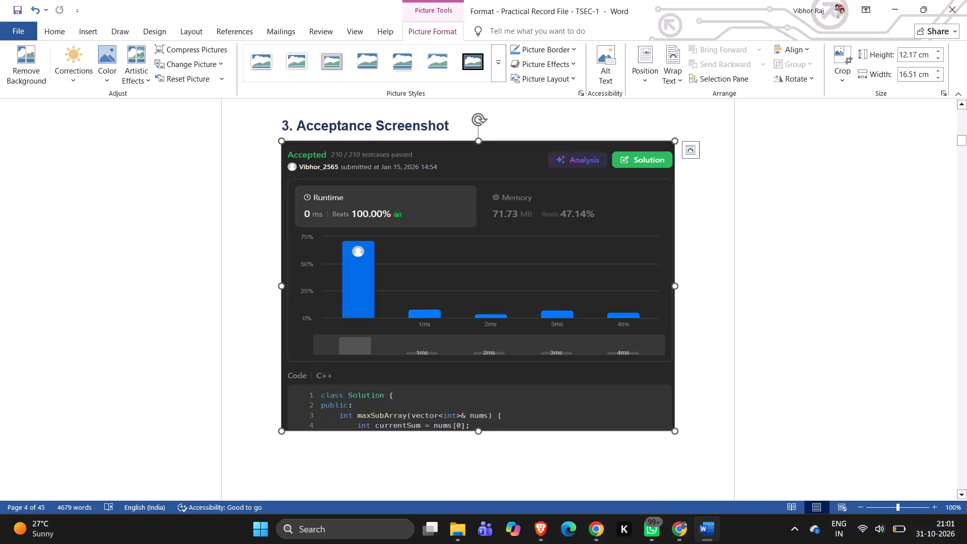
Crop the top off the page 4 acceptance screenshot, removing the Accepted and submitter header, to a height of about 10.67 cm.
right_click(411, 254)
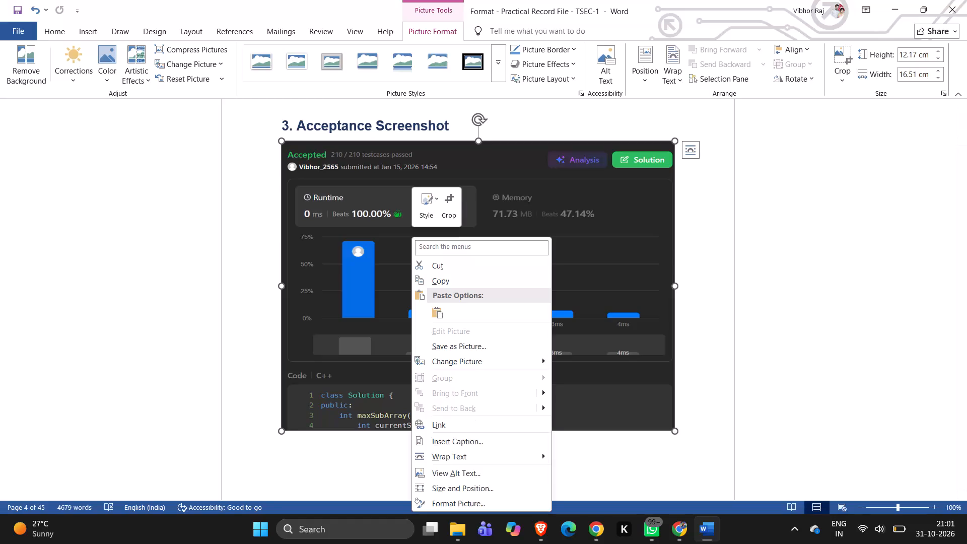
click(453, 205)
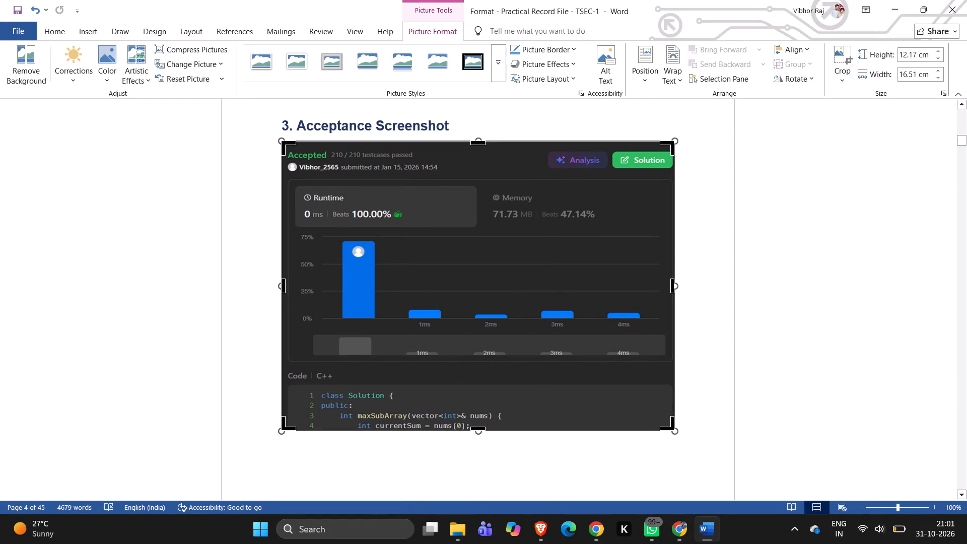
drag(479, 143, 475, 163)
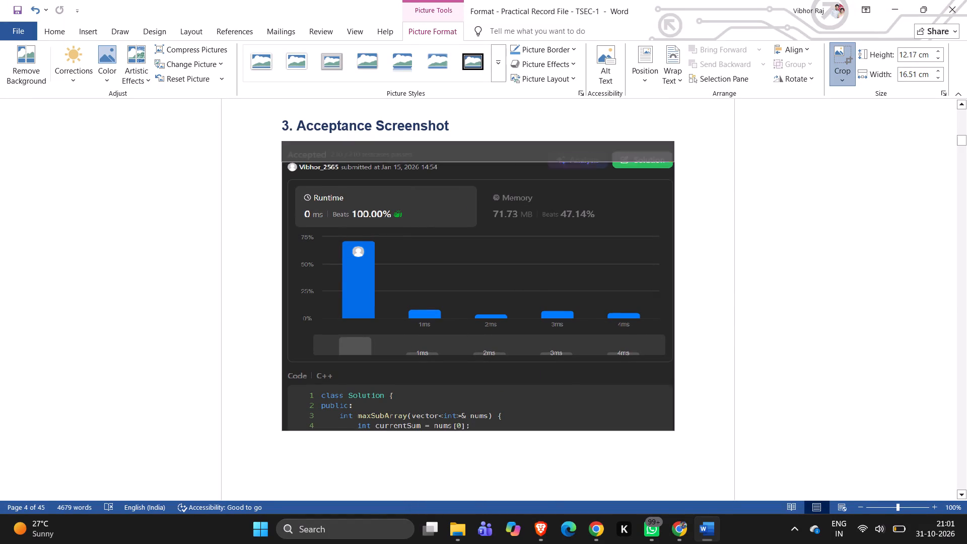
drag(475, 163, 471, 177)
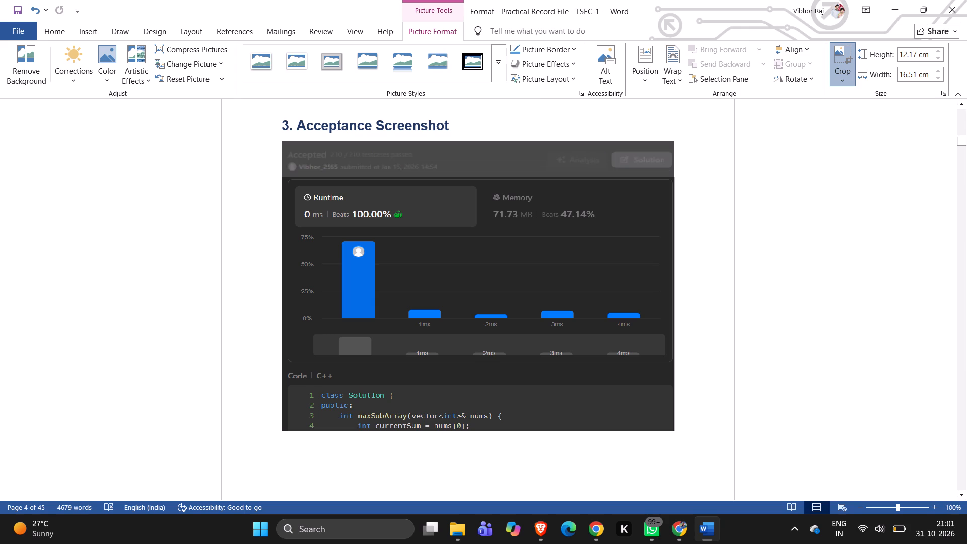
drag(471, 177, 470, 177)
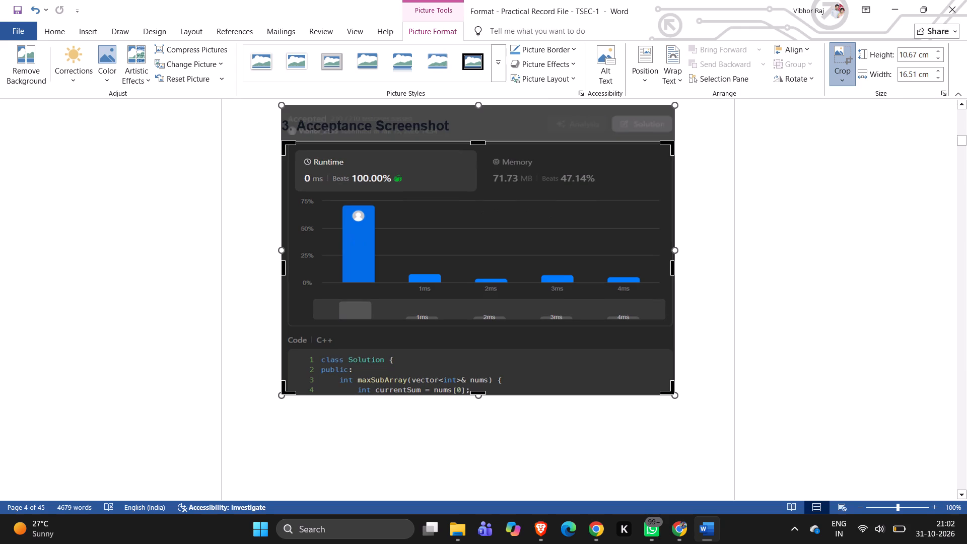
click(696, 202)
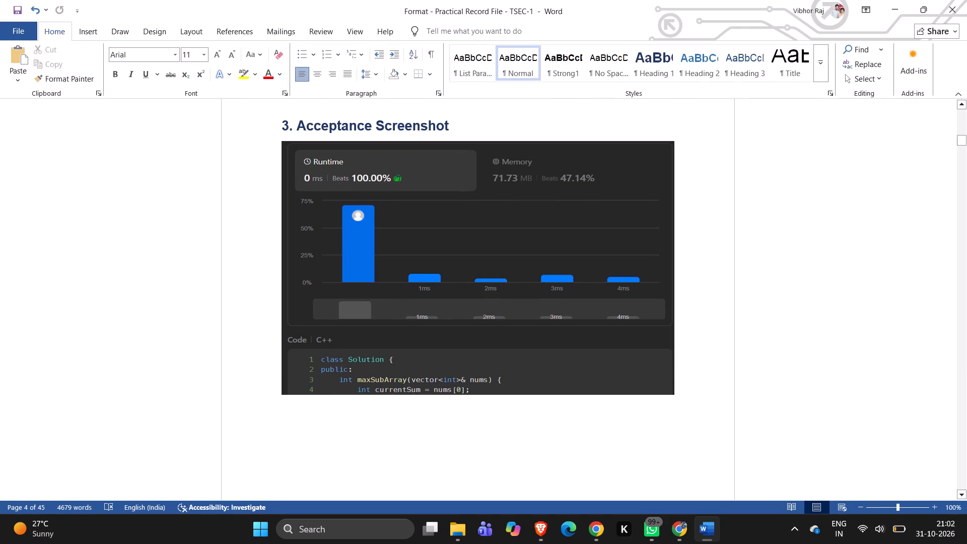
Add two blank lines above the "2. Product of Array Except Self" heading to push it onto the next page.
scroll(580, 324, down, 2)
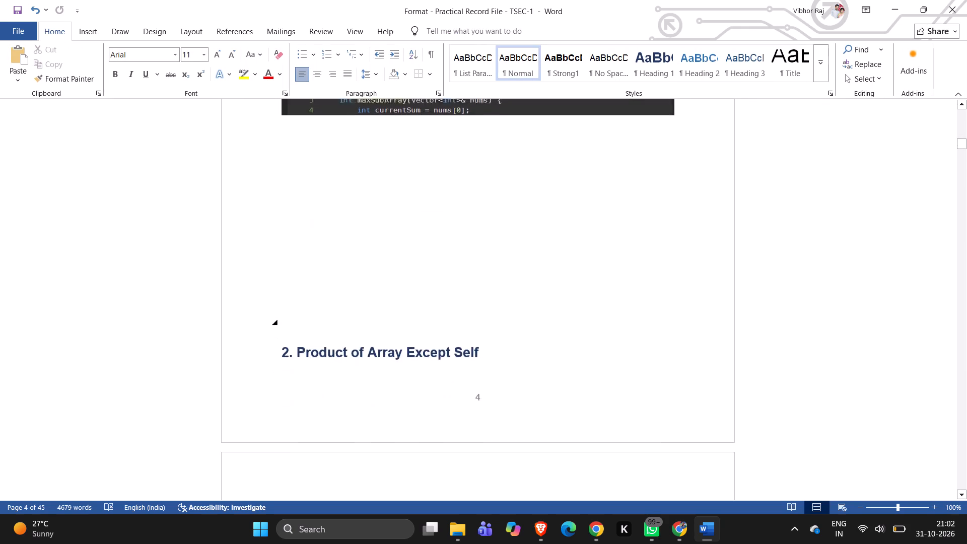
scroll(580, 324, down, 1)
click(387, 219)
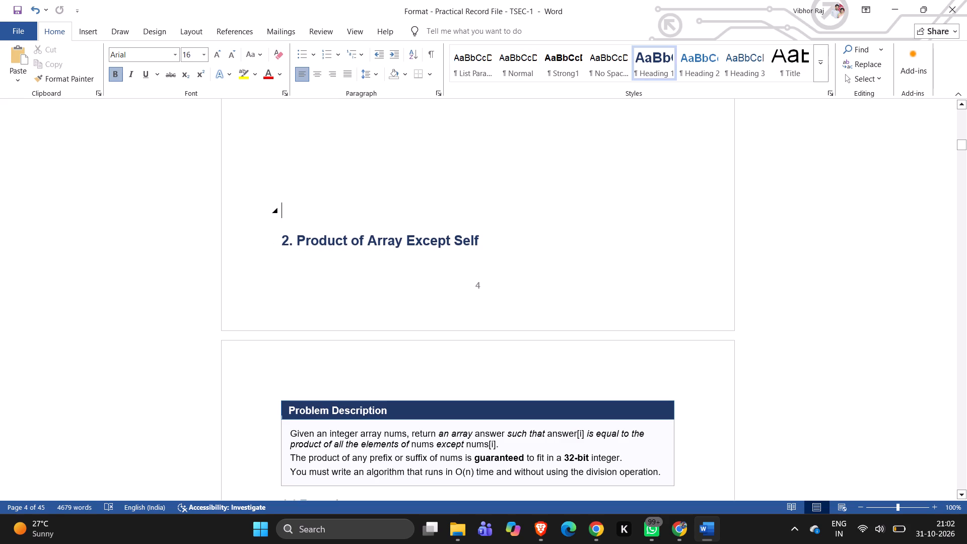
key(Return)
key(Return)
Crop the Product of Array Except Self acceptance screenshot slightly at its left and down past the submitter header, to about 5.23 by 15.87 cm.
scroll(387, 219, down, 1)
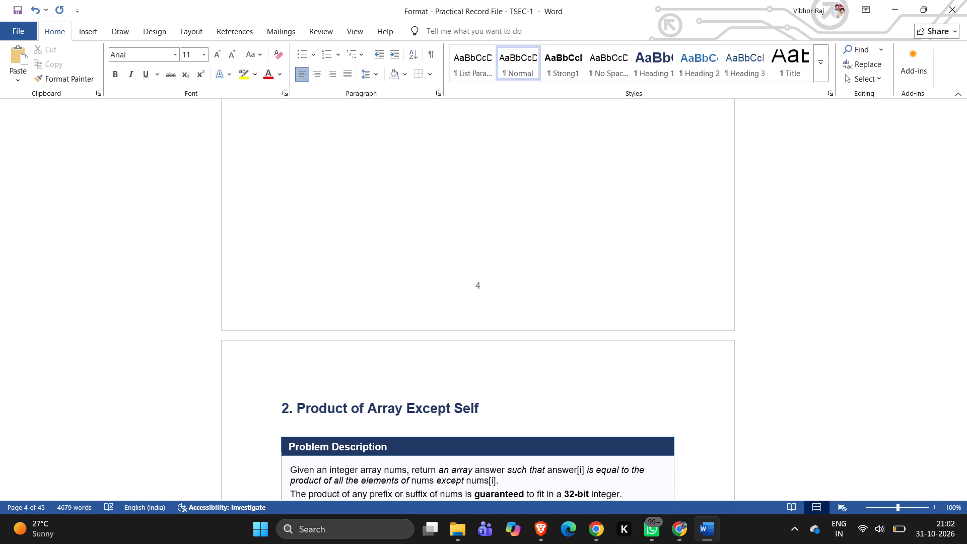
scroll(387, 219, down, 5)
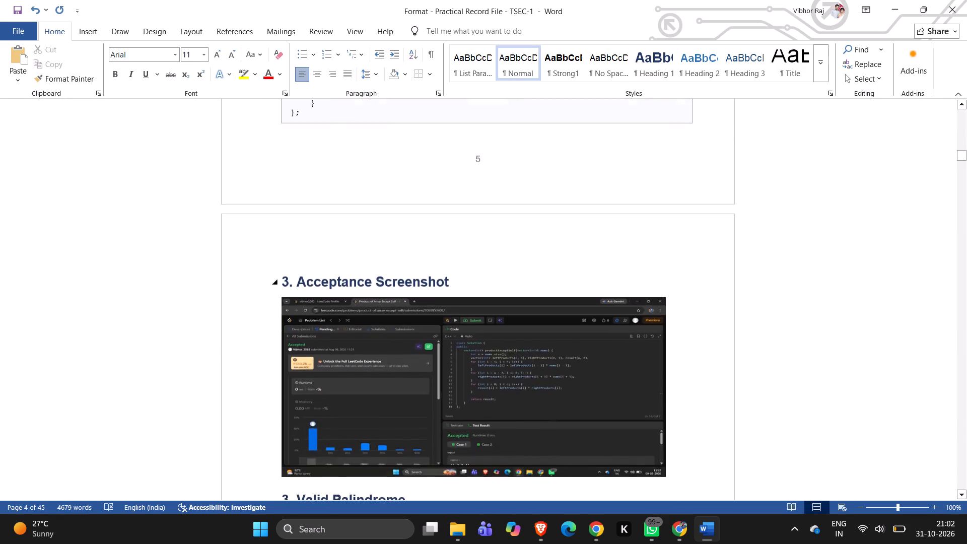
scroll(387, 219, down, 1)
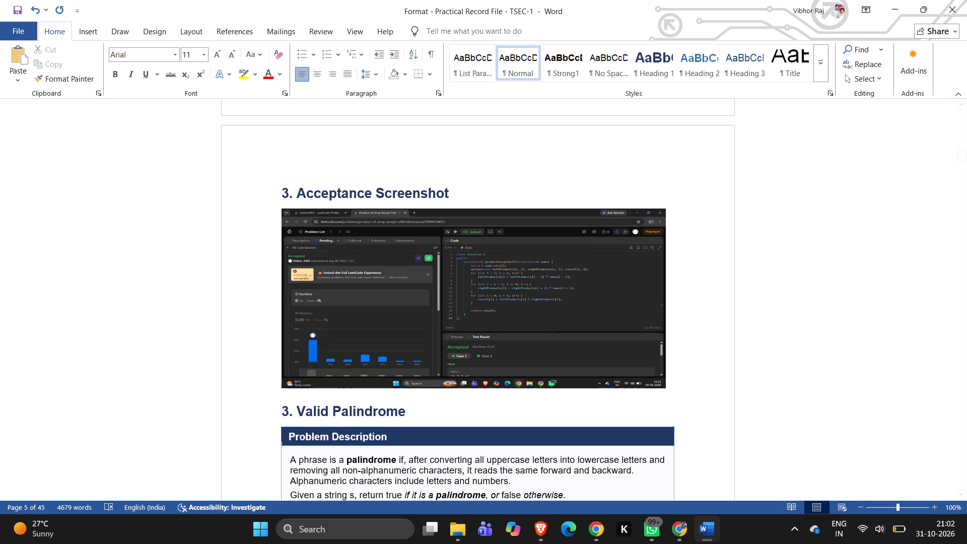
click(441, 217)
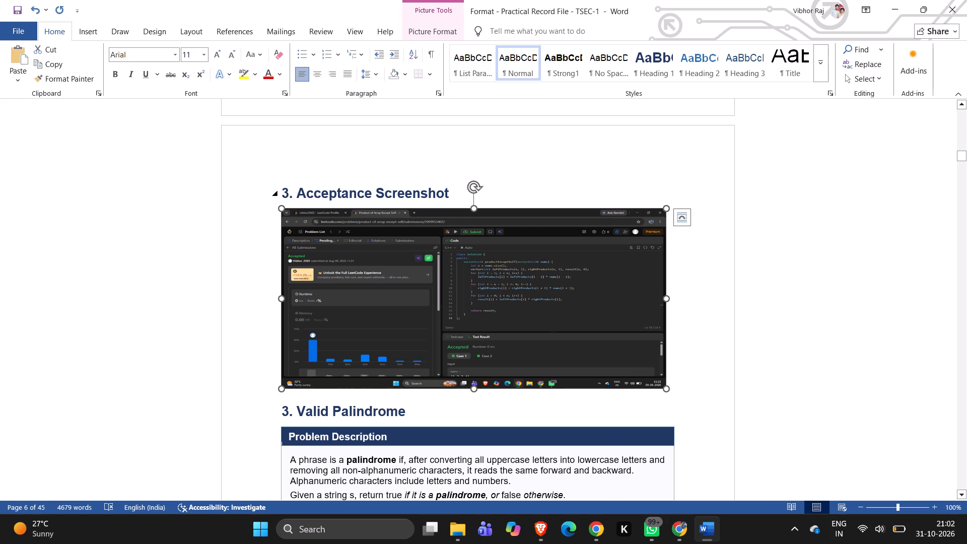
right_click(472, 259)
drag(472, 259, 460, 259)
double_click(460, 259)
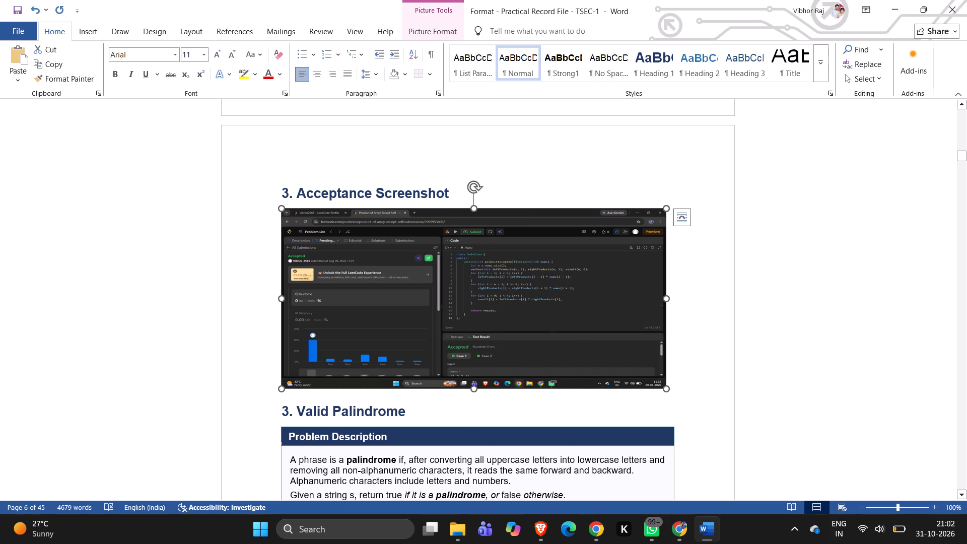
right_click(460, 259)
click(499, 198)
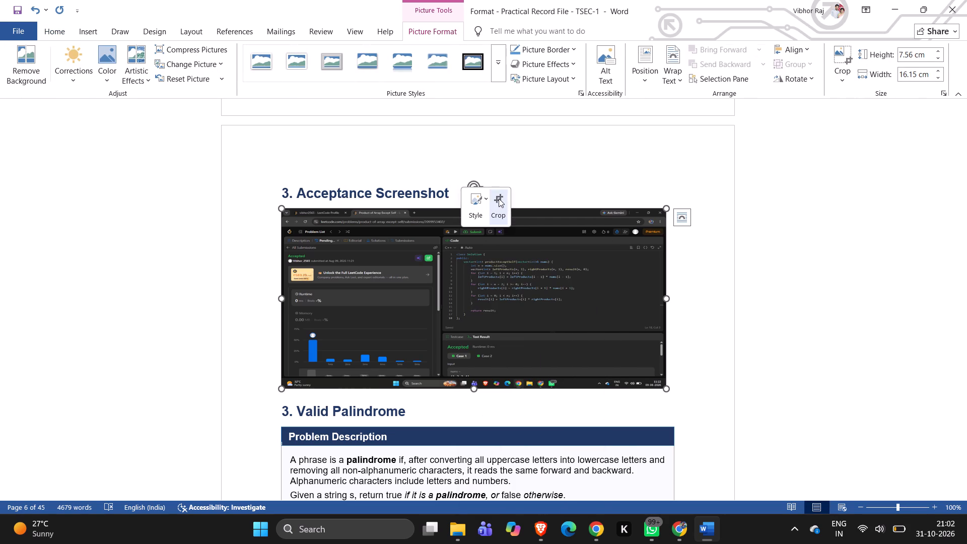
click(284, 300)
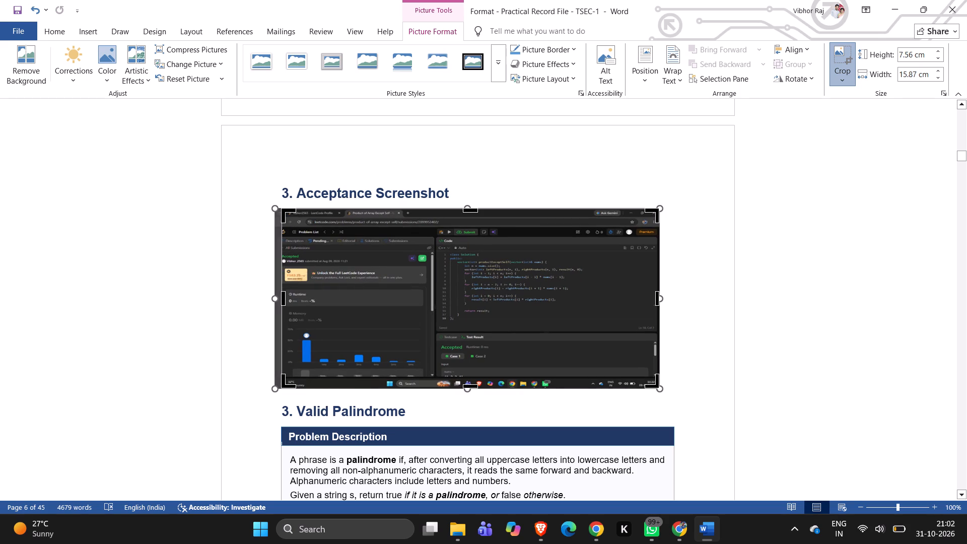
drag(470, 212, 440, 264)
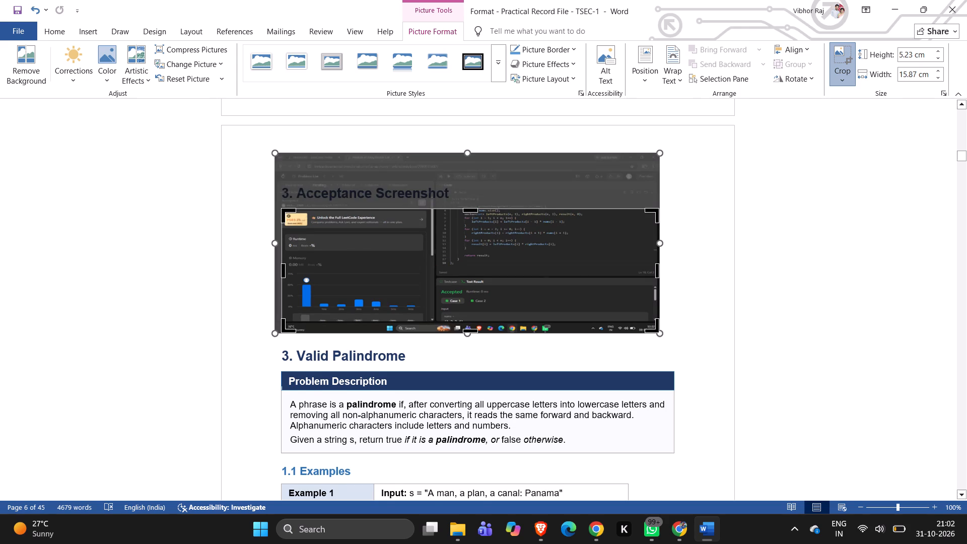
click(696, 220)
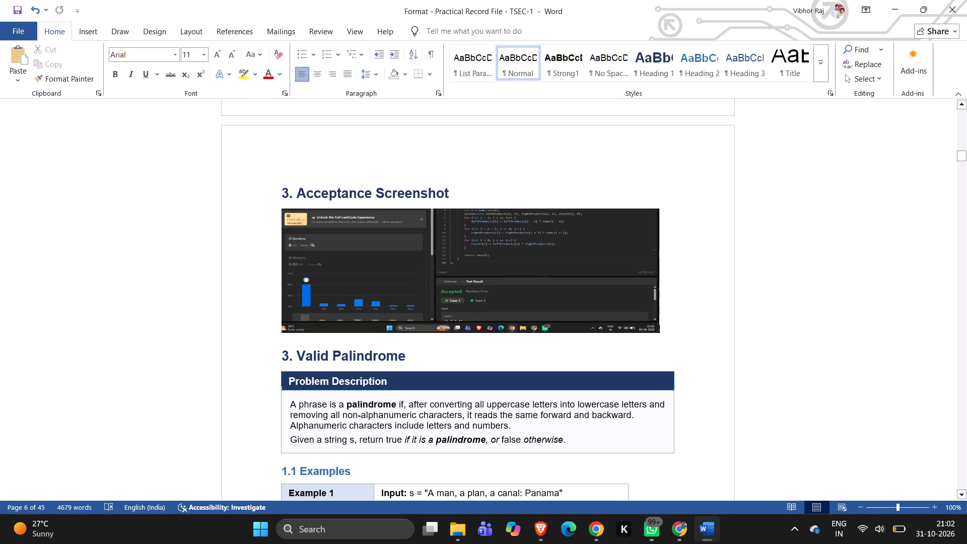
Insert a blank line before the Valid Palindrome section's "2. Source Code" heading to move it onto the page with its solution.
scroll(650, 358, down, 1)
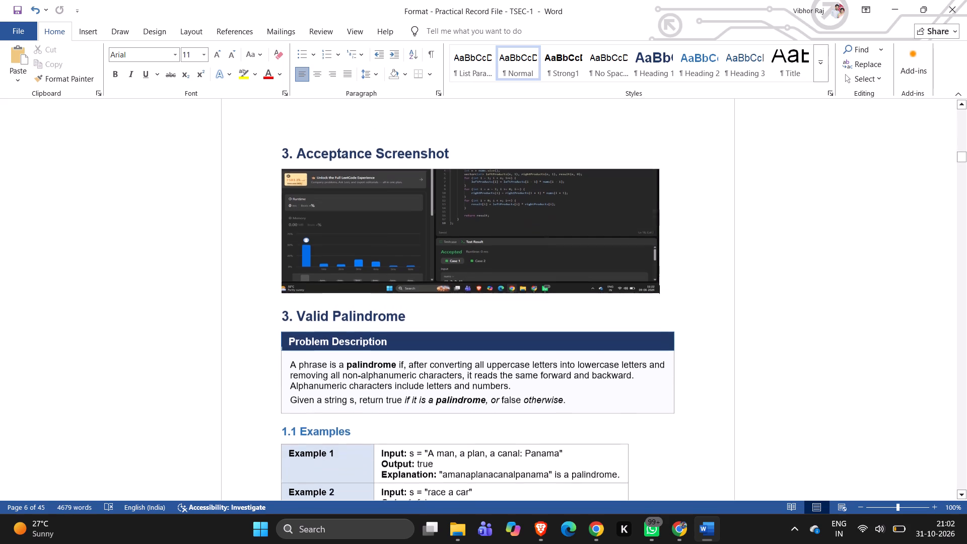
scroll(650, 358, down, 3)
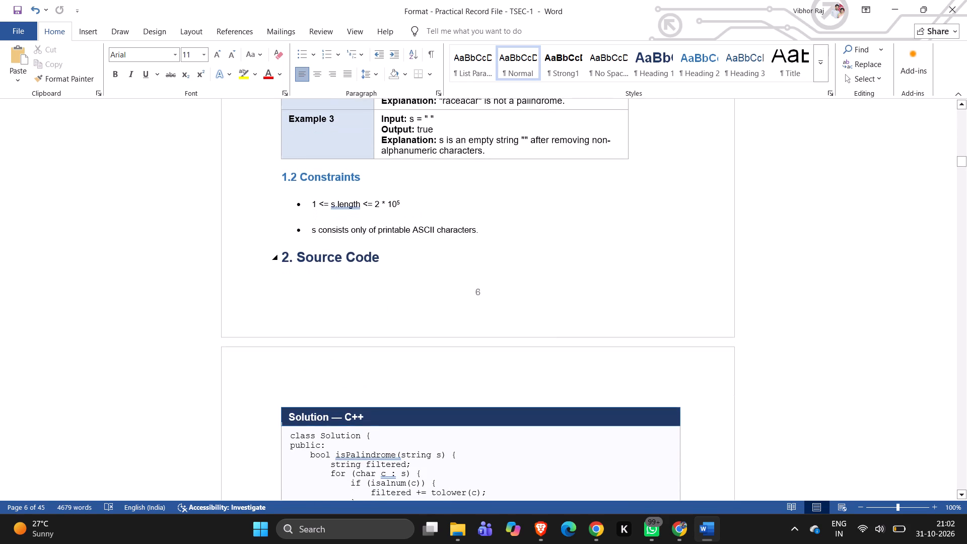
click(281, 264)
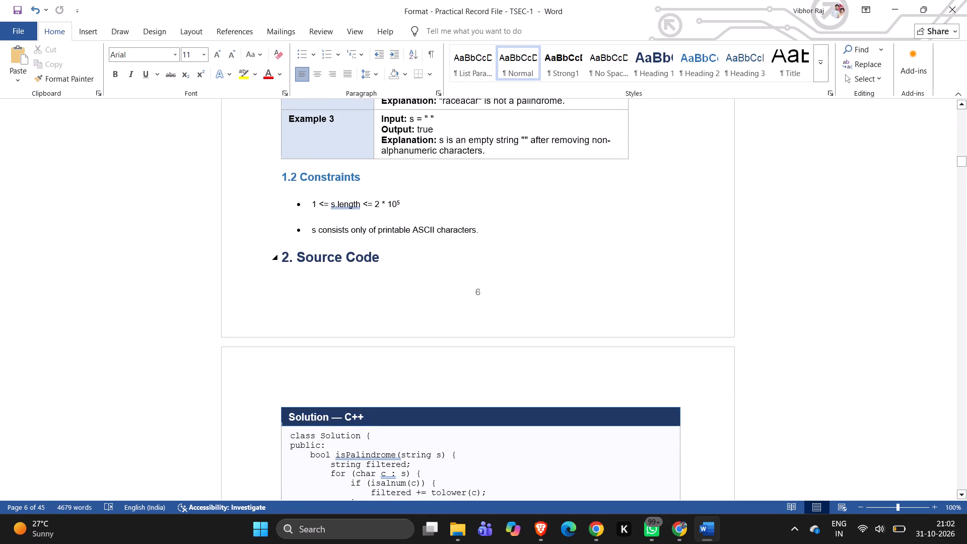
click(286, 247)
click(280, 248)
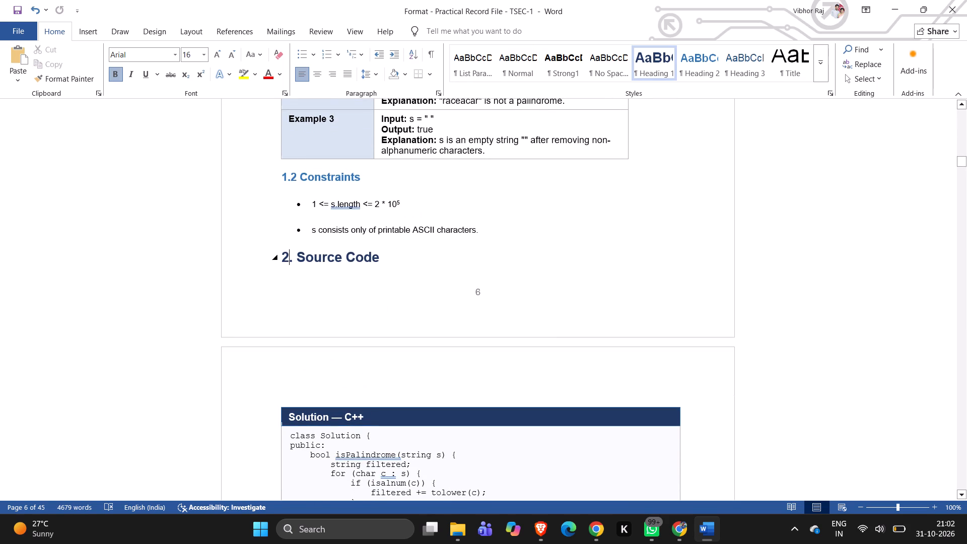
key(Return)
Crop the top of the Valid Palindrome acceptance screenshot down to just above the promotional banner, removing the navigation bars and submitter header.
scroll(280, 248, down, 1)
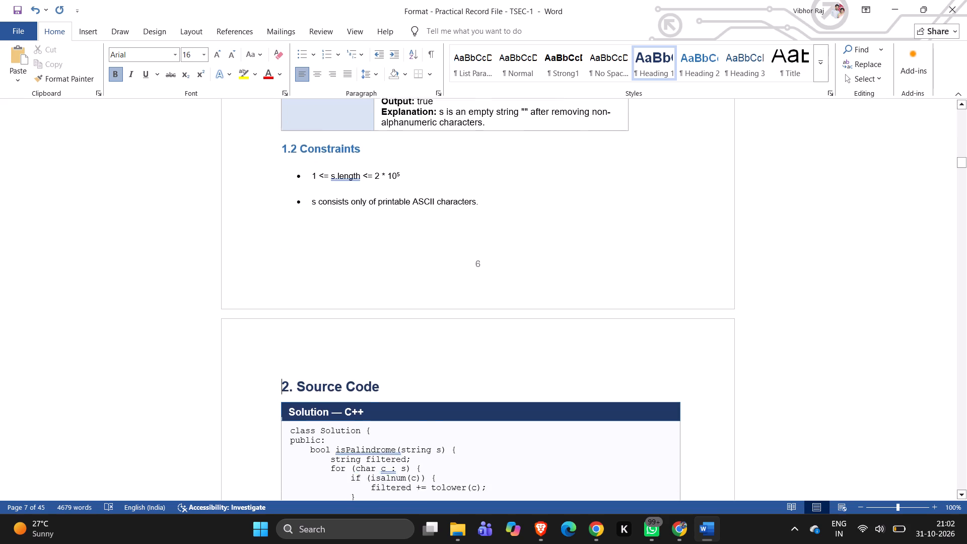
scroll(280, 248, down, 2)
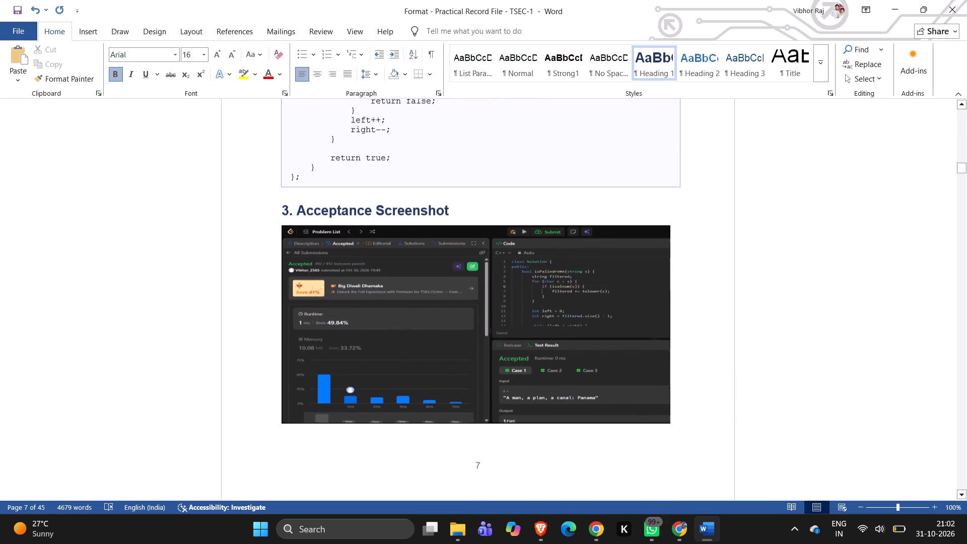
click(335, 318)
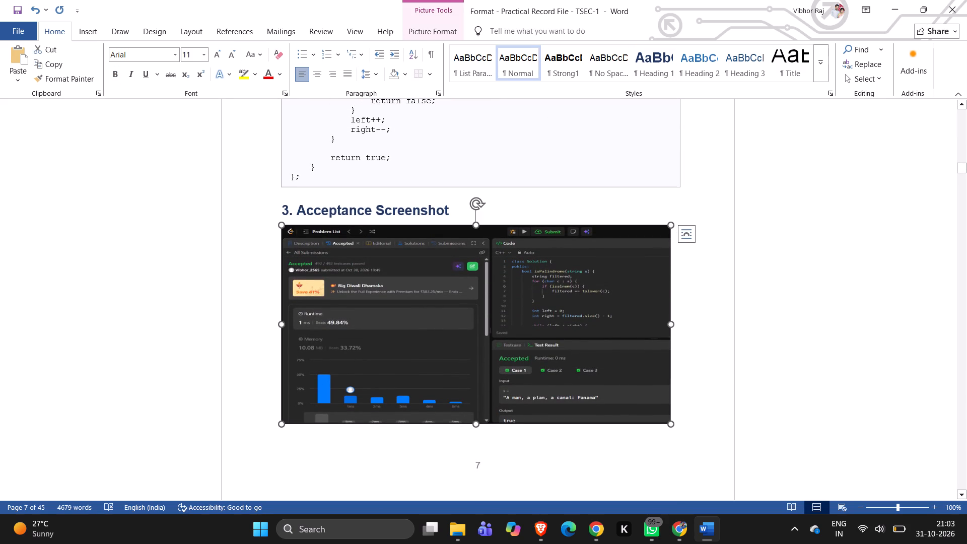
right_click(451, 296)
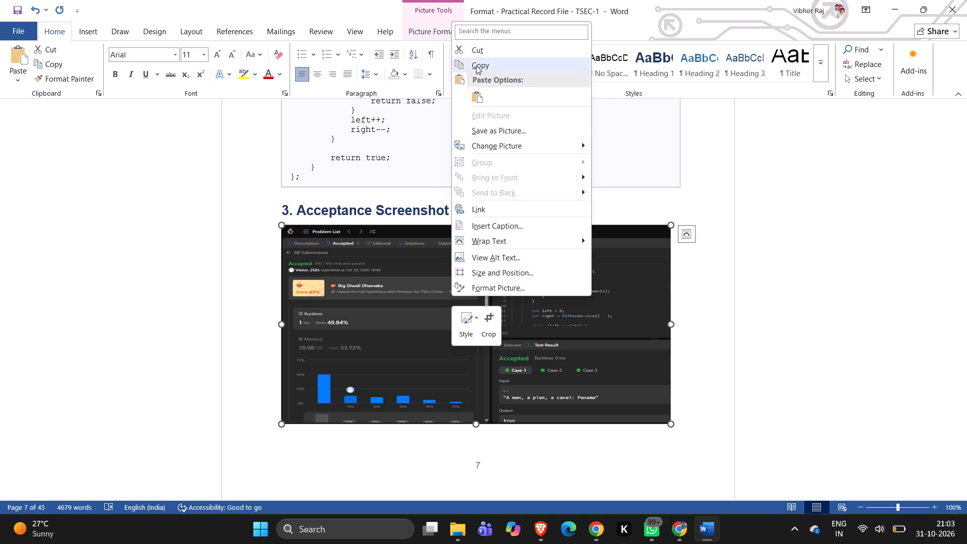
click(487, 328)
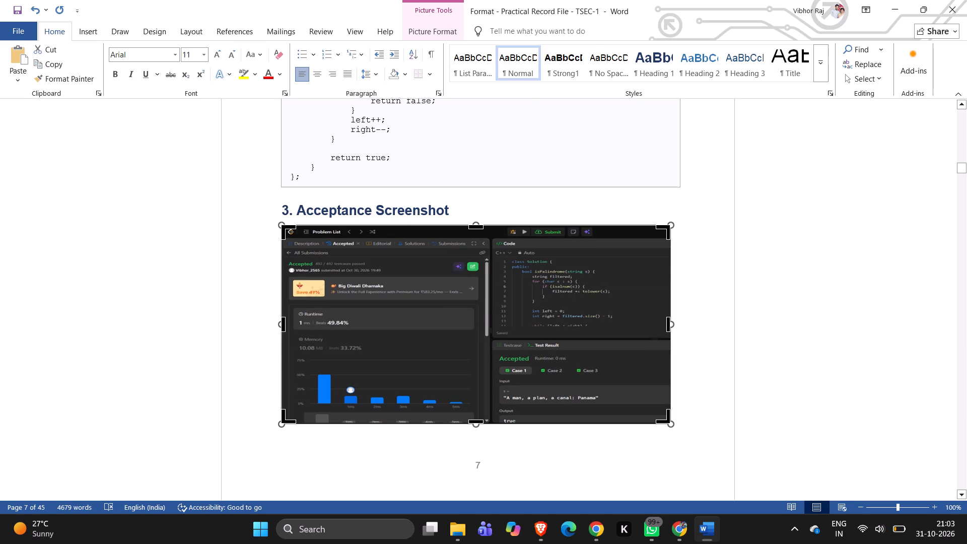
drag(475, 228, 459, 265)
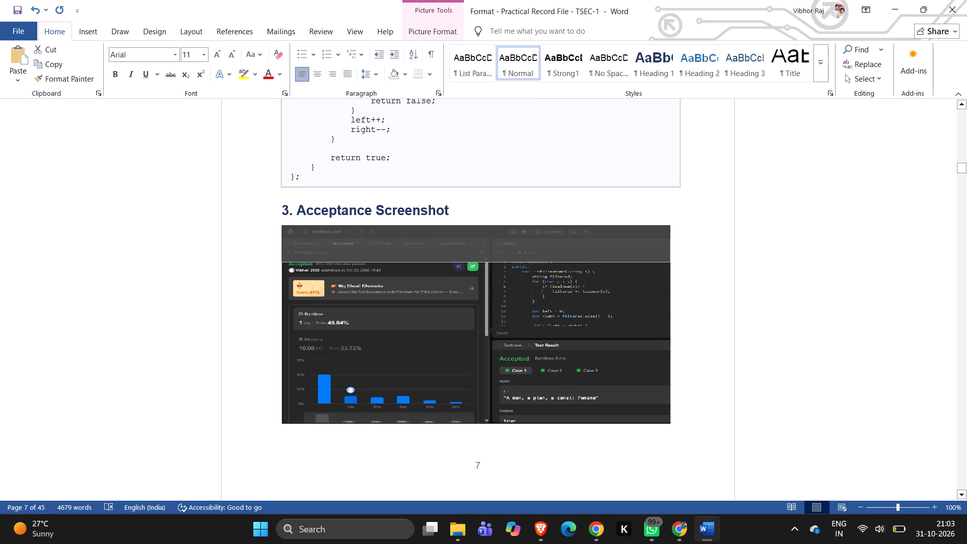
drag(459, 265, 456, 274)
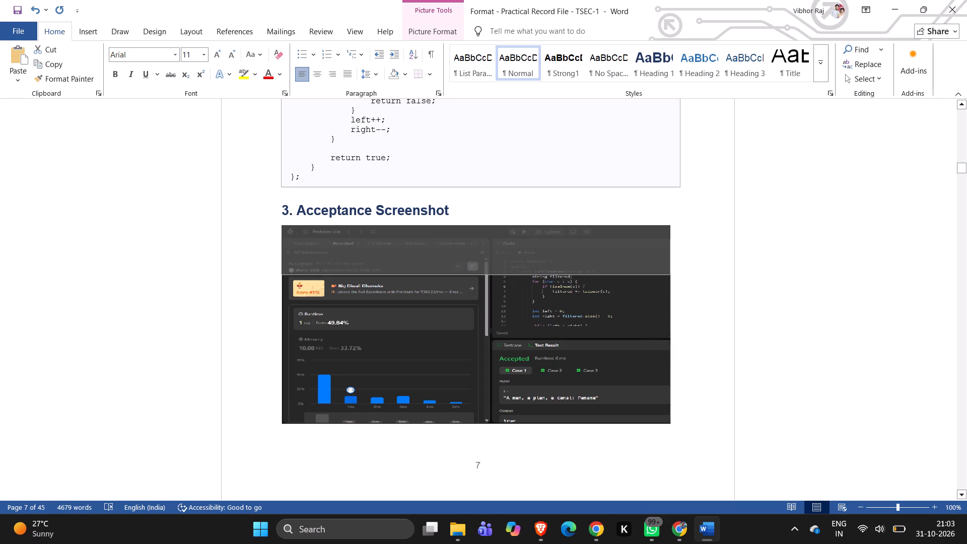
drag(456, 274, 456, 273)
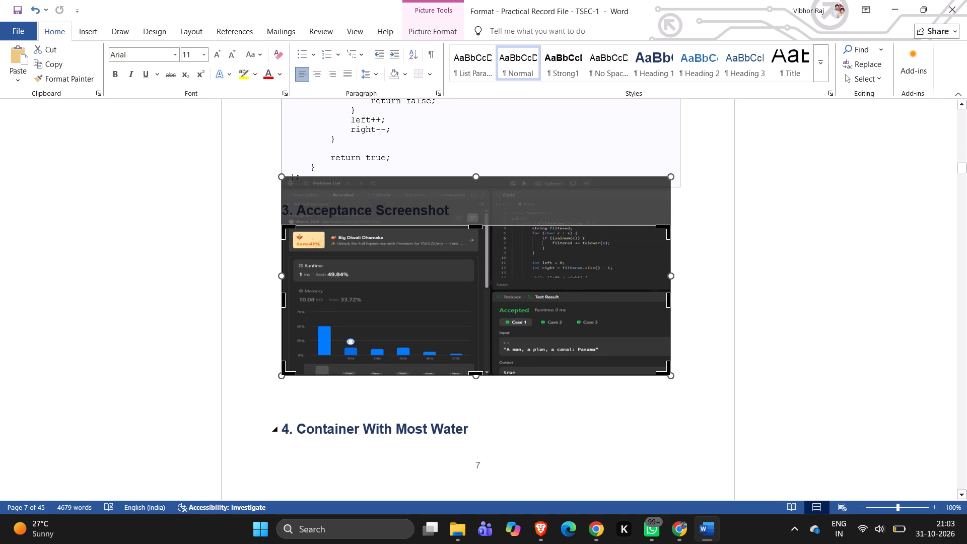
click(501, 425)
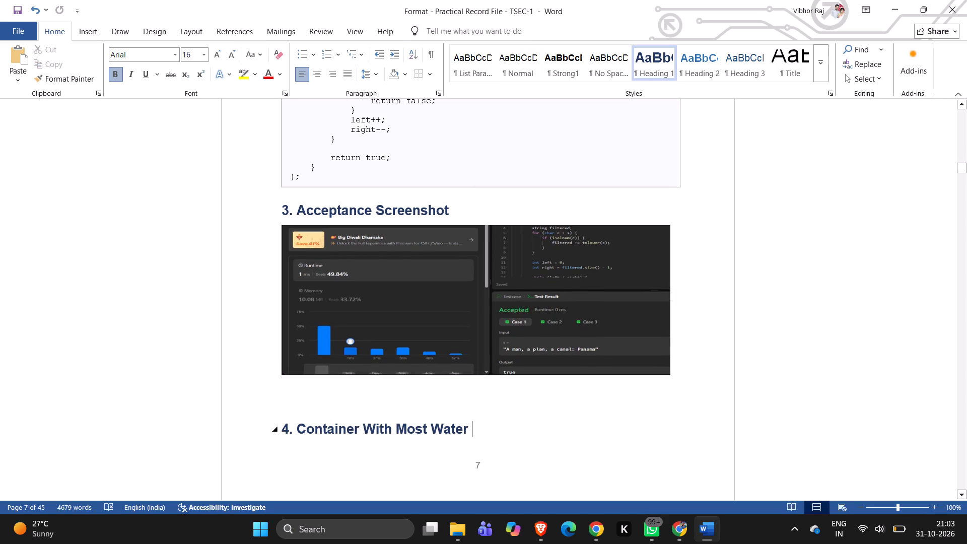
Insert one blank line before the "4. Container With Most Water" heading to push it onto the next page.
click(282, 425)
click(283, 429)
key(Return)
key(Return)
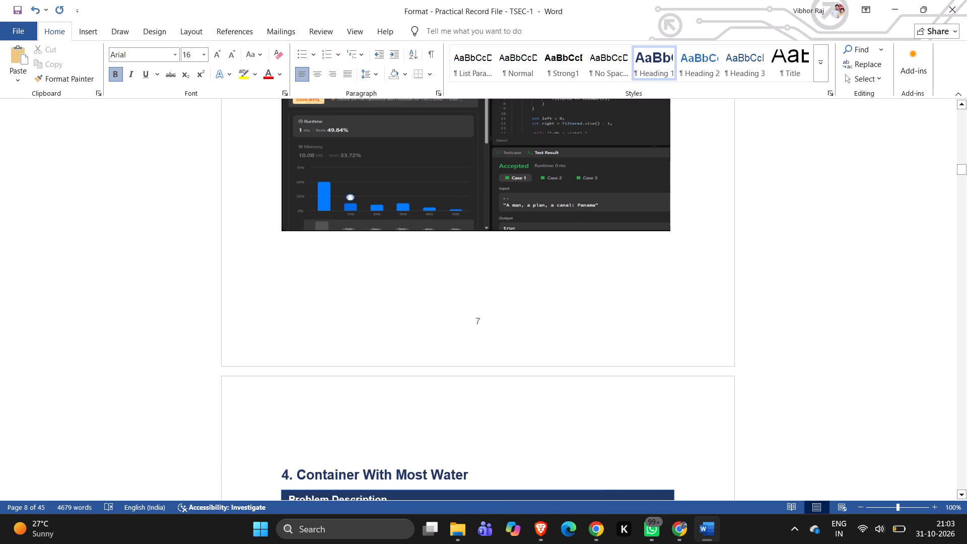
key(BackSpace)
key(BackSpace)
key(Return)
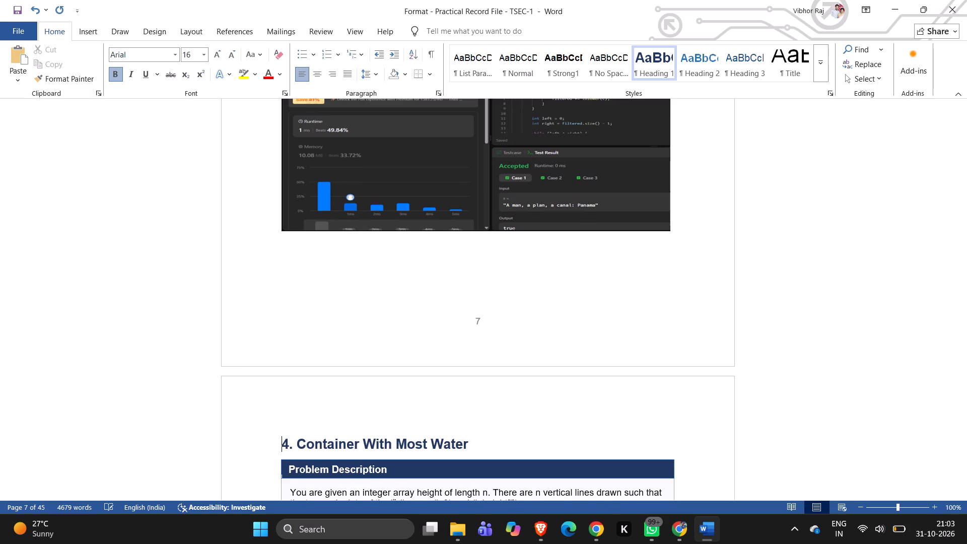
Crop the top of the Container With Most Water acceptance screenshot down to just above the promotional banner, removing the browser bars and submitter header.
scroll(283, 429, down, 4)
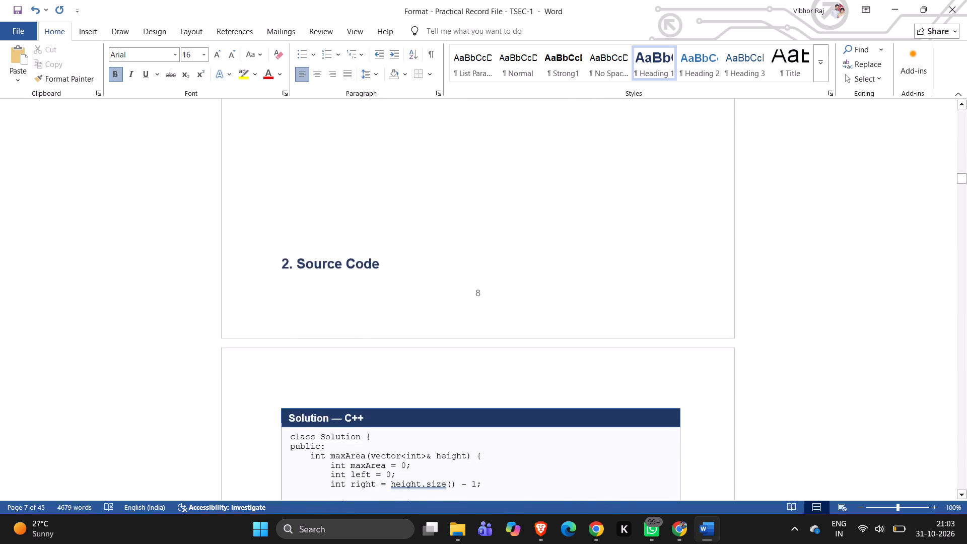
scroll(283, 429, down, 4)
click(230, 474)
drag(230, 474, 243, 347)
drag(243, 347, 343, 268)
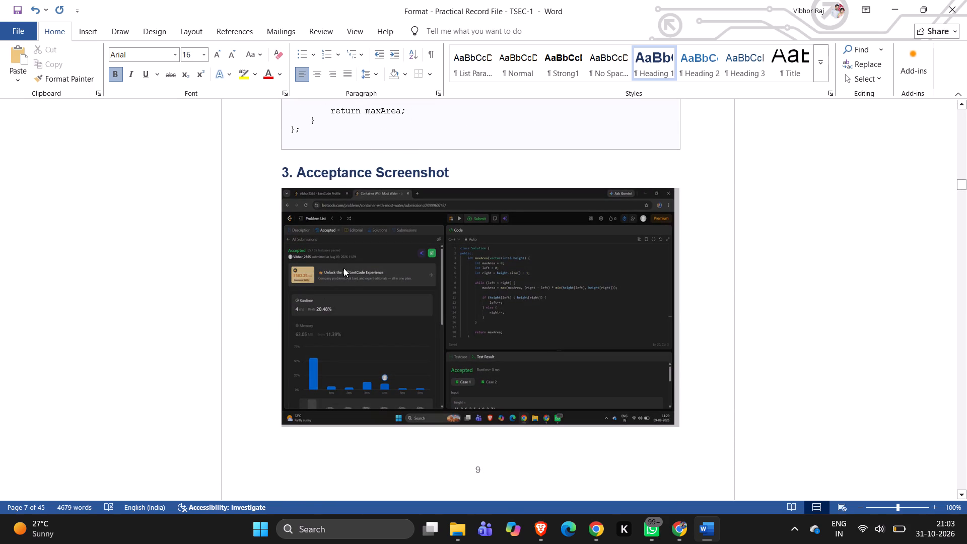
drag(343, 268, 355, 261)
click(355, 261)
right_click(355, 261)
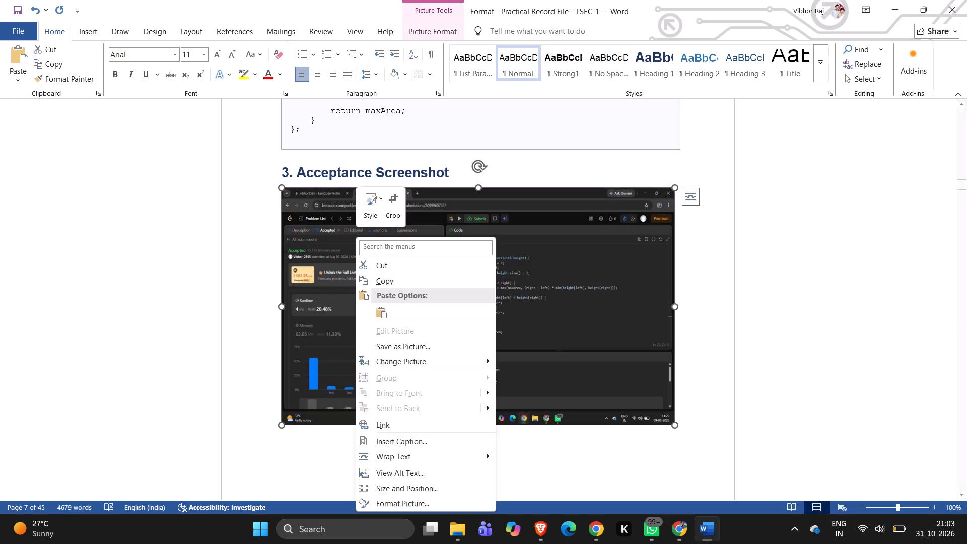
click(393, 196)
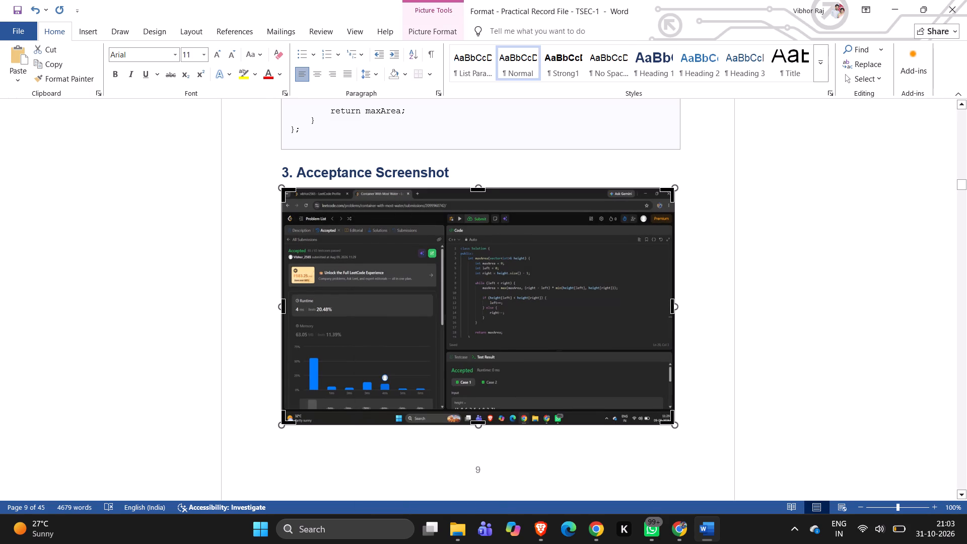
drag(477, 189, 457, 250)
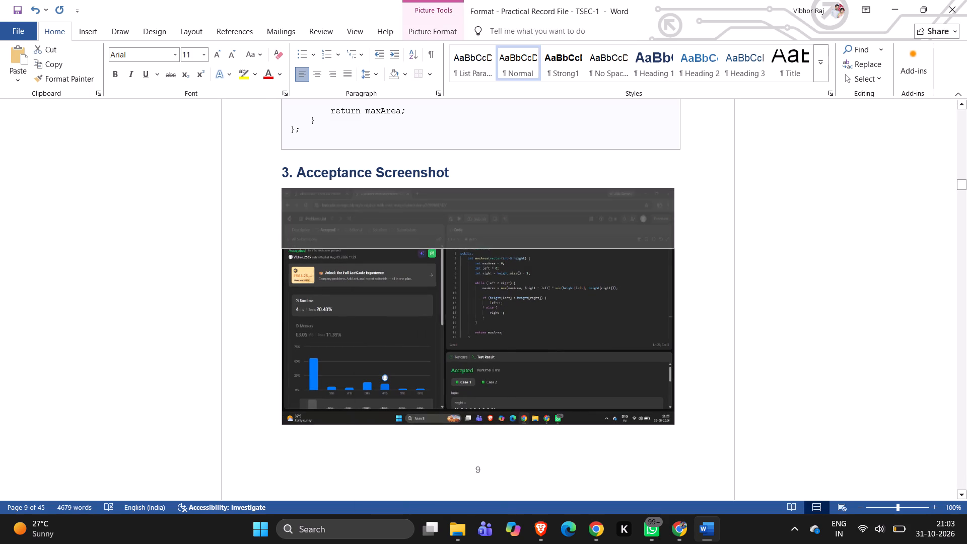
drag(457, 250, 451, 259)
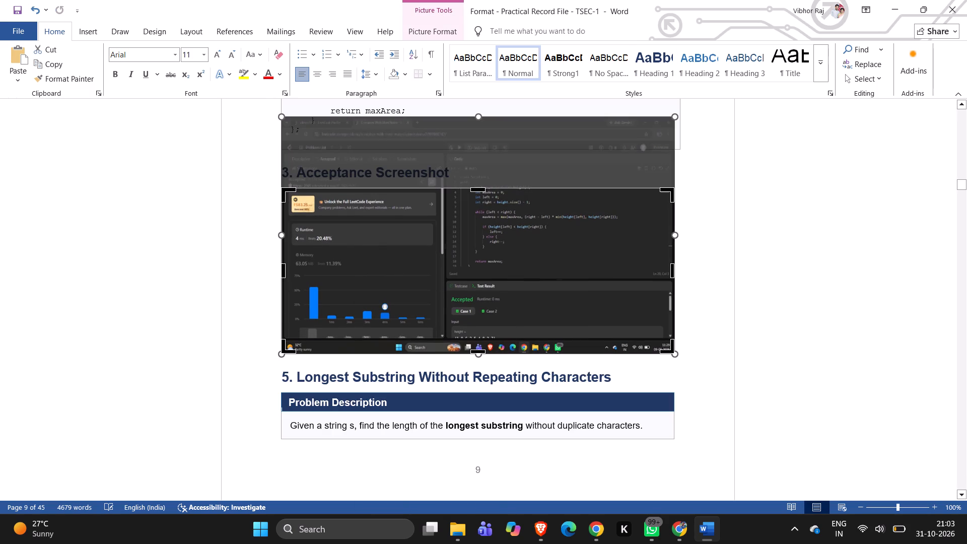
click(256, 203)
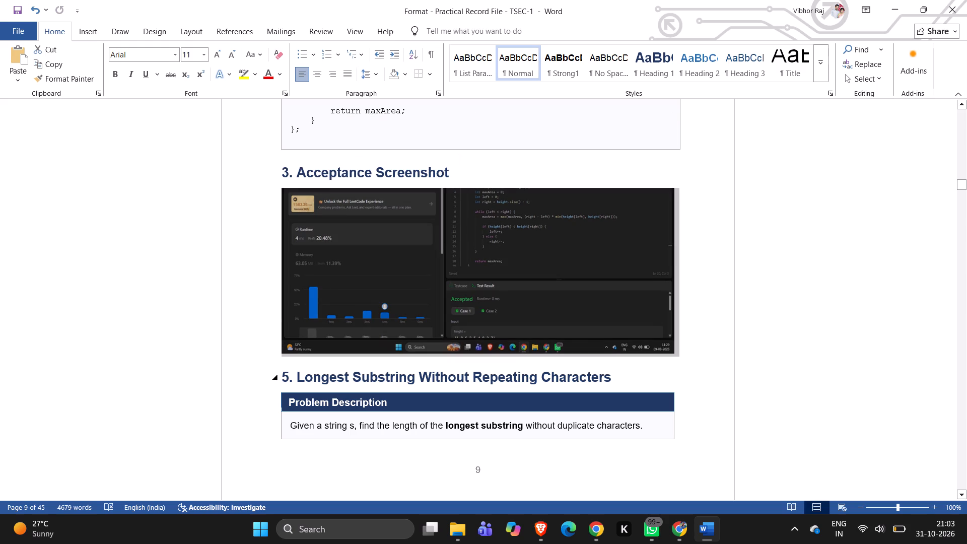
Insert three blank lines before the "5. Longest Substring Without Repeating Characters" heading to push it onto the next page.
click(282, 374)
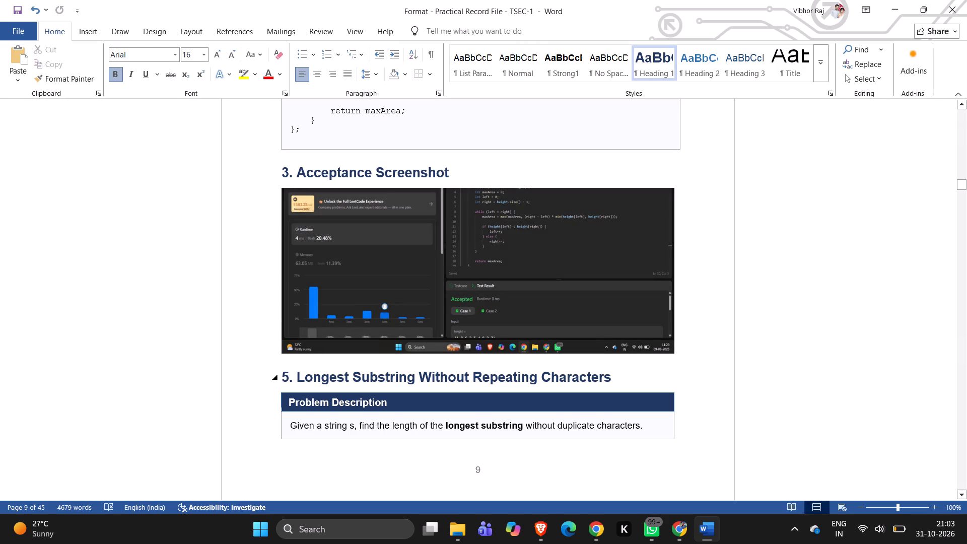
key(Return)
key(Return)
key(Return)
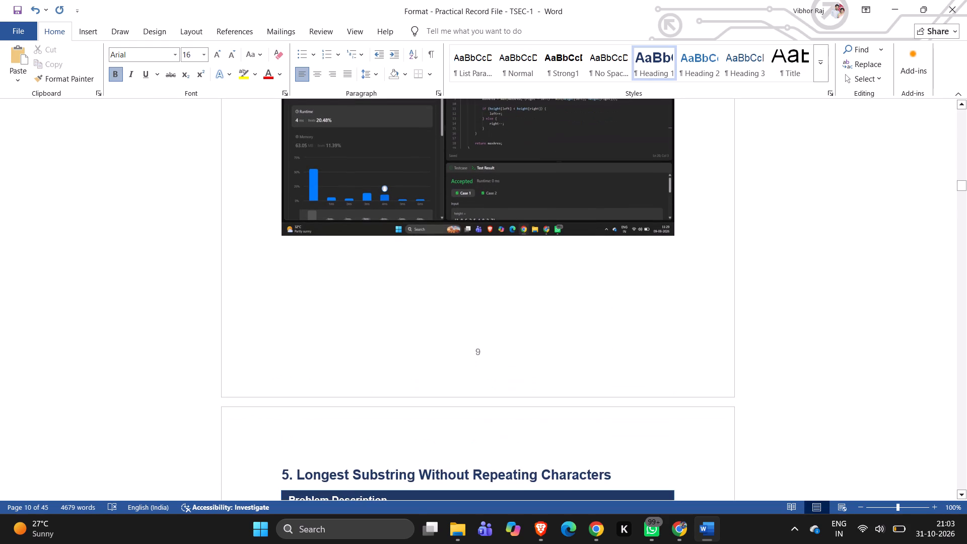
Crop the top of the Longest Substring acceptance screenshot down to just above the Runtime panel, removing the submitter header.
scroll(282, 374, down, 5)
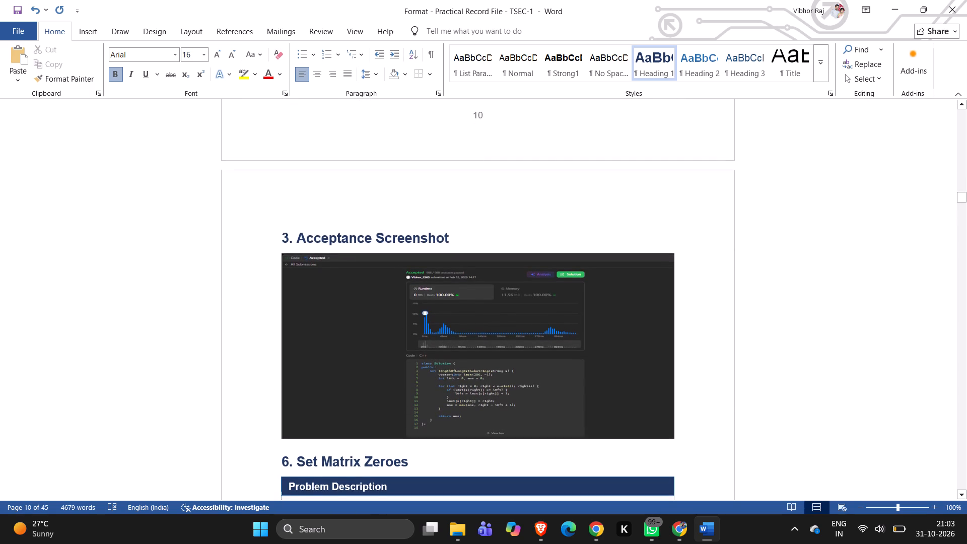
right_click(456, 305)
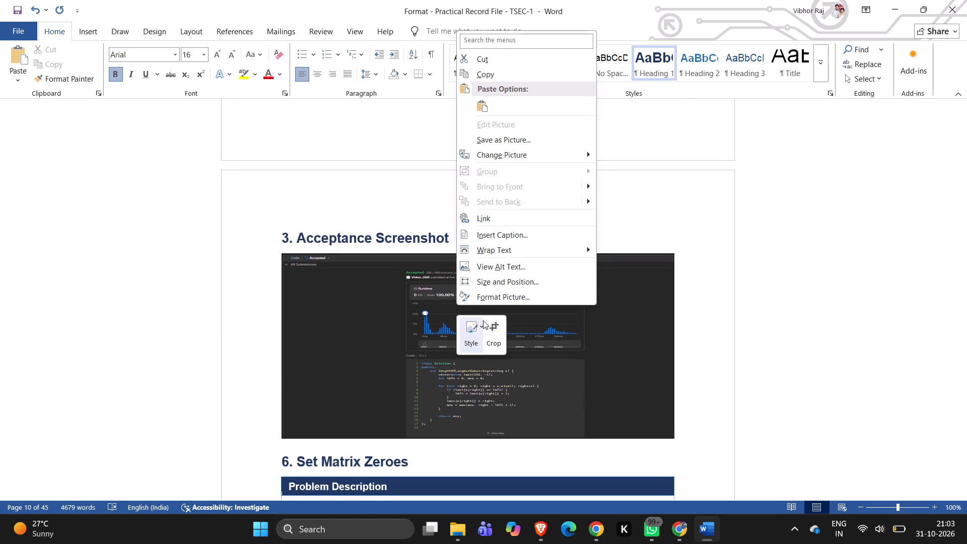
click(489, 325)
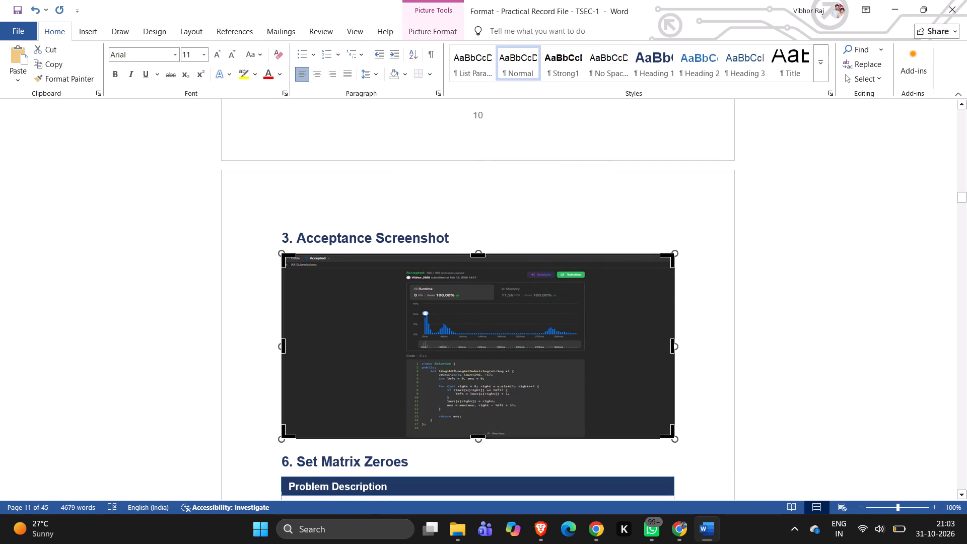
drag(478, 256, 469, 280)
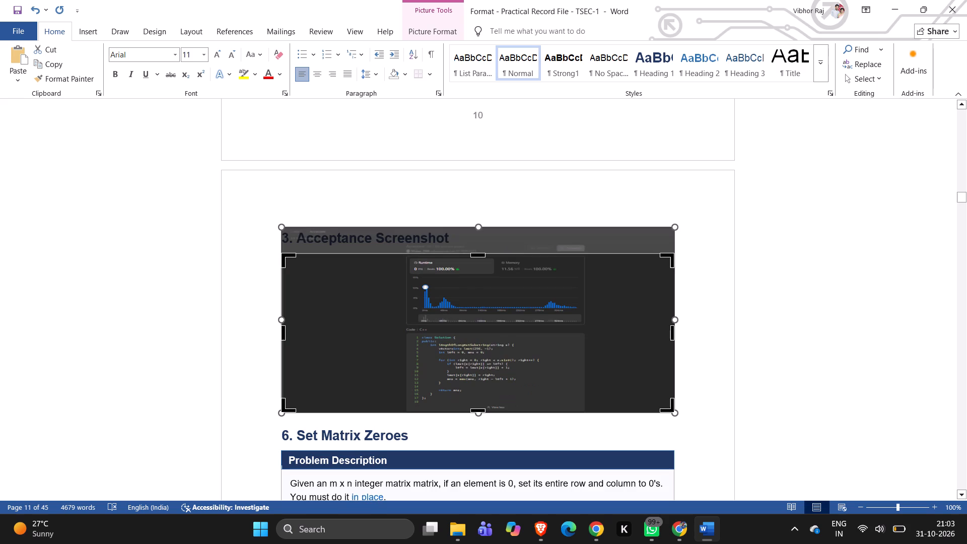
click(517, 220)
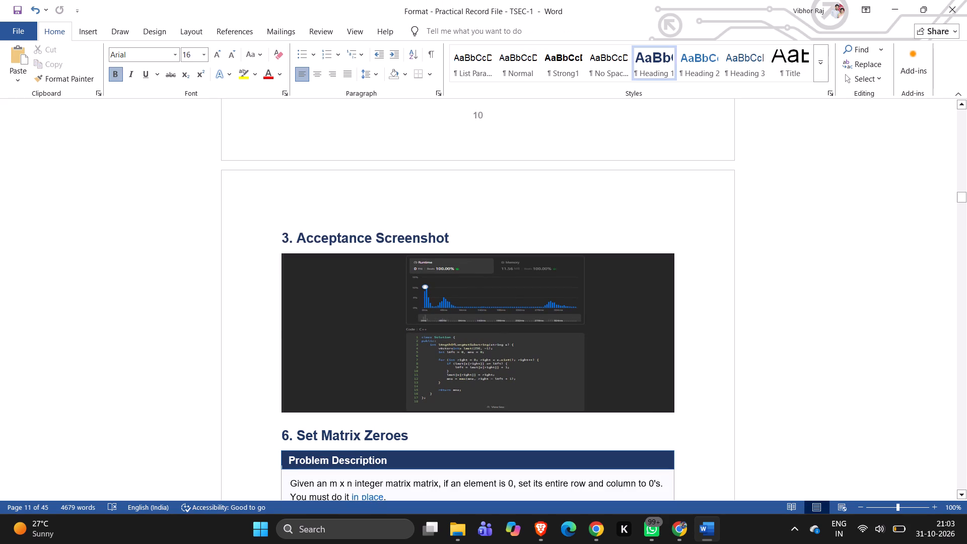
Insert a blank line before the Set Matrix Zeroes section's "2. Source Code" heading to move it onto the page with its solution.
scroll(498, 268, down, 1)
scroll(498, 268, up, 2)
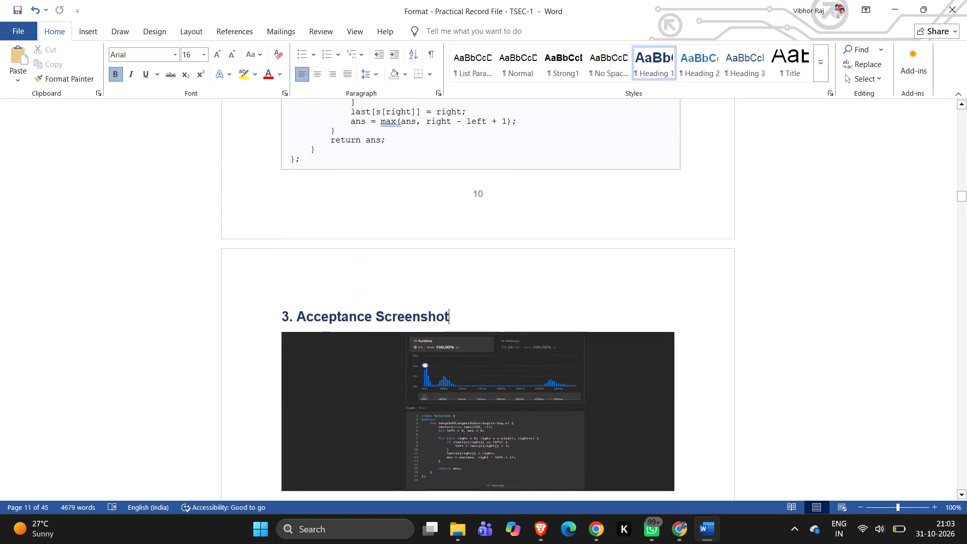
scroll(498, 268, down, 2)
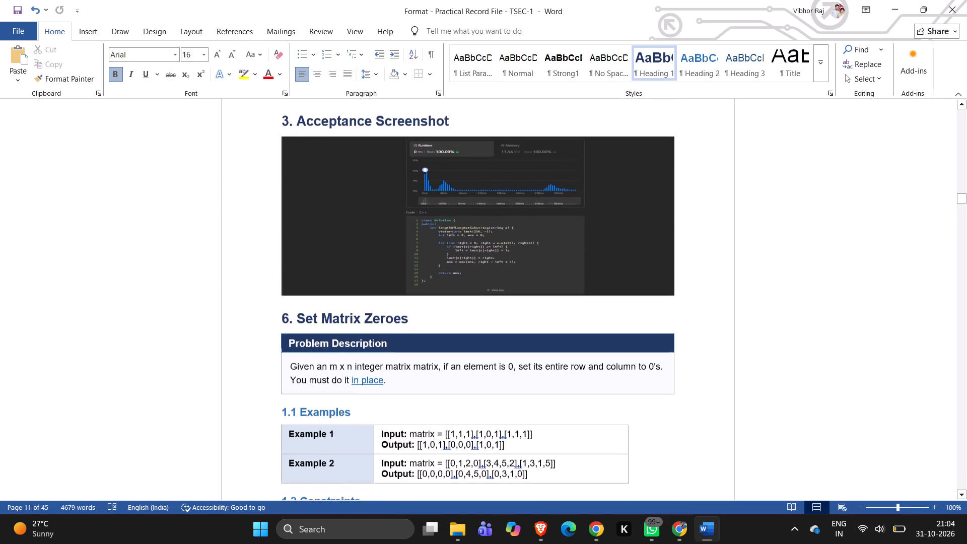
scroll(498, 268, down, 1)
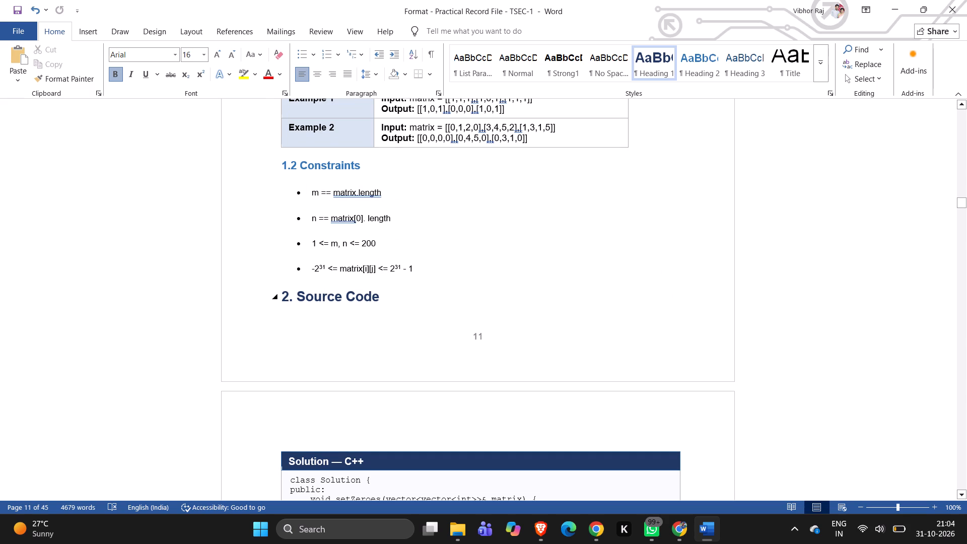
click(283, 294)
key(Return)
Crop the top of the Set Matrix Zeroes acceptance screenshot down to just above the Runtime panel, removing the navigation bars and submitter header.
scroll(283, 294, down, 2)
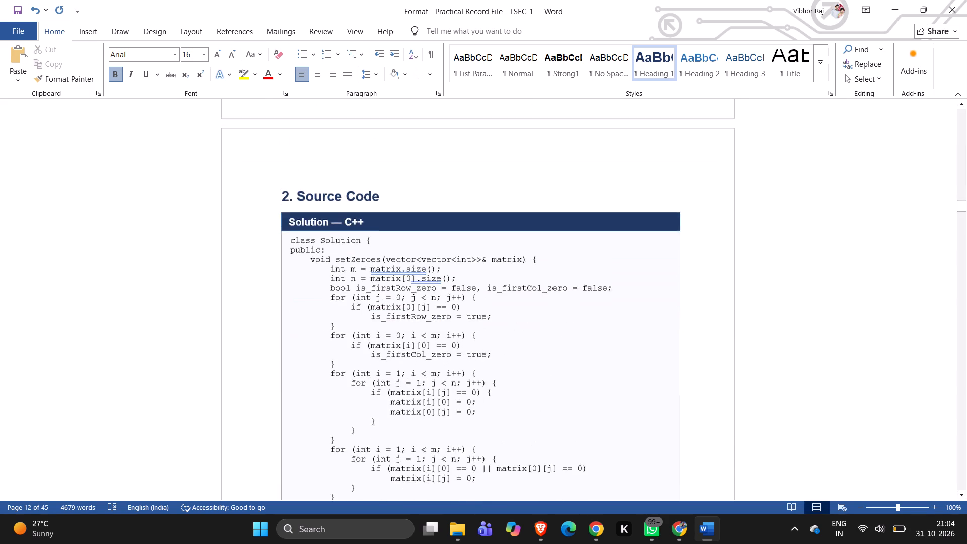
scroll(283, 294, down, 2)
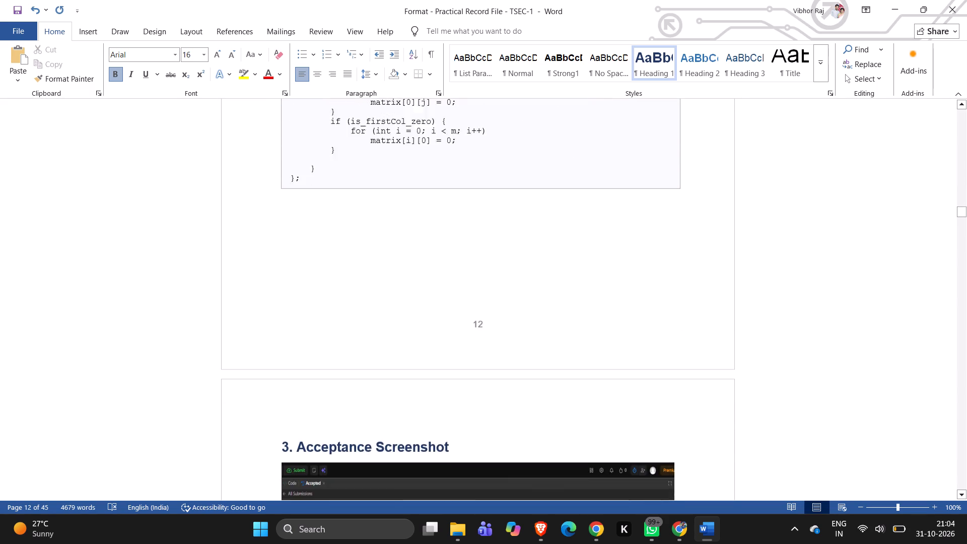
scroll(283, 294, down, 1)
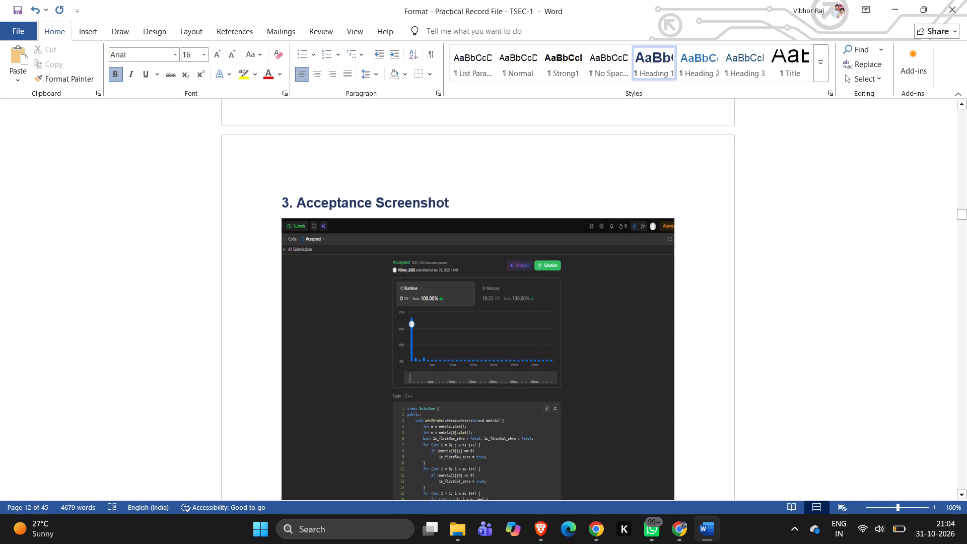
click(445, 268)
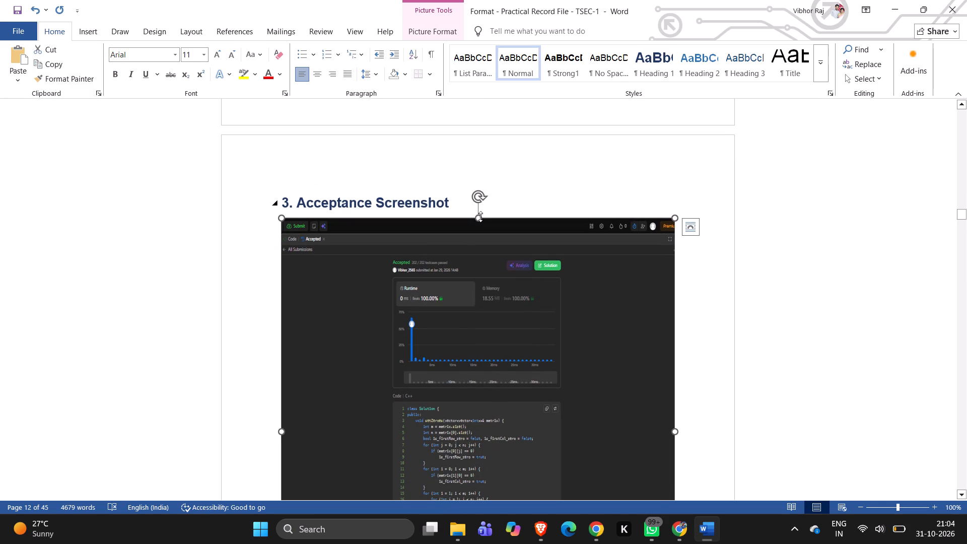
right_click(485, 247)
click(528, 218)
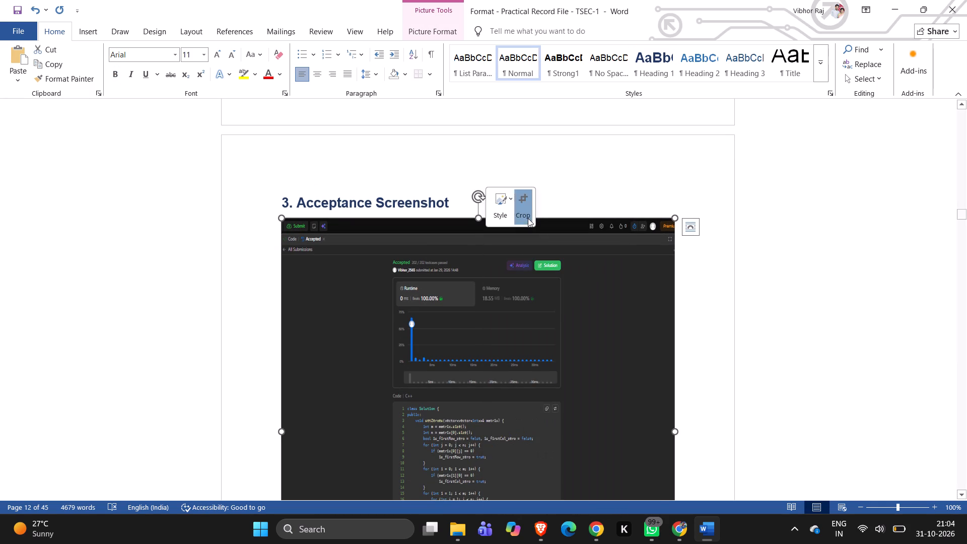
drag(500, 281, 420, 295)
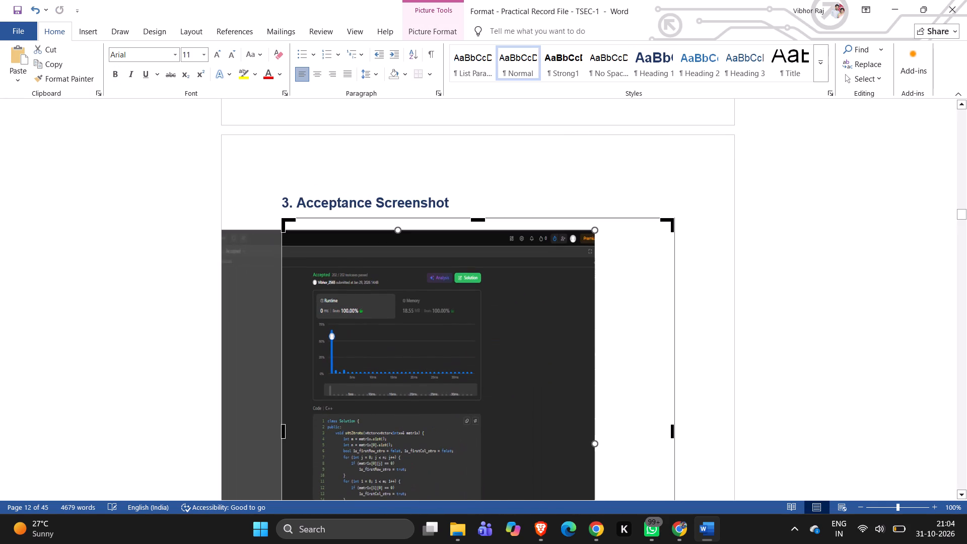
key(ctrl+z)
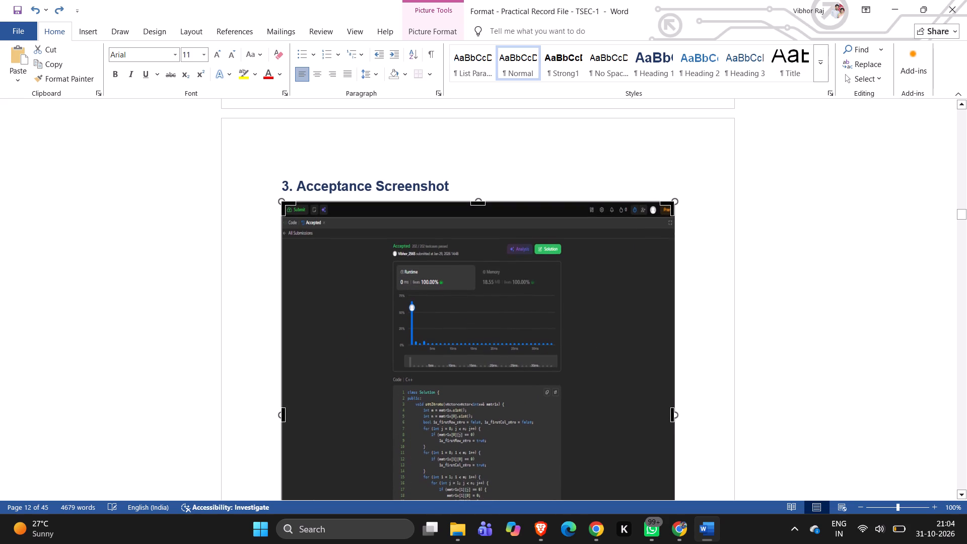
scroll(473, 307, down, 1)
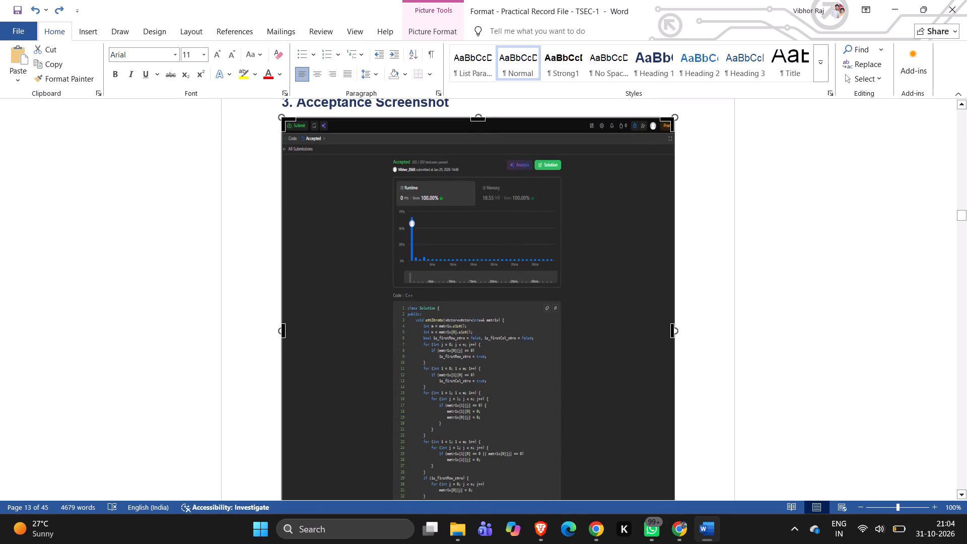
drag(480, 119, 468, 161)
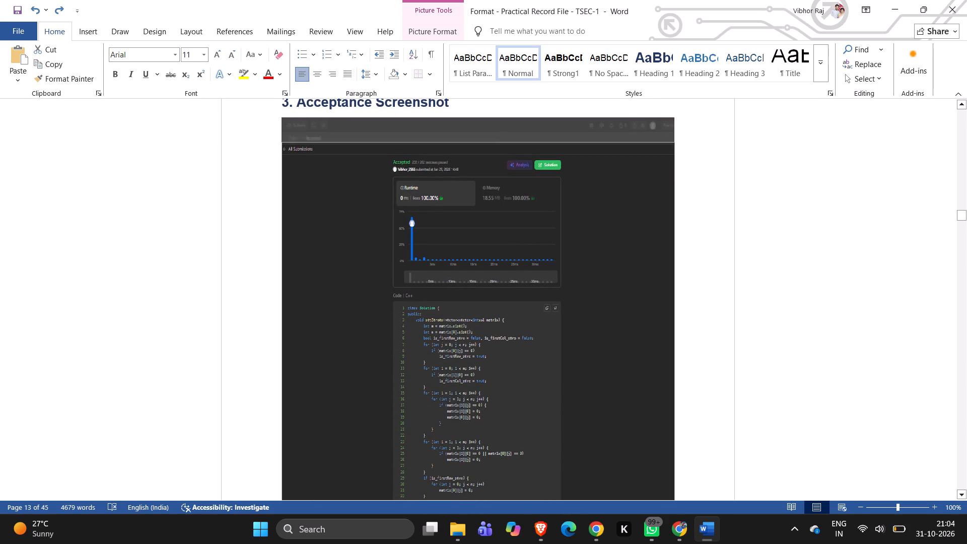
drag(468, 161, 465, 174)
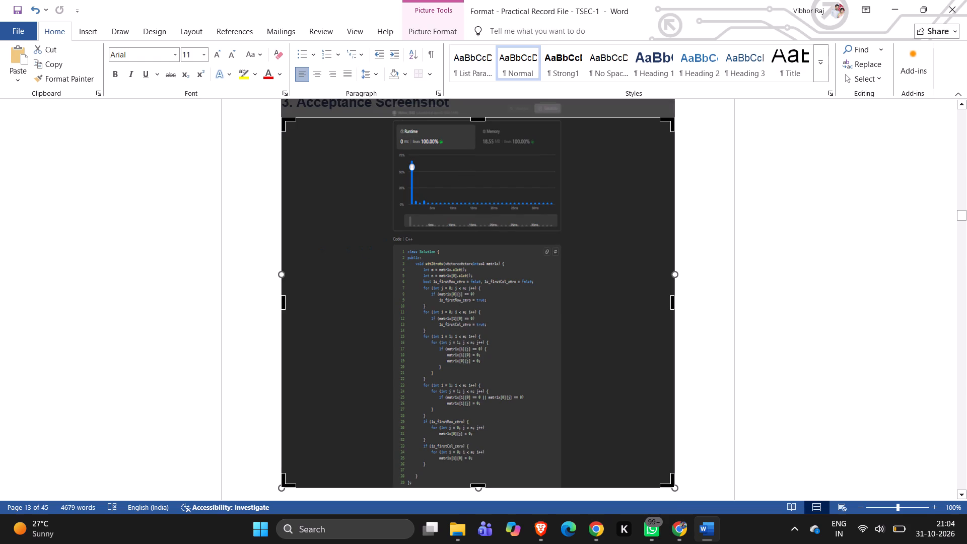
click(259, 197)
drag(405, 268, 486, 229)
drag(605, 252, 608, 280)
click(601, 288)
Insert one blank line before the "7. Two Sum" heading to push it onto the next page with its problem description.
scroll(601, 288, down, 3)
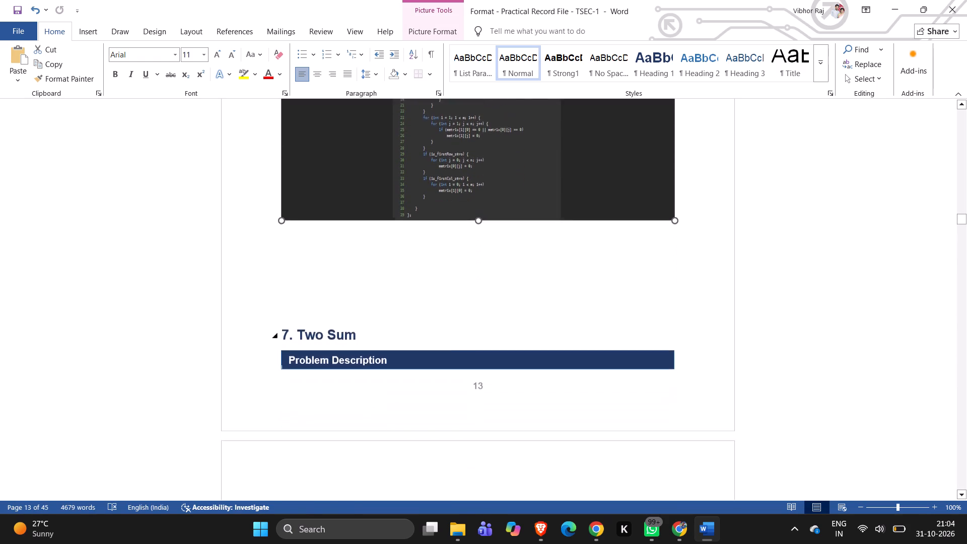
scroll(601, 288, down, 1)
click(283, 280)
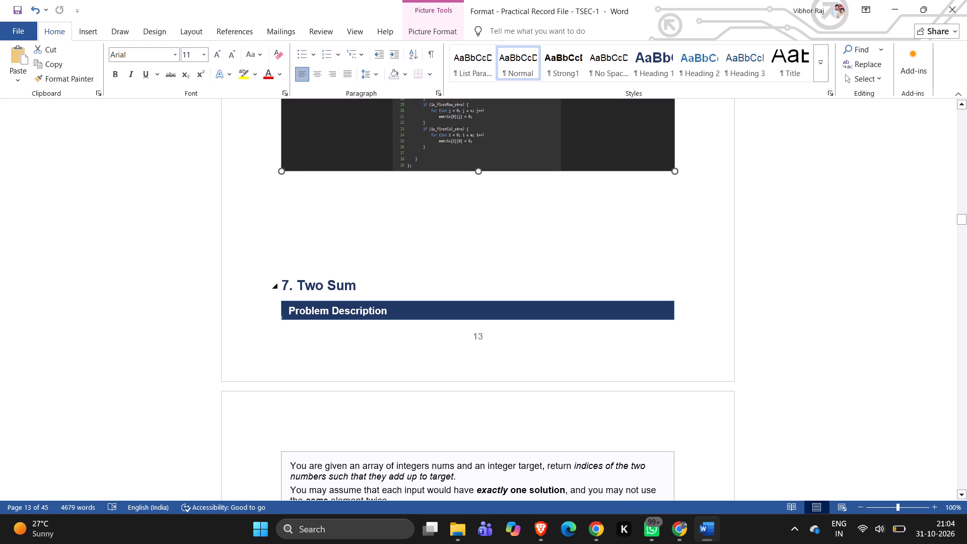
key(Return)
Crop the top of the Two Sum acceptance screenshot down to just above the Runtime panel, removing the navigation bars and submitter header.
scroll(283, 280, down, 4)
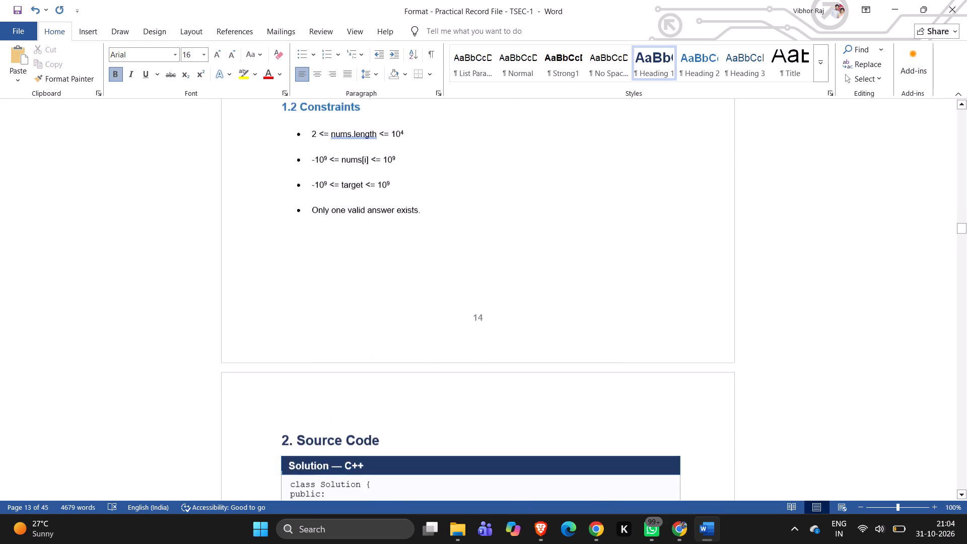
scroll(283, 280, down, 4)
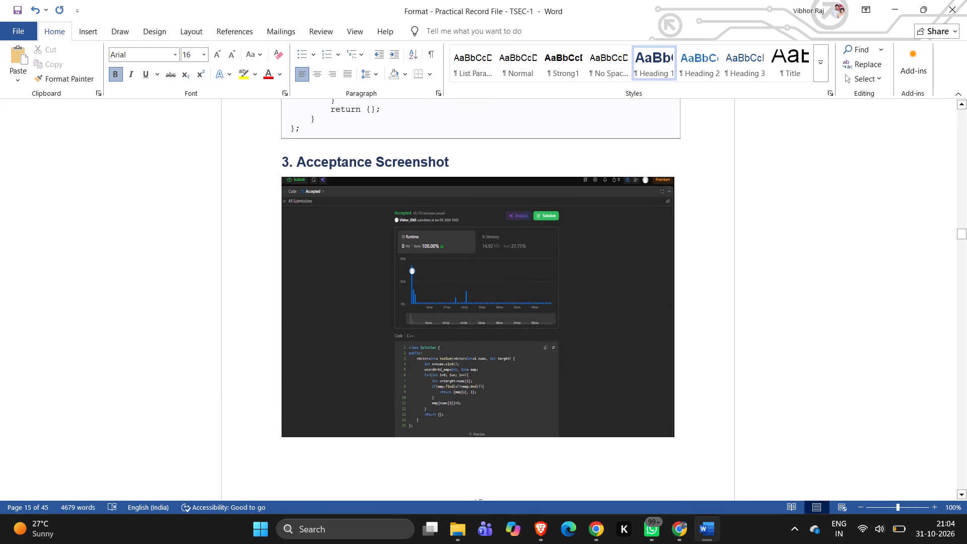
scroll(404, 339, down, 5)
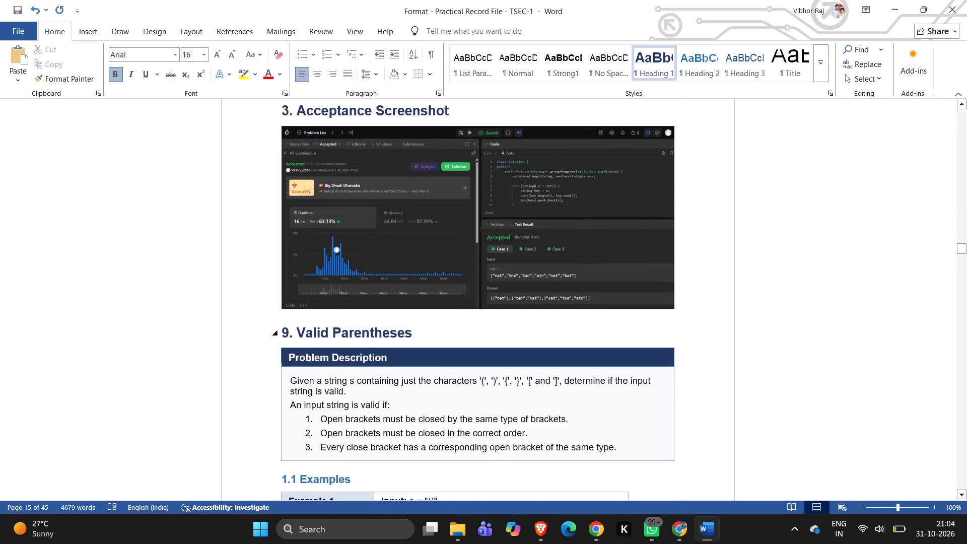
scroll(404, 339, down, 1)
scroll(467, 213, up, 1)
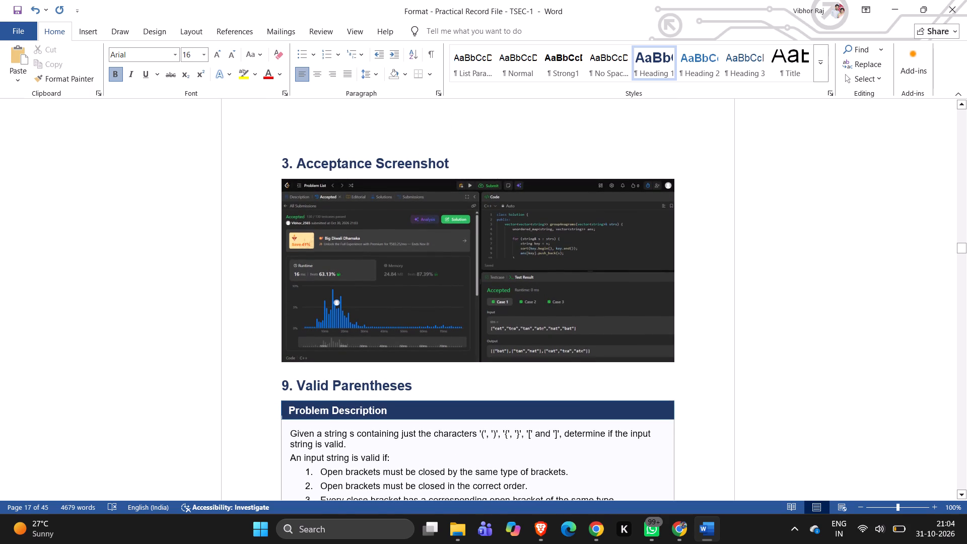
click(418, 318)
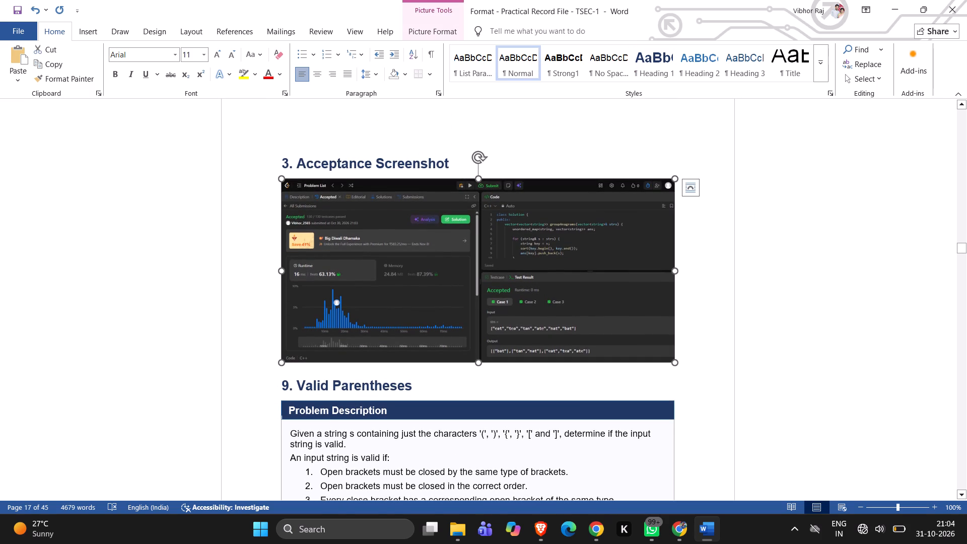
scroll(504, 163, up, 3)
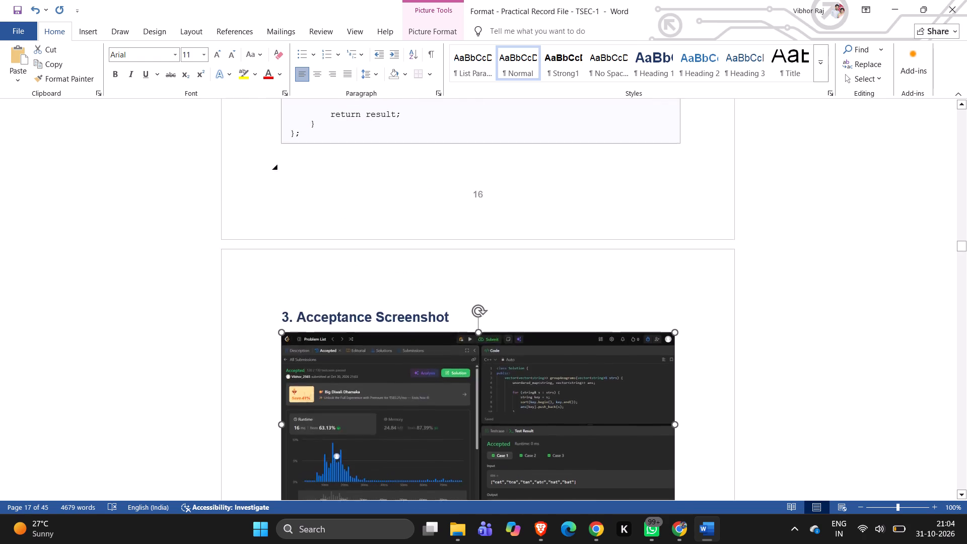
scroll(504, 163, up, 6)
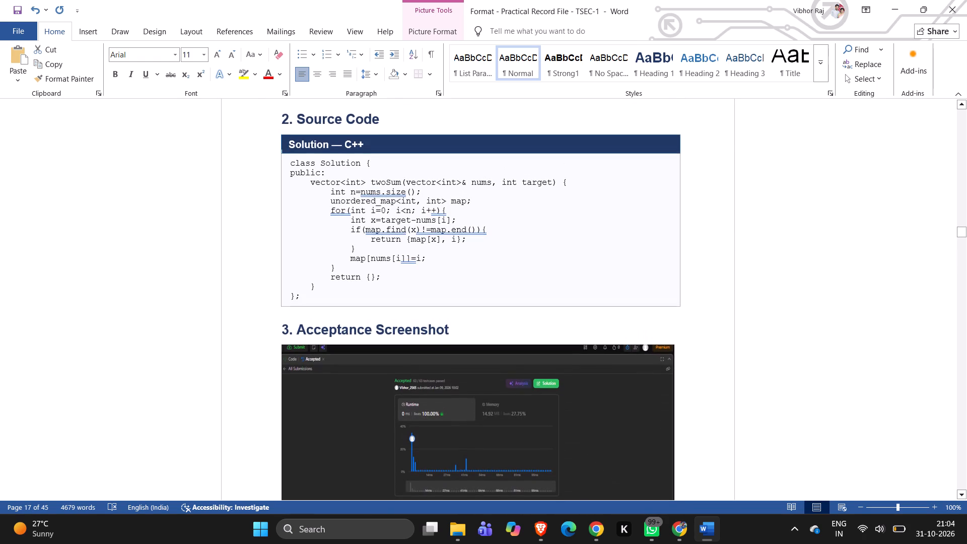
scroll(478, 373, down, 1)
triple_click(487, 334)
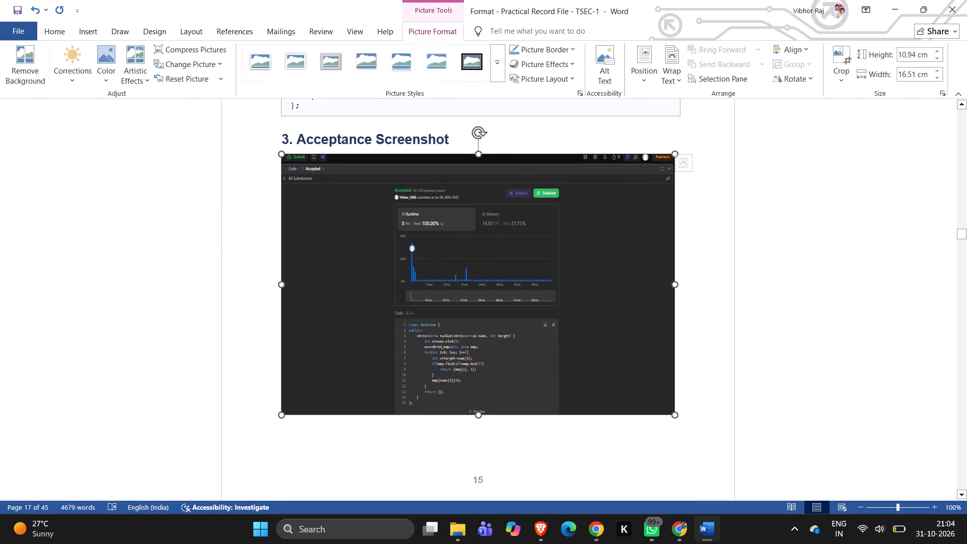
click(492, 256)
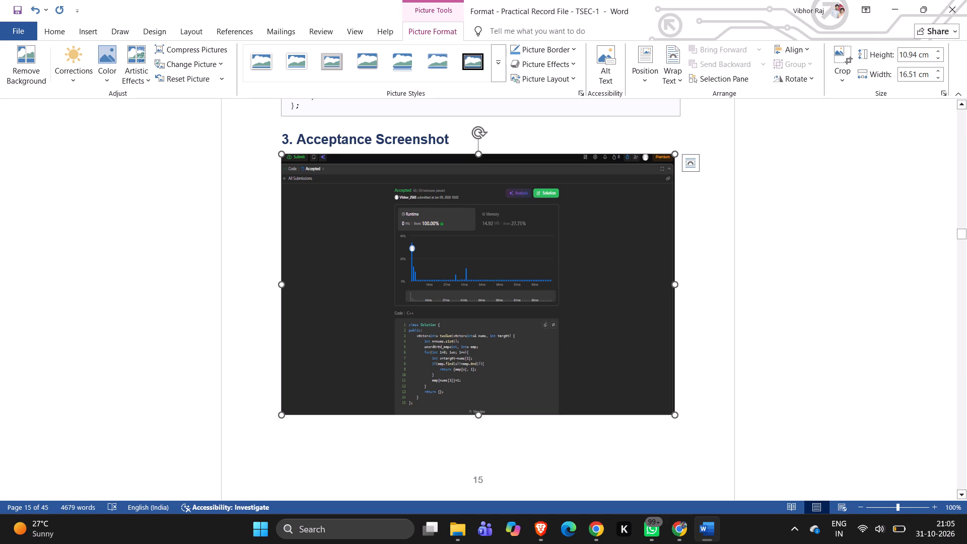
right_click(489, 264)
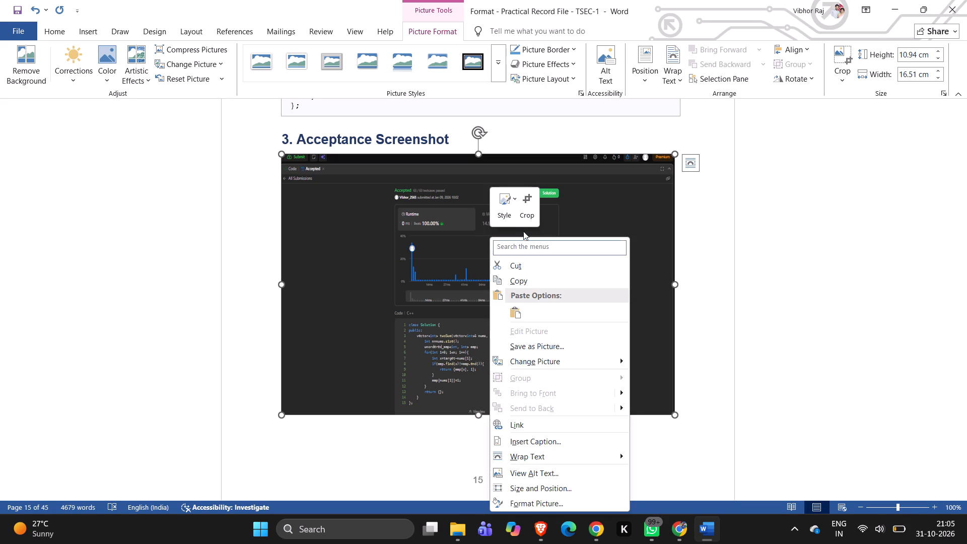
triple_click(528, 206)
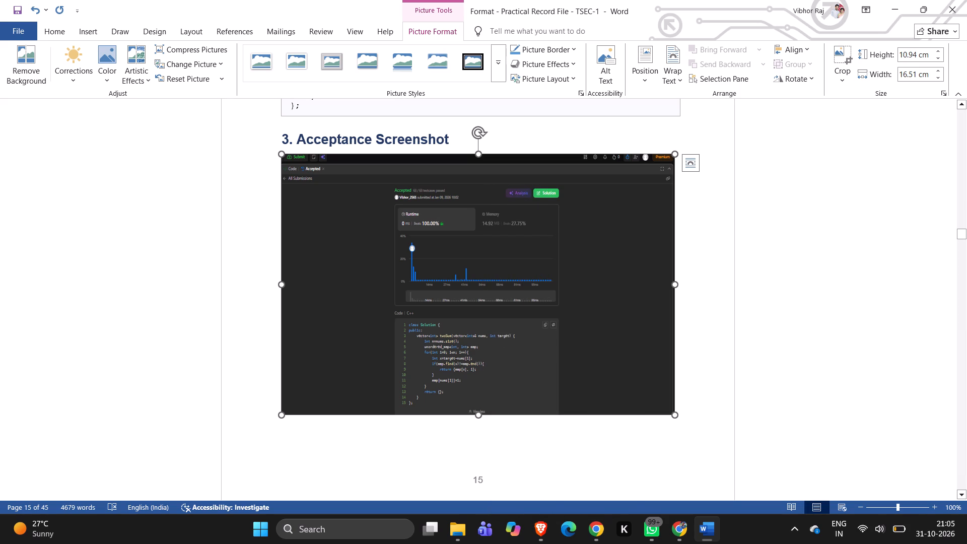
right_click(469, 261)
double_click(510, 206)
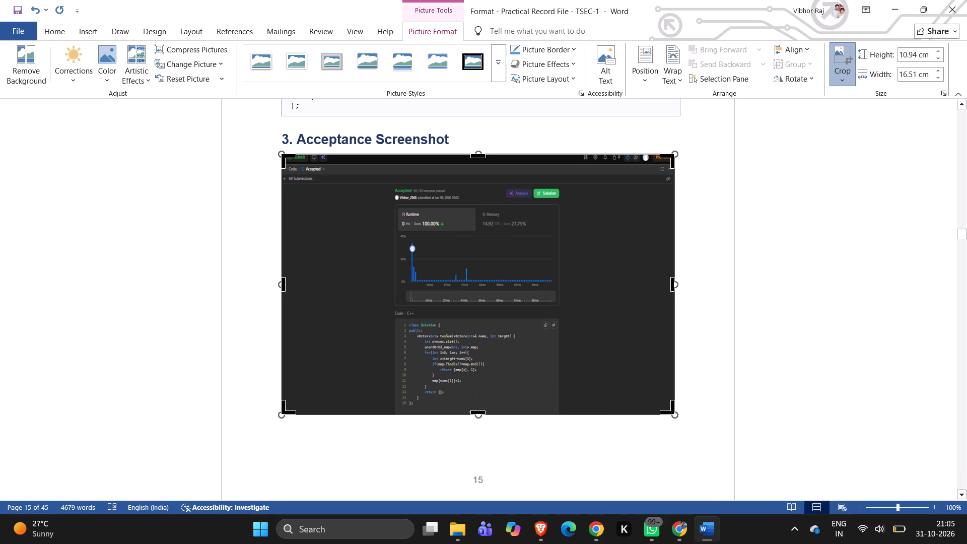
drag(481, 157, 471, 200)
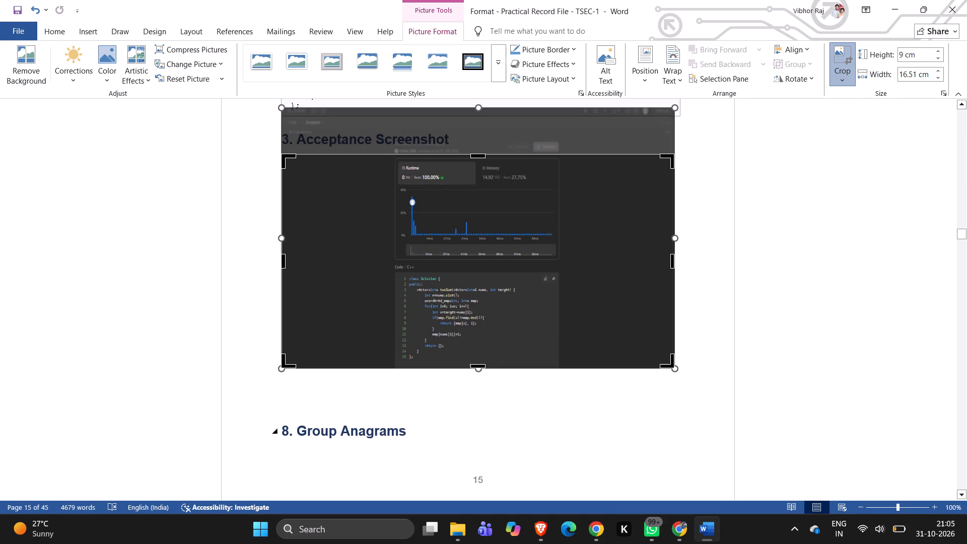
Insert one blank line before the "8. Group Anagrams" heading to push it onto the next page with its problem description.
click(281, 427)
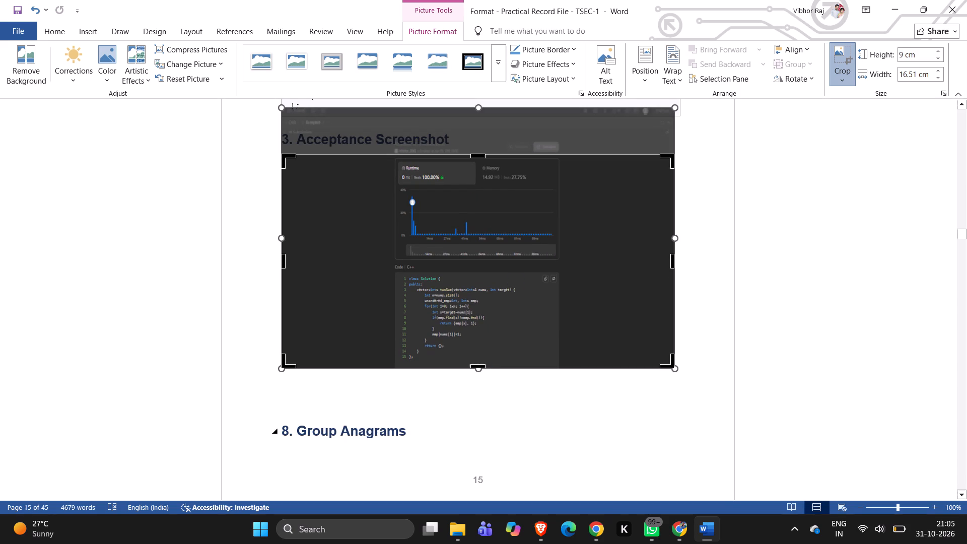
click(282, 426)
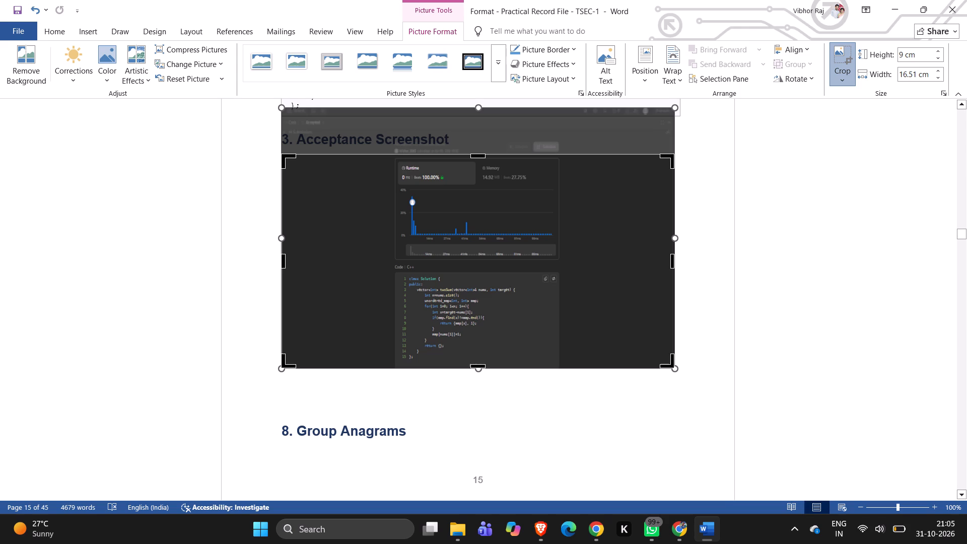
click(302, 408)
click(282, 427)
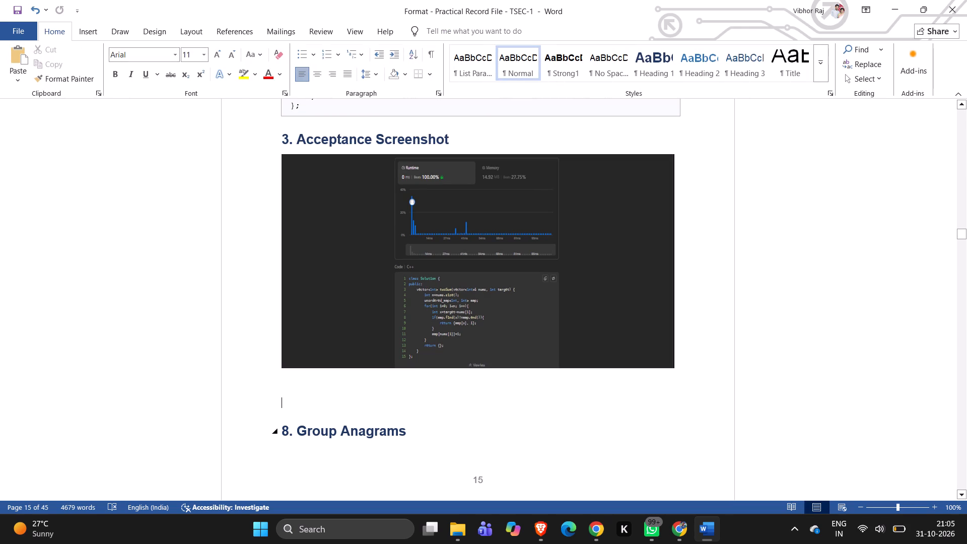
click(284, 433)
key(Return)
Crop the top of the Group Anagrams acceptance screenshot down to just above the Big Diwali Dhamaka banner, removing the navigation bars and submitter header.
scroll(284, 433, down, 2)
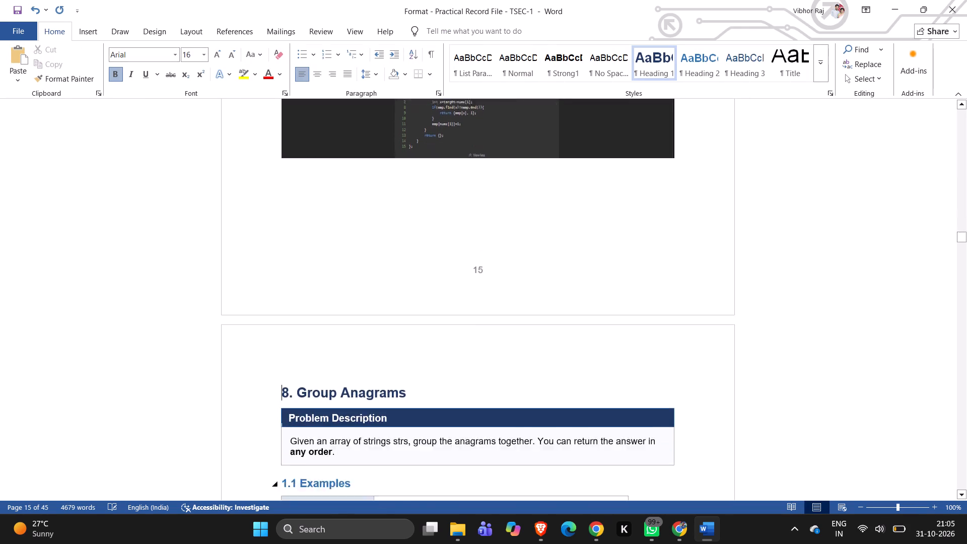
scroll(284, 433, down, 5)
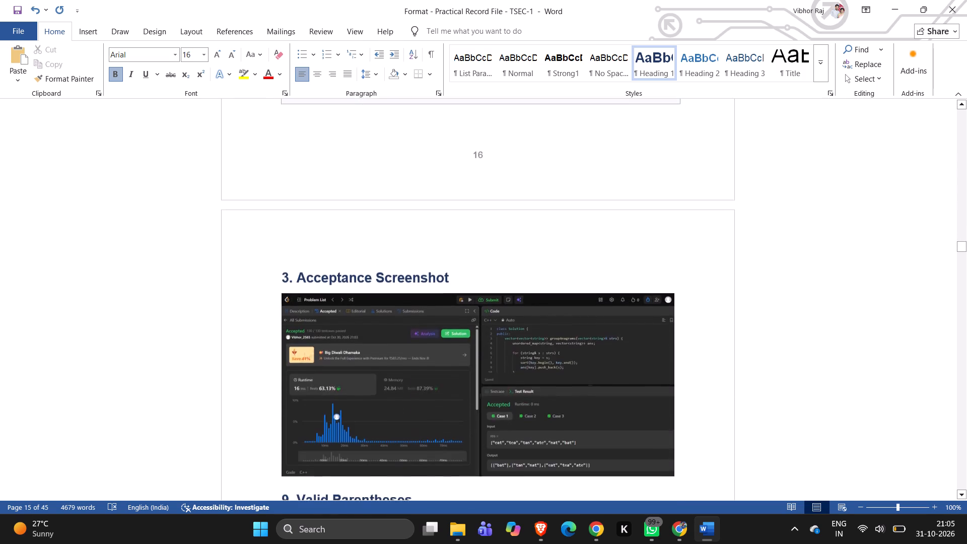
scroll(284, 433, down, 1)
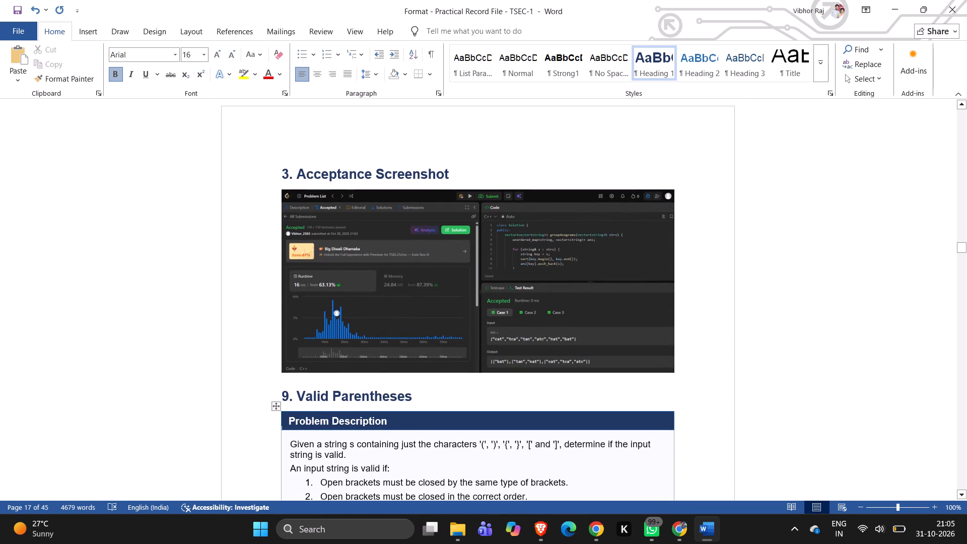
right_click(457, 326)
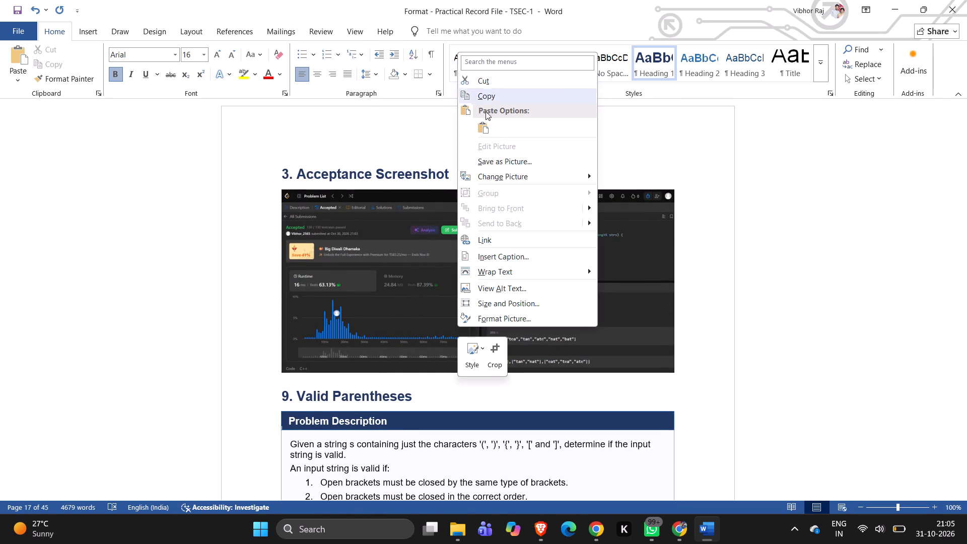
click(491, 344)
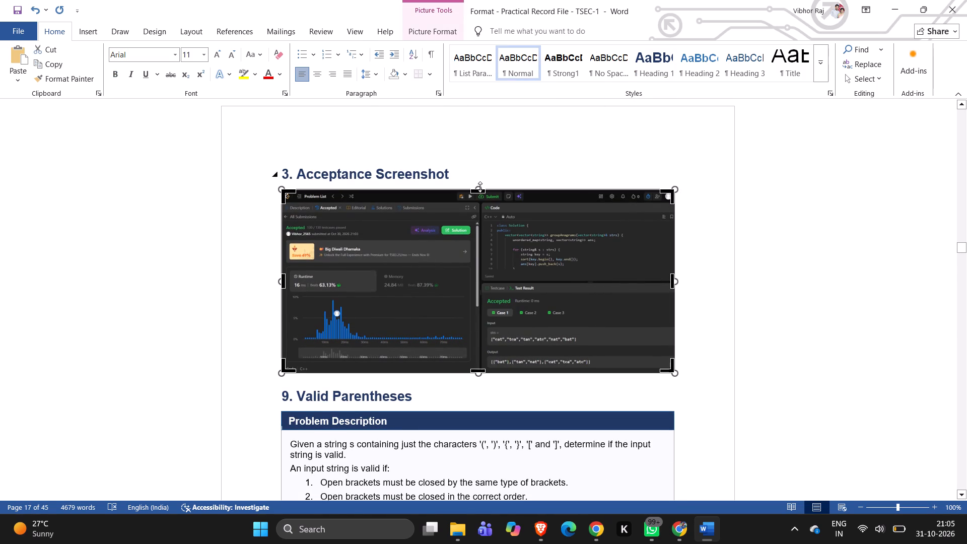
drag(477, 190, 473, 222)
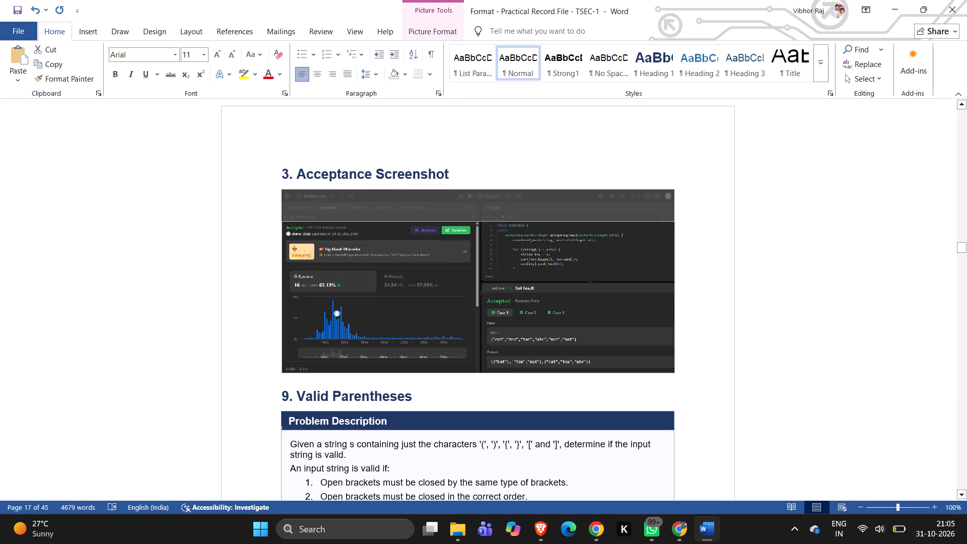
drag(473, 222, 465, 236)
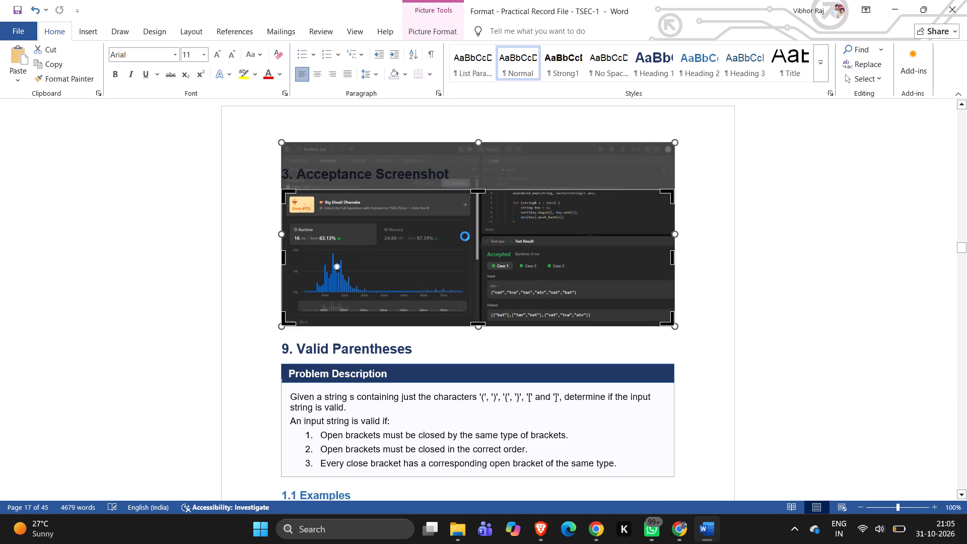
click(261, 185)
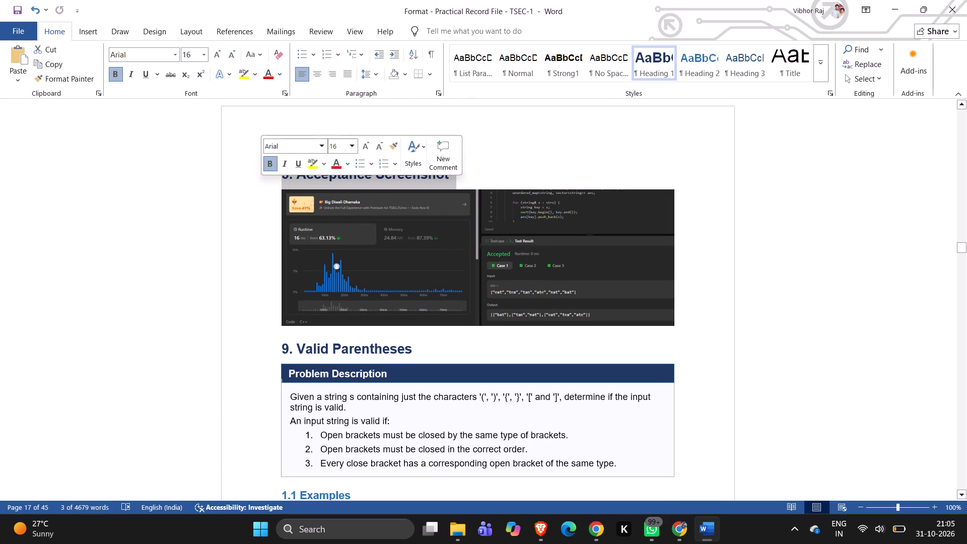
Insert one blank line before the "10. Merge Intervals" heading to push it onto the next page with its problem description.
scroll(375, 285, down, 2)
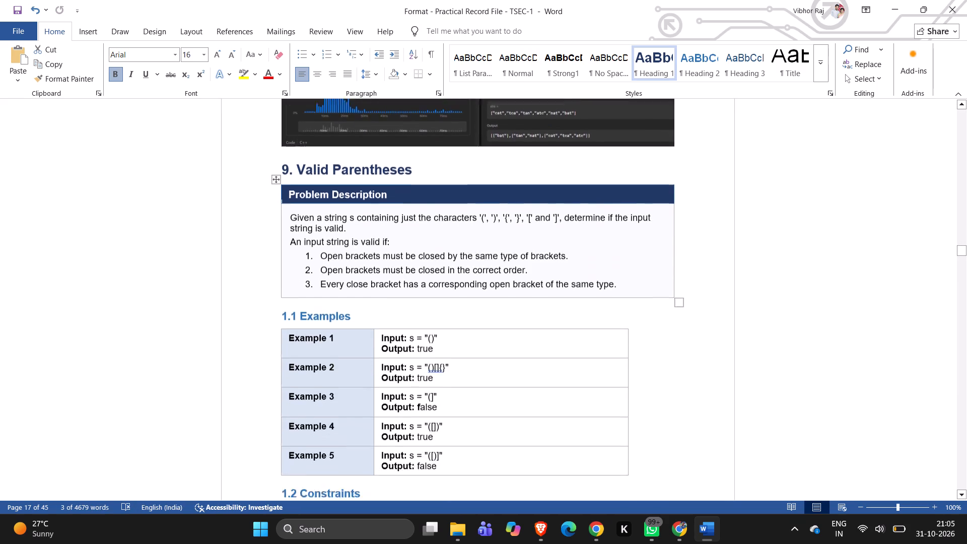
scroll(375, 285, down, 1)
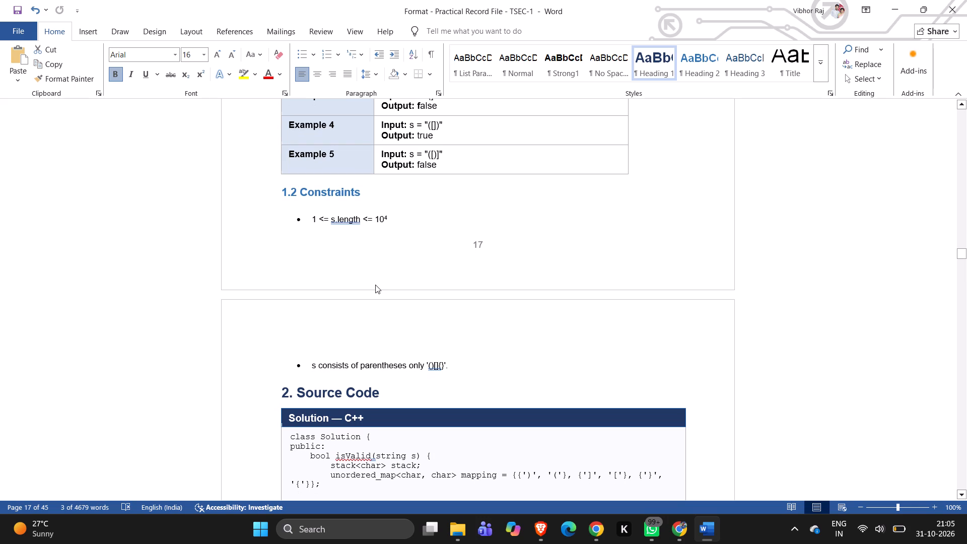
scroll(375, 285, down, 4)
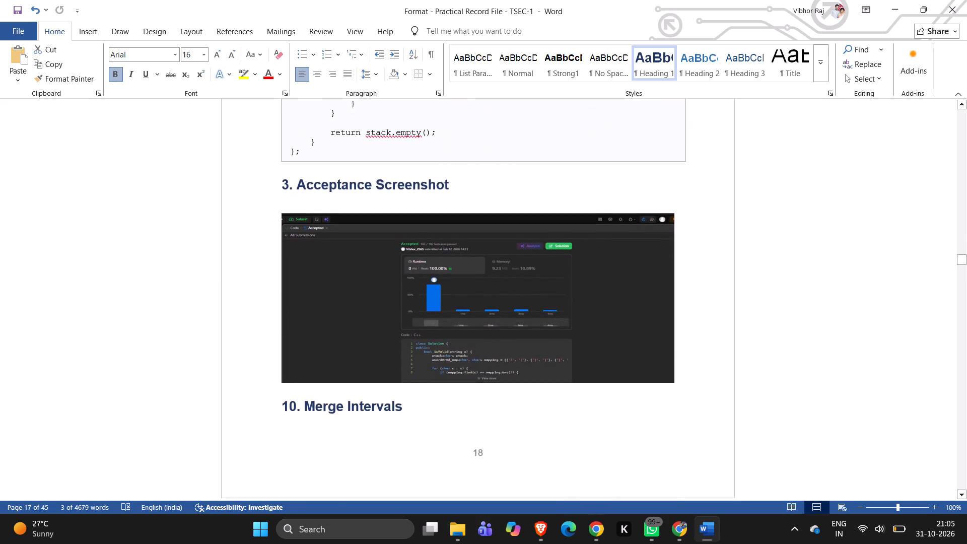
click(285, 409)
key(Return)
Crop the top of the Valid Parentheses acceptance screenshot down to just above the Runtime panel, removing the navigation bars and submitter header.
scroll(285, 409, up, 1)
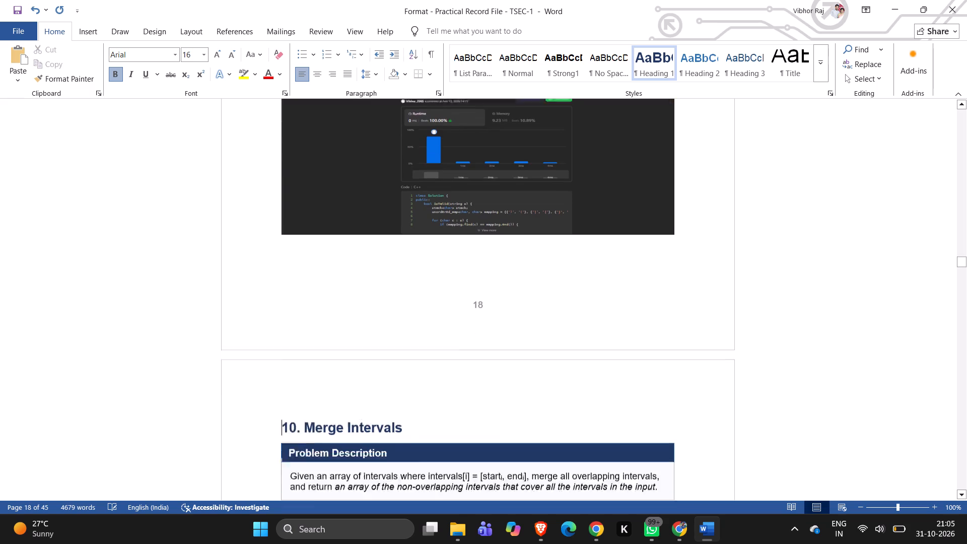
scroll(285, 409, up, 1)
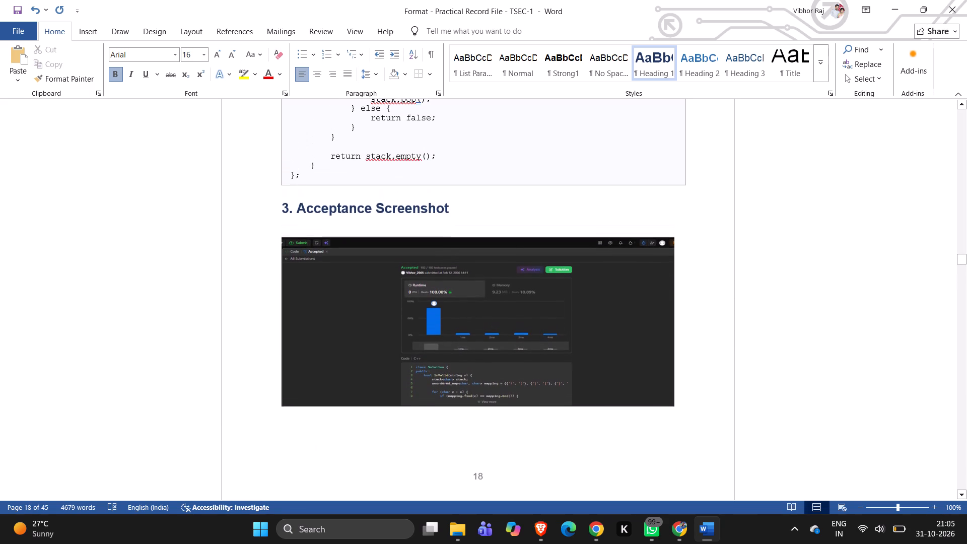
right_click(370, 319)
drag(370, 319, 402, 270)
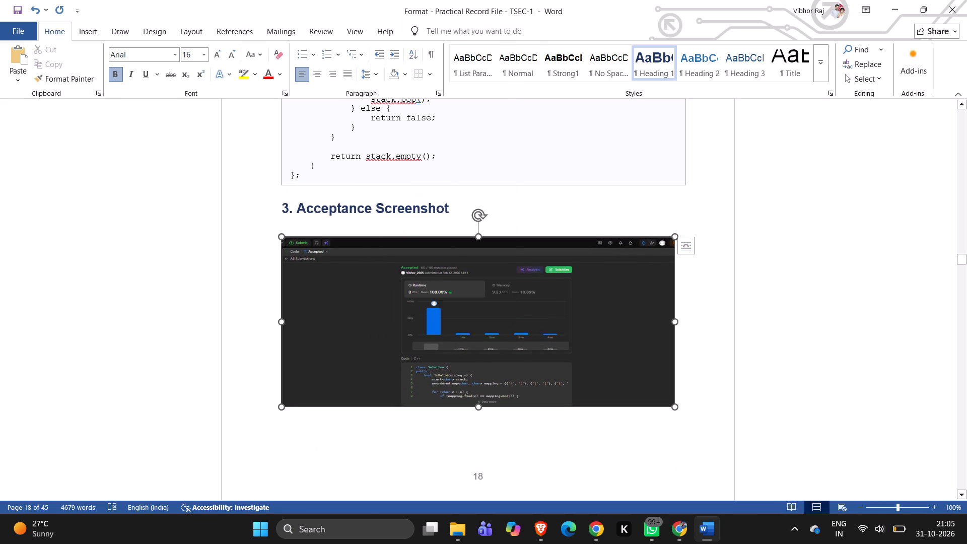
click(431, 305)
right_click(431, 305)
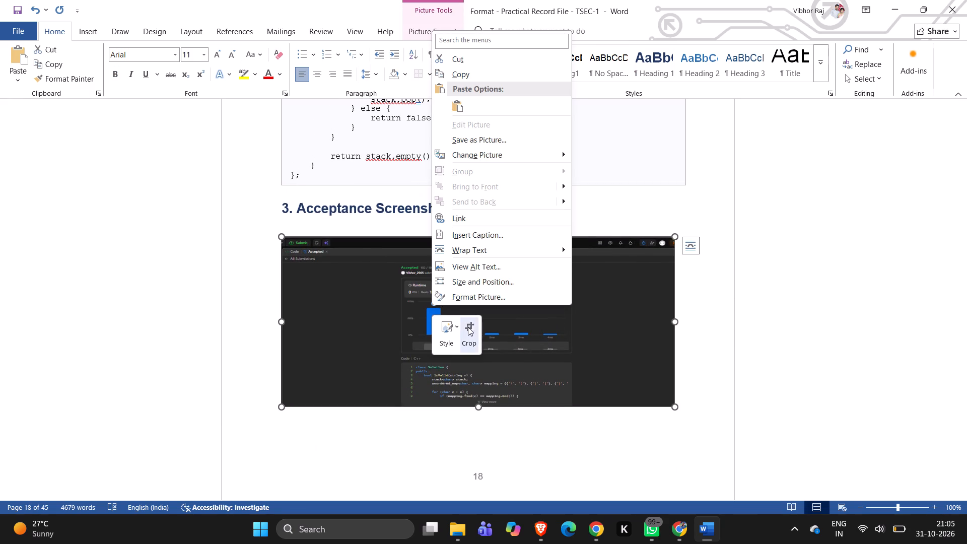
click(470, 328)
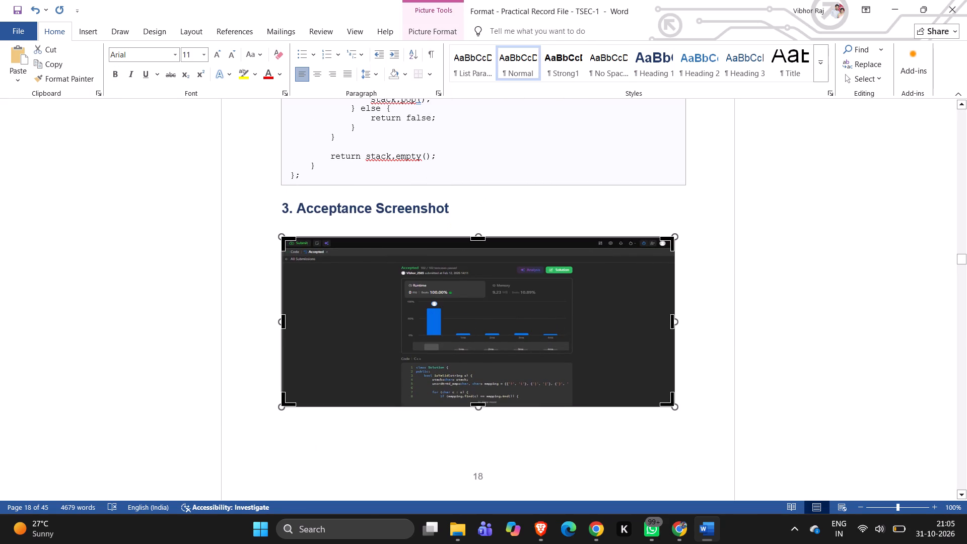
drag(478, 239, 477, 251)
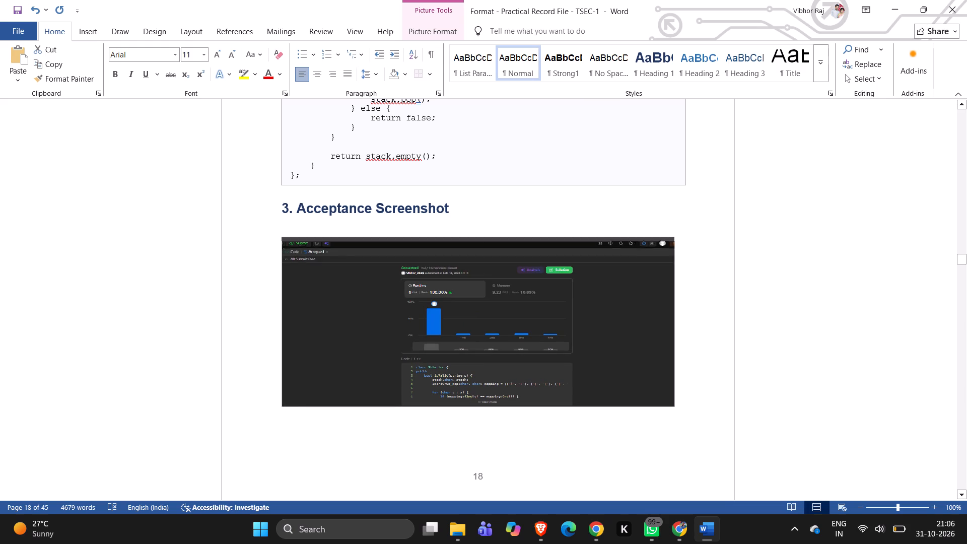
drag(477, 251, 469, 275)
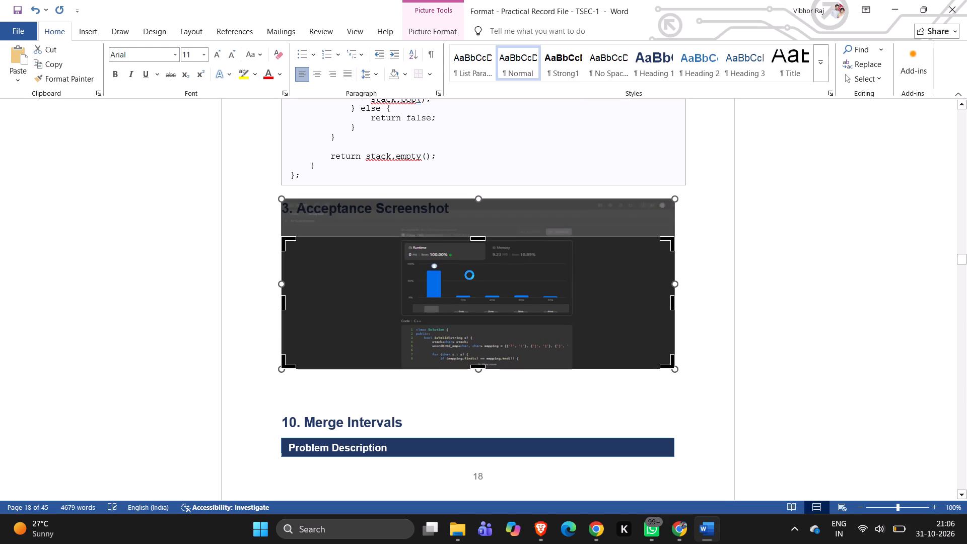
Insert two blank lines before the "10. Merge Intervals" heading to push it onto the next page with its problem description.
drag(415, 406, 290, 419)
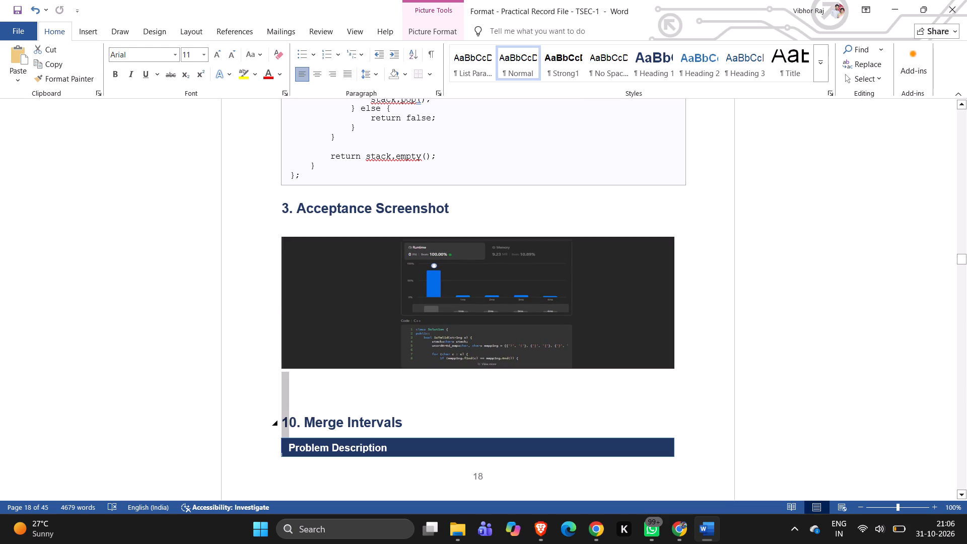
drag(290, 419, 283, 420)
click(283, 420)
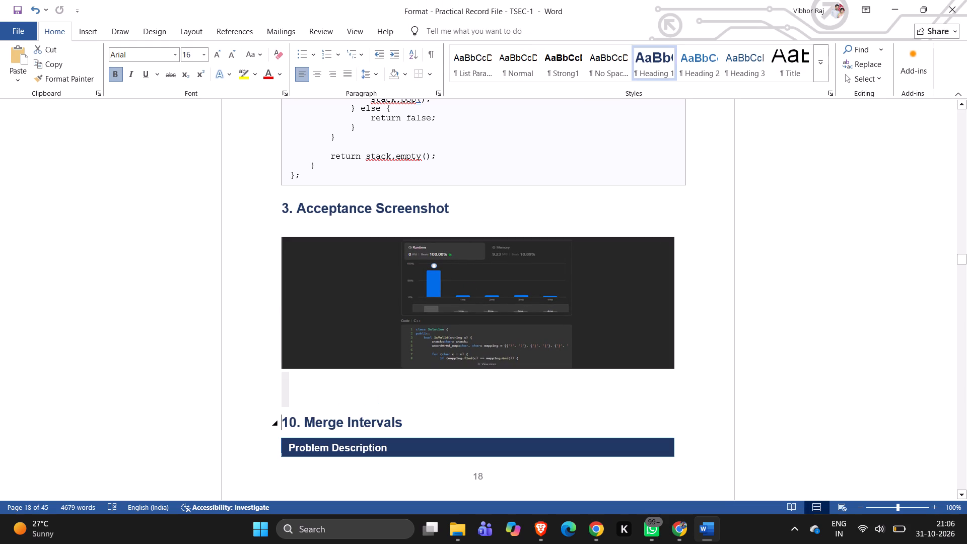
key(Return)
key(Return)
Crop the top of the Merge Intervals acceptance screenshot down to just above the Runtime panel, removing the navigation bars and submitter header.
scroll(283, 420, down, 2)
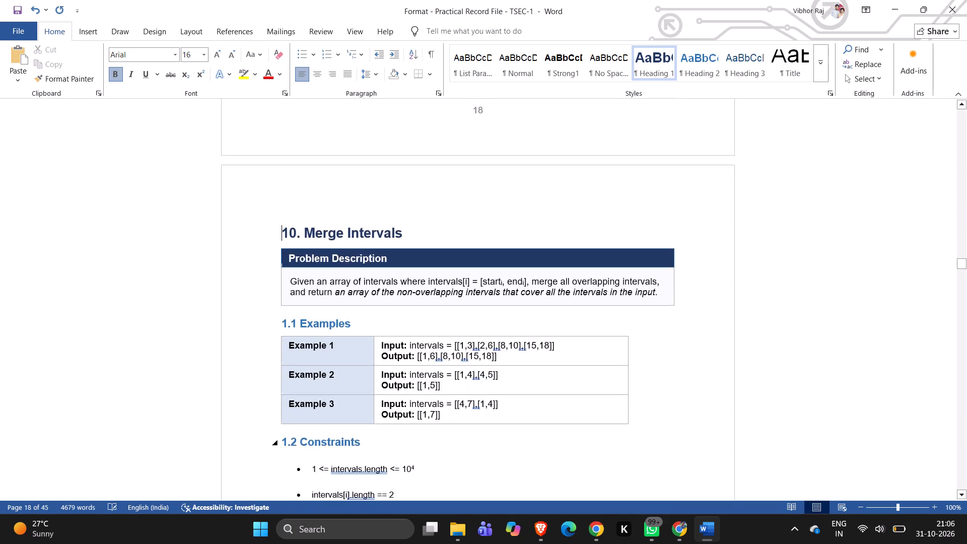
scroll(283, 420, down, 3)
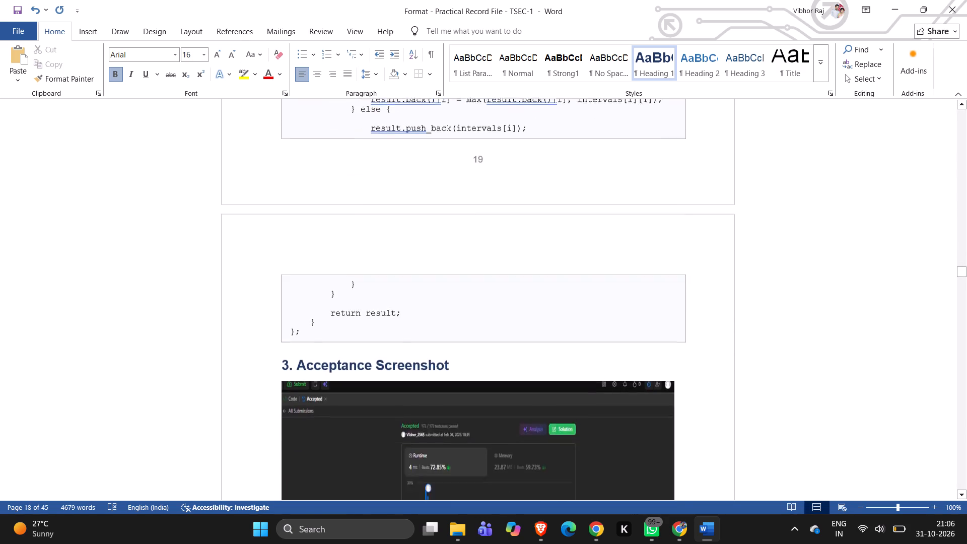
scroll(283, 420, down, 1)
right_click(456, 311)
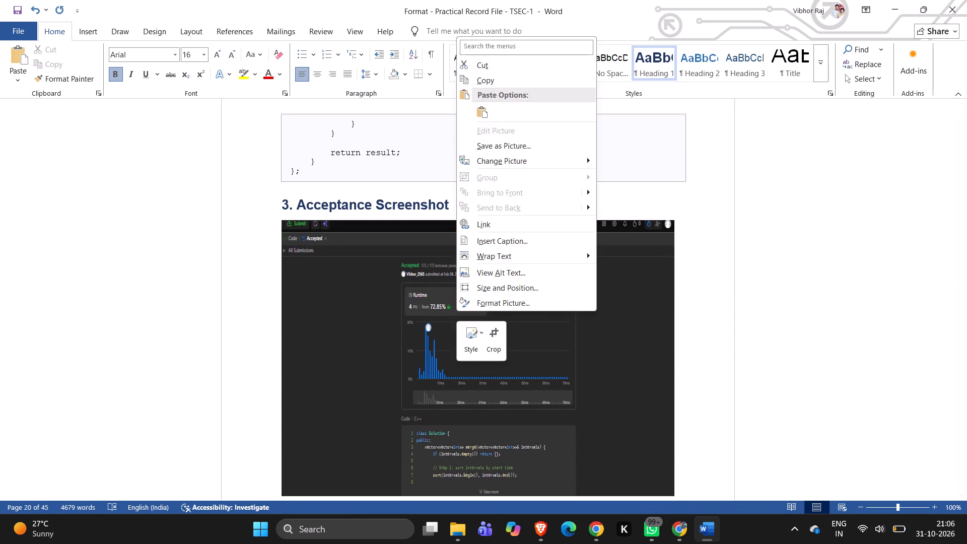
drag(456, 311, 476, 339)
right_click(476, 339)
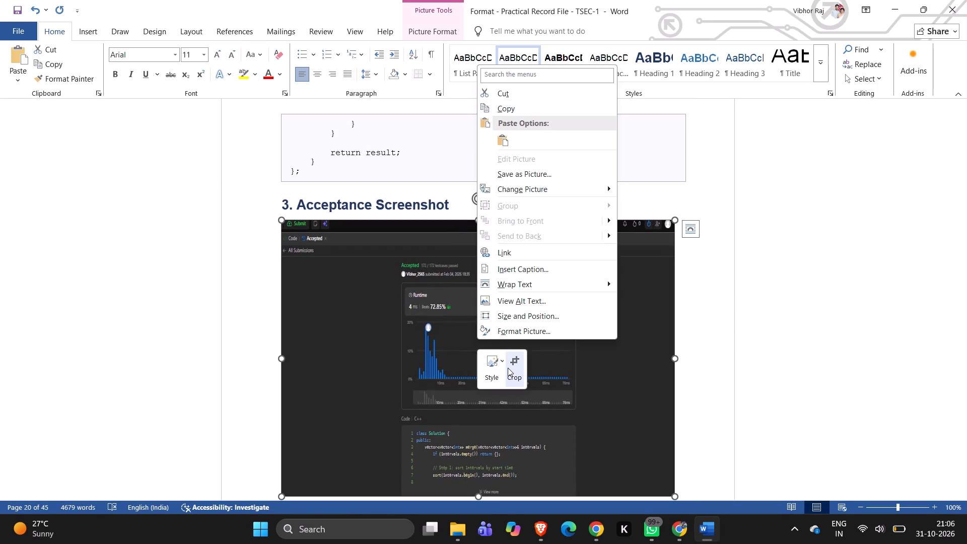
click(508, 368)
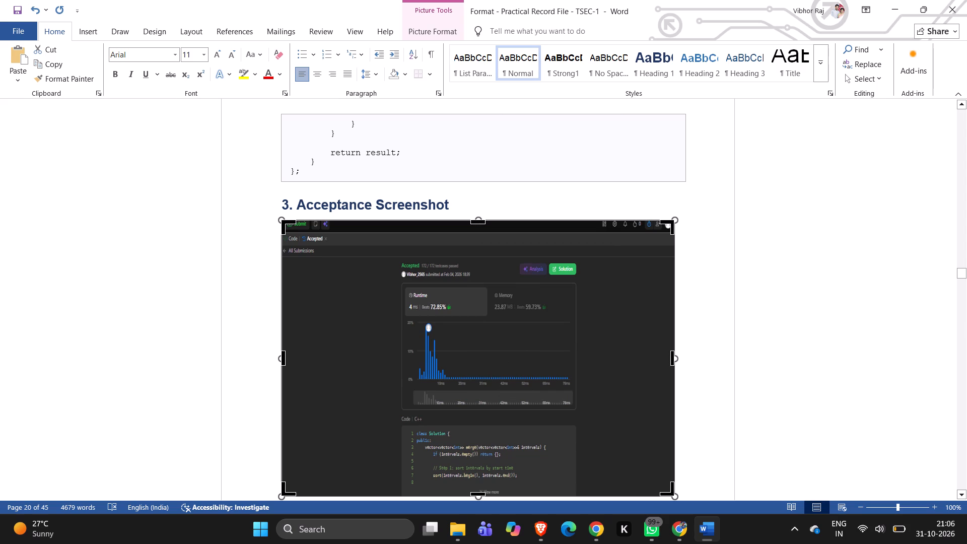
drag(482, 222, 482, 245)
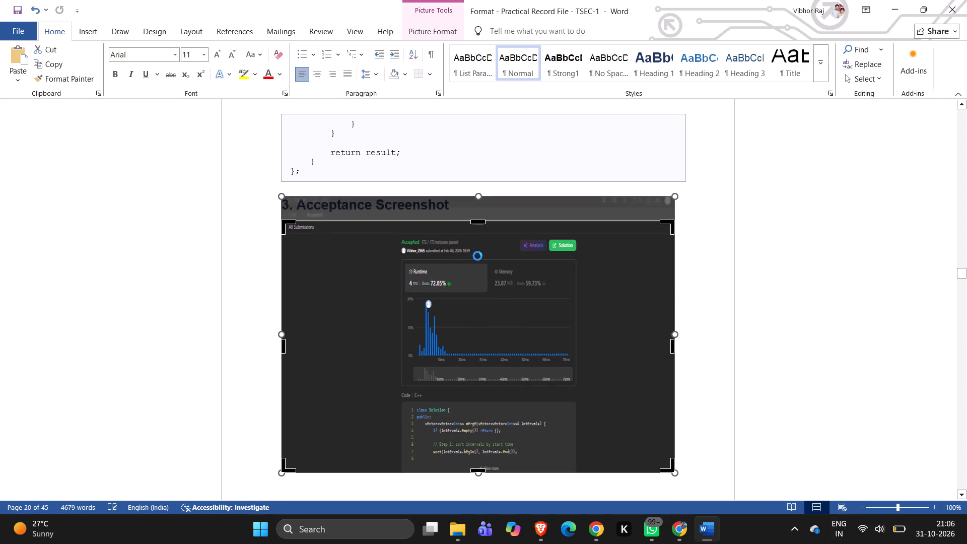
click(480, 219)
drag(477, 222, 470, 255)
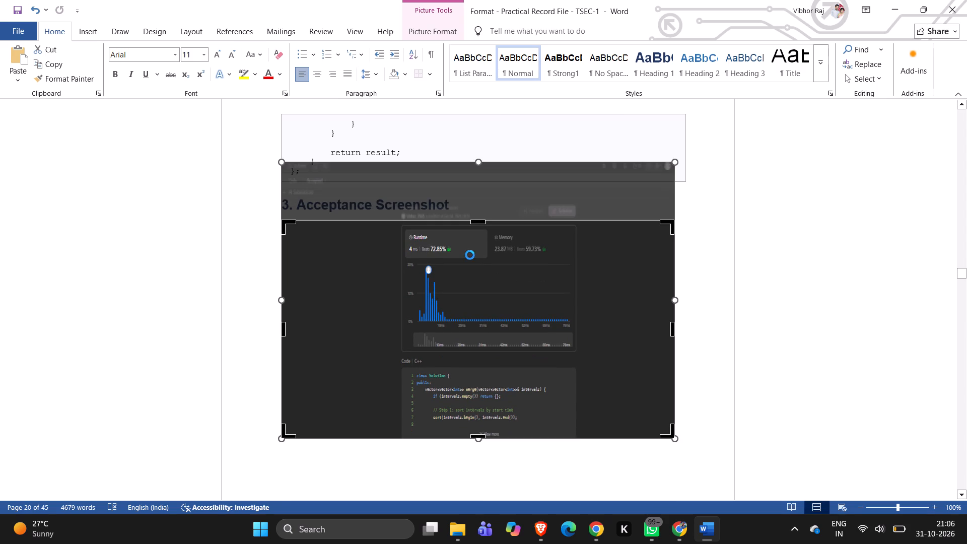
click(268, 265)
drag(268, 265, 288, 287)
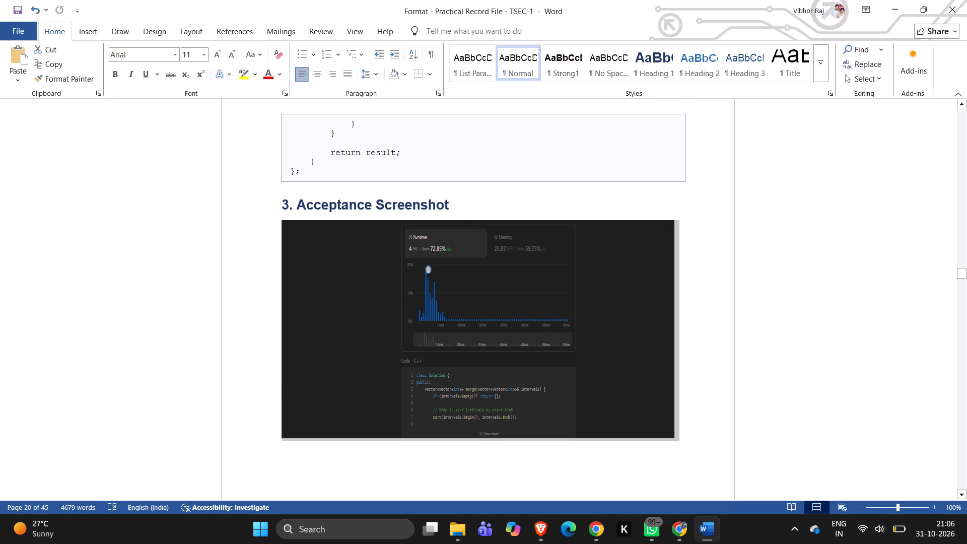
Insert two blank lines before the "11. Linked List Cycle" heading to push it onto the next page with its problem description.
scroll(307, 332, down, 3)
triple_click(274, 328)
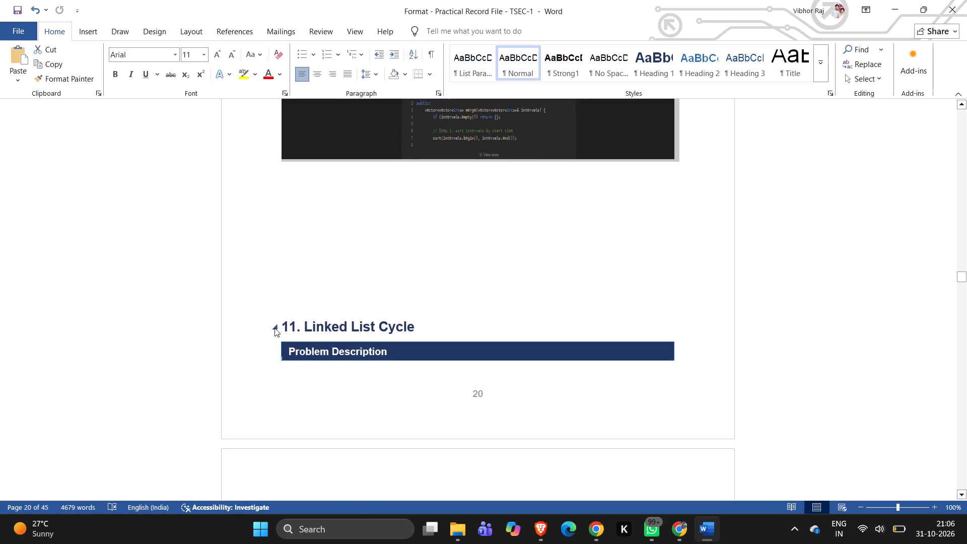
double_click(274, 328)
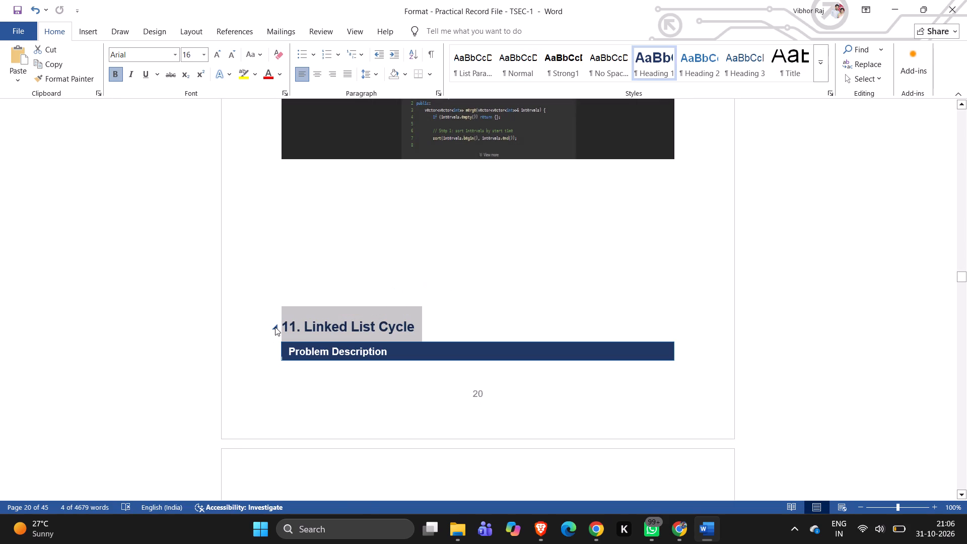
key(ctrl+shift+super+b)
click(280, 286)
click(284, 326)
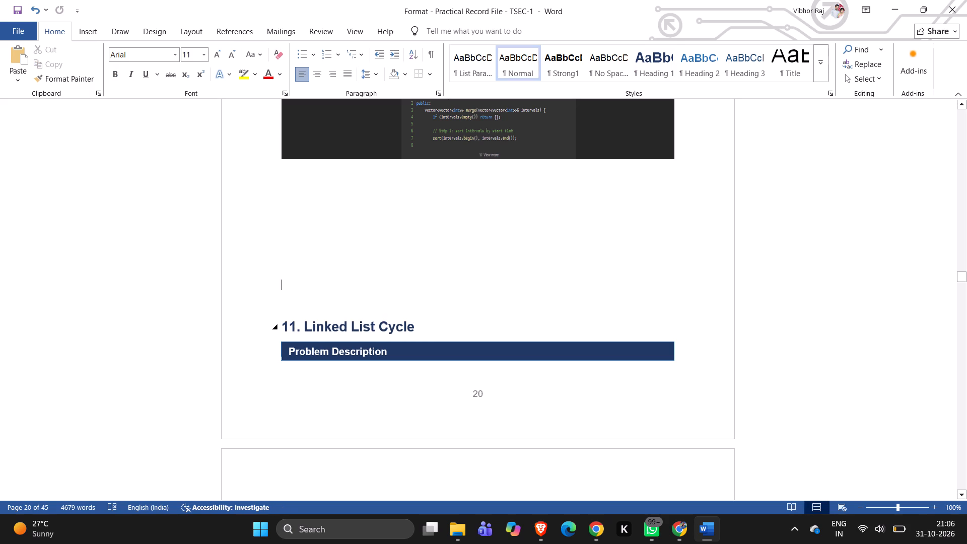
key(Return)
key(Return)
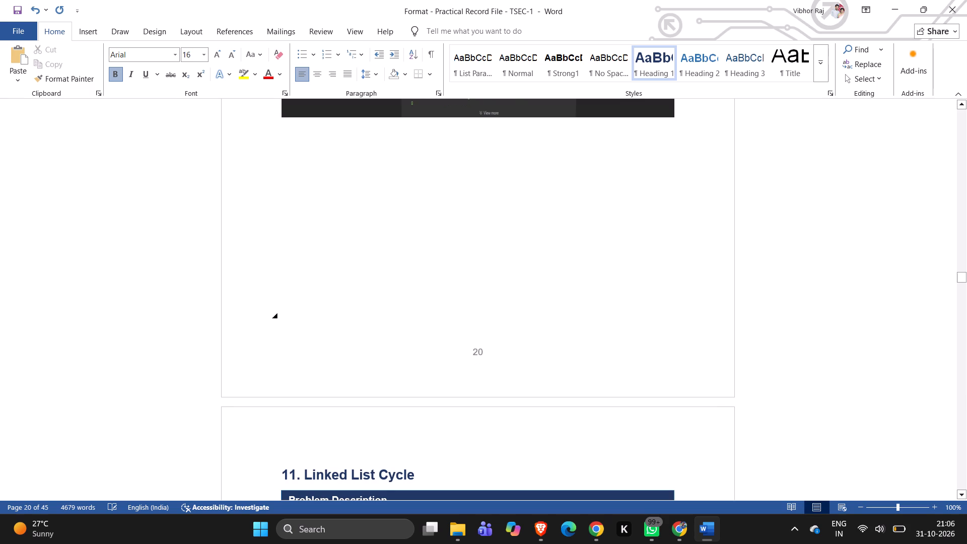
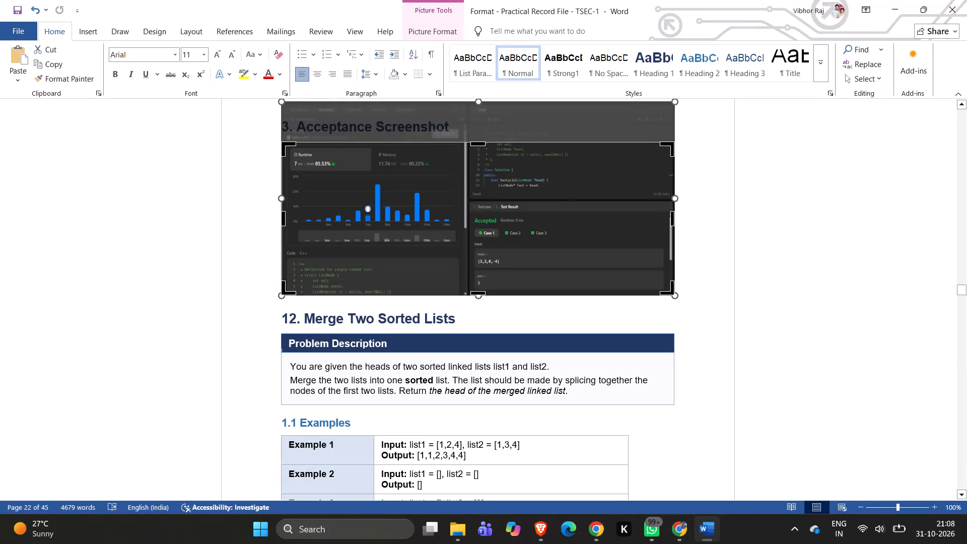
Apply the top crop to the Linked List Cycle acceptance screenshot.
click(710, 222)
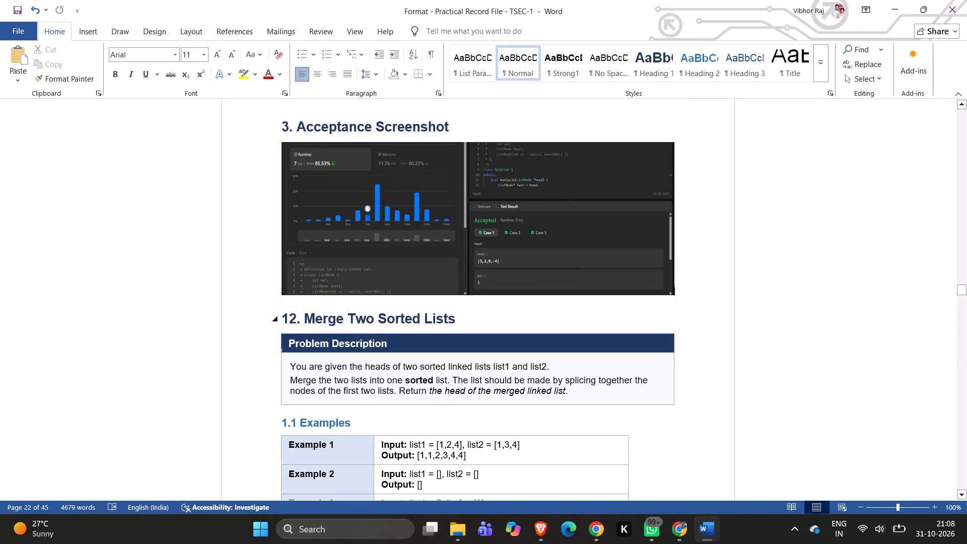
Insert two blank lines before the "2. Source Code" heading of Merge Two Sorted Lists to move it onto the page with its code.
scroll(463, 352, down, 2)
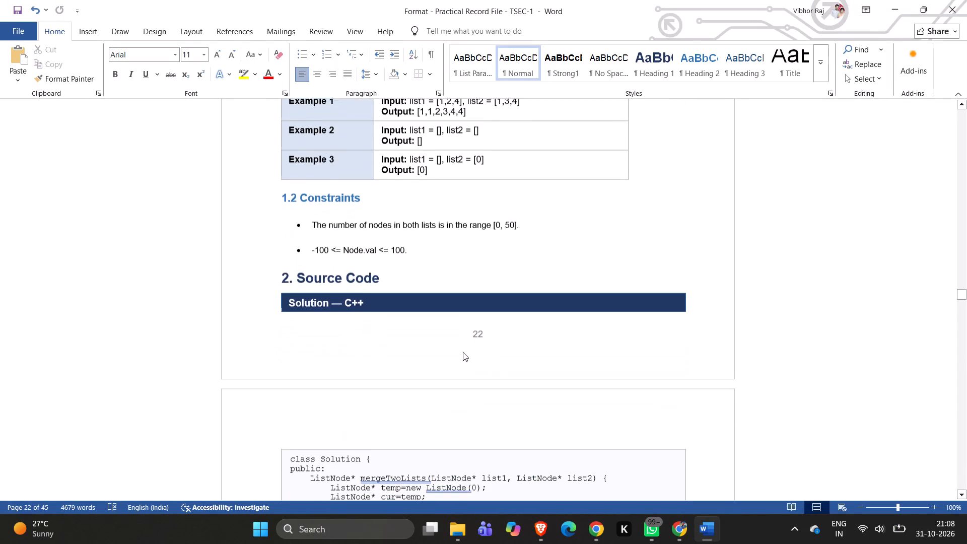
click(284, 273)
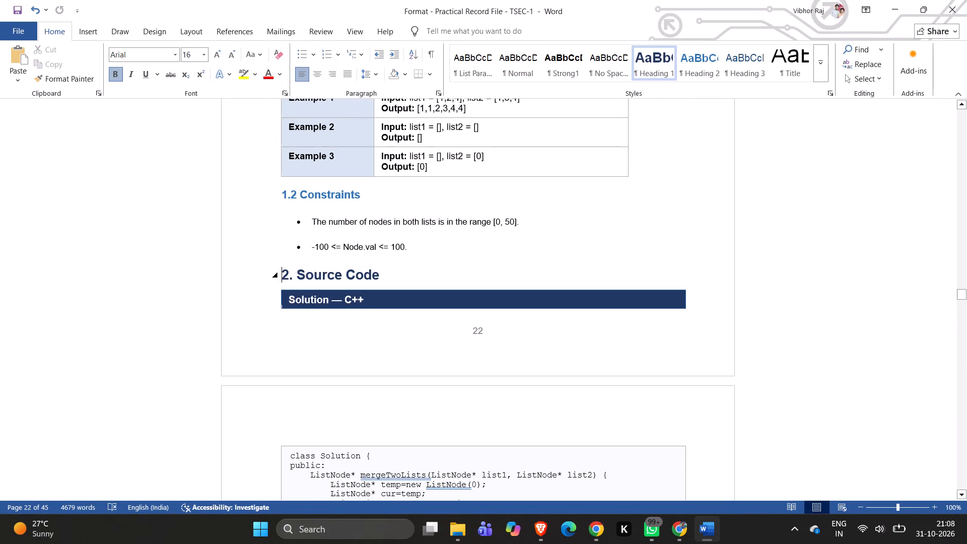
key(Return)
key(Return)
scroll(284, 273, down, 1)
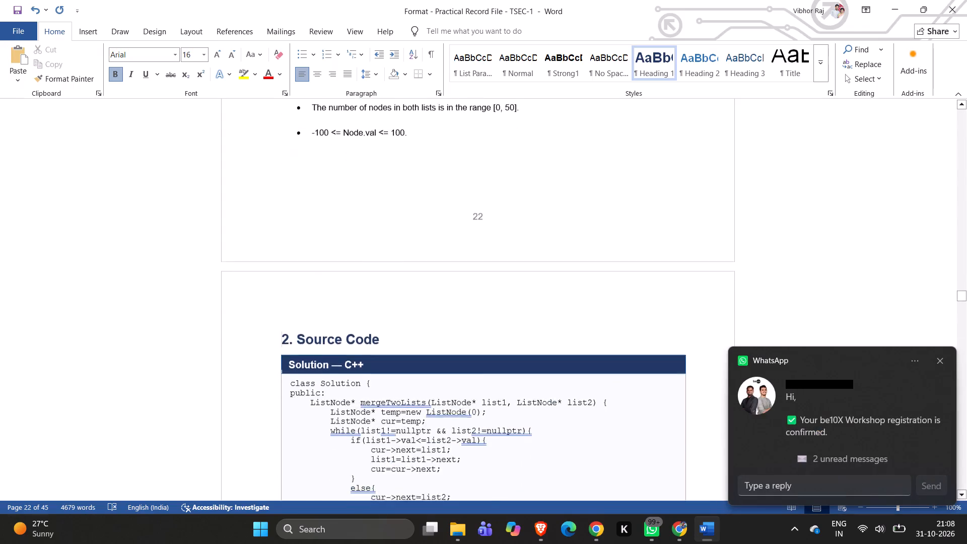
scroll(284, 273, down, 1)
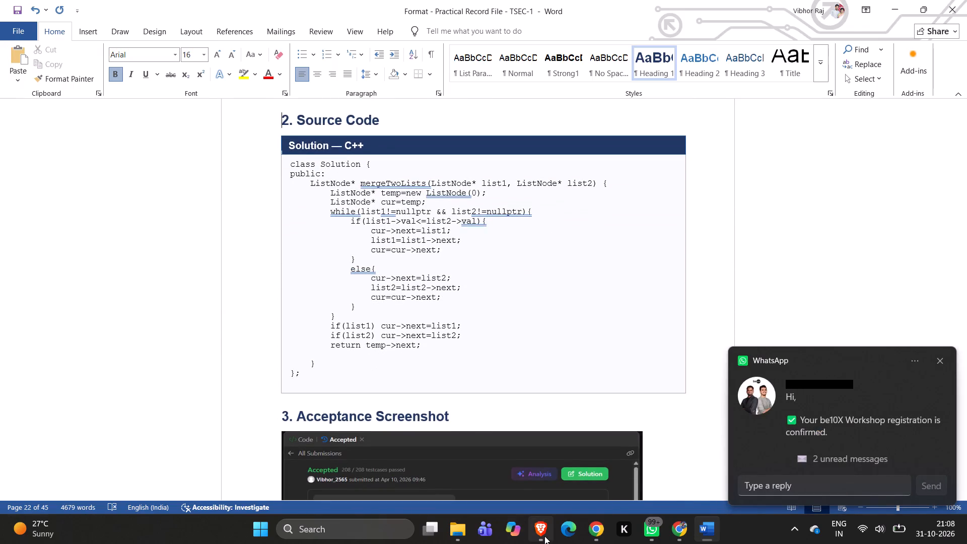
Switch to Brave and play the "राजाजी के दिलवा" song from YouTube's recommended videos.
click(544, 536)
click(358, 294)
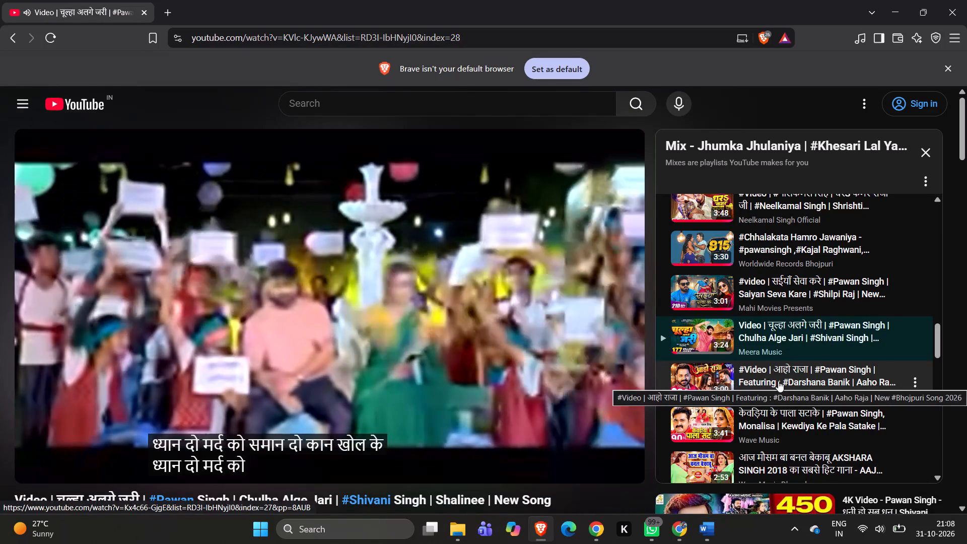
scroll(778, 381, down, 1)
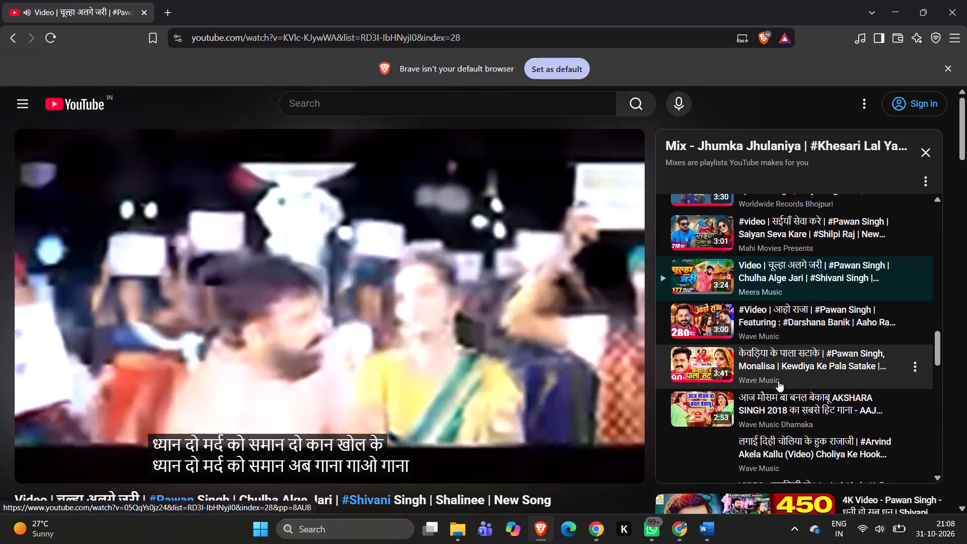
scroll(778, 381, down, 2)
scroll(731, 499, down, 1)
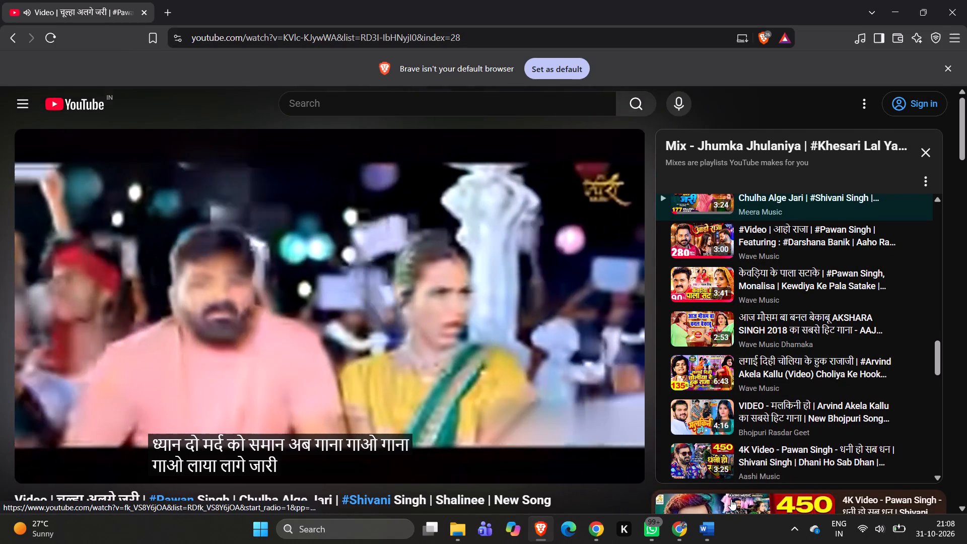
scroll(731, 499, down, 4)
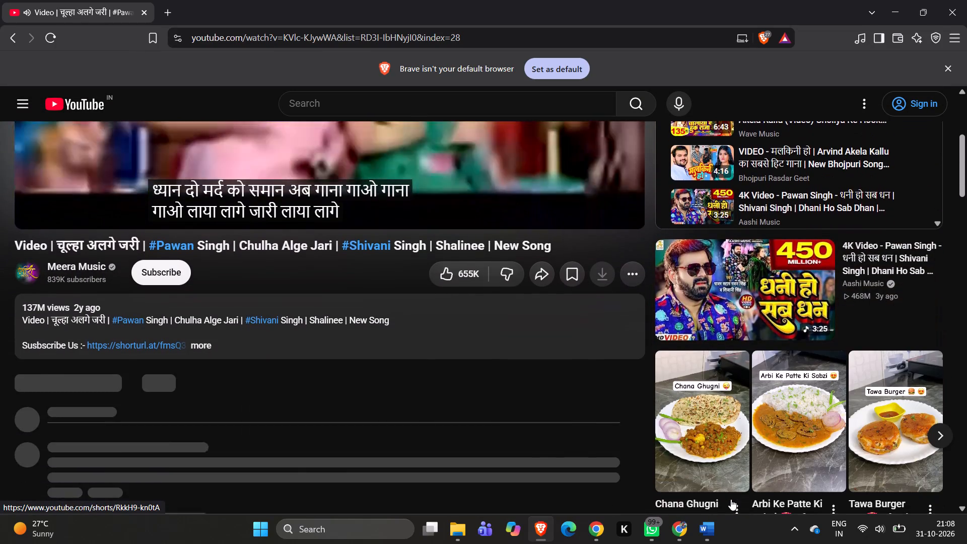
scroll(731, 499, down, 3)
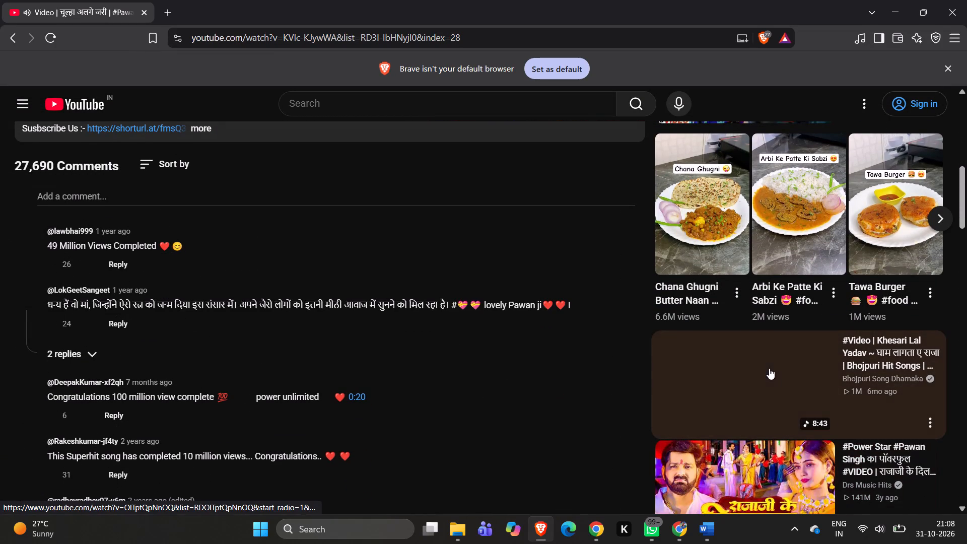
scroll(749, 475, down, 1)
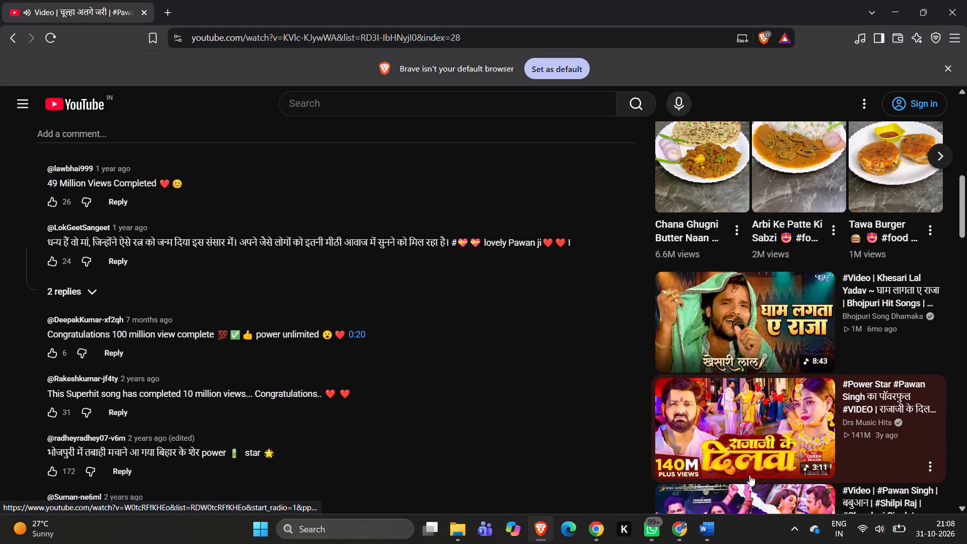
scroll(749, 475, down, 4)
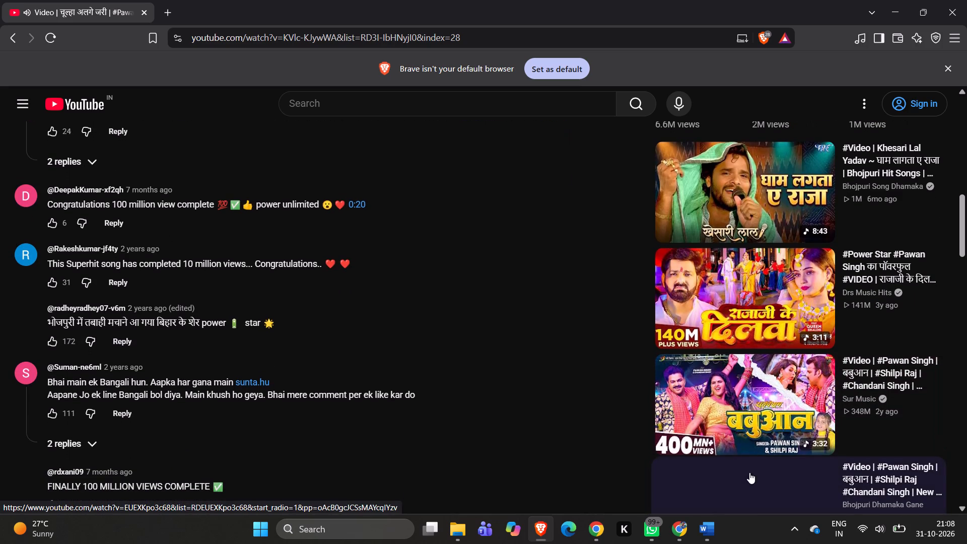
click(763, 278)
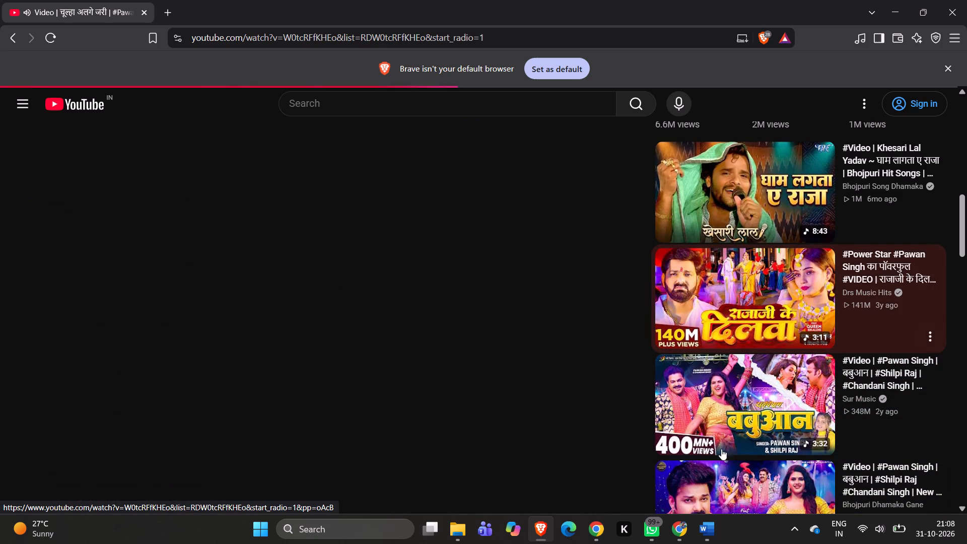
Return to Word and crop the top of the Merge Two Sorted Lists acceptance screenshot to just above the Runtime panel, removing the submitter header.
click(707, 539)
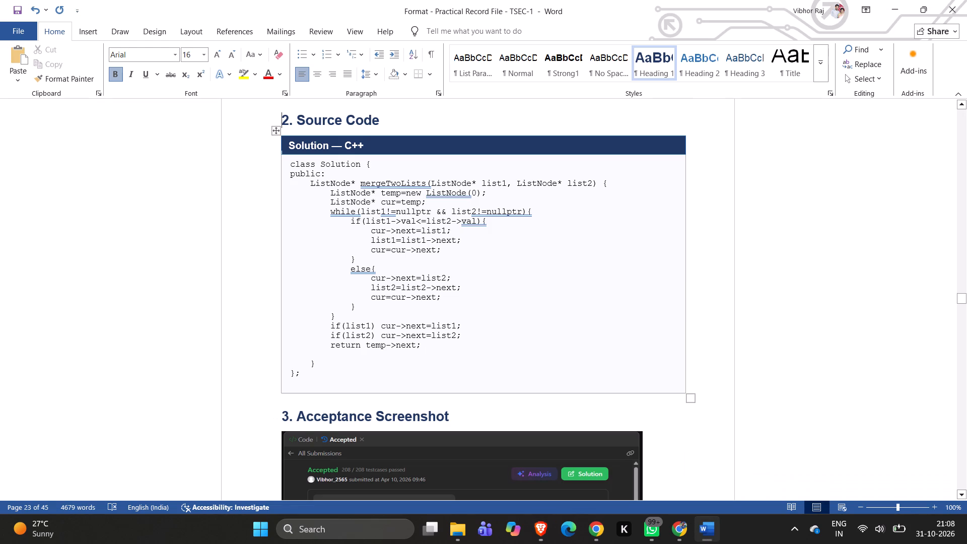
scroll(543, 377, down, 2)
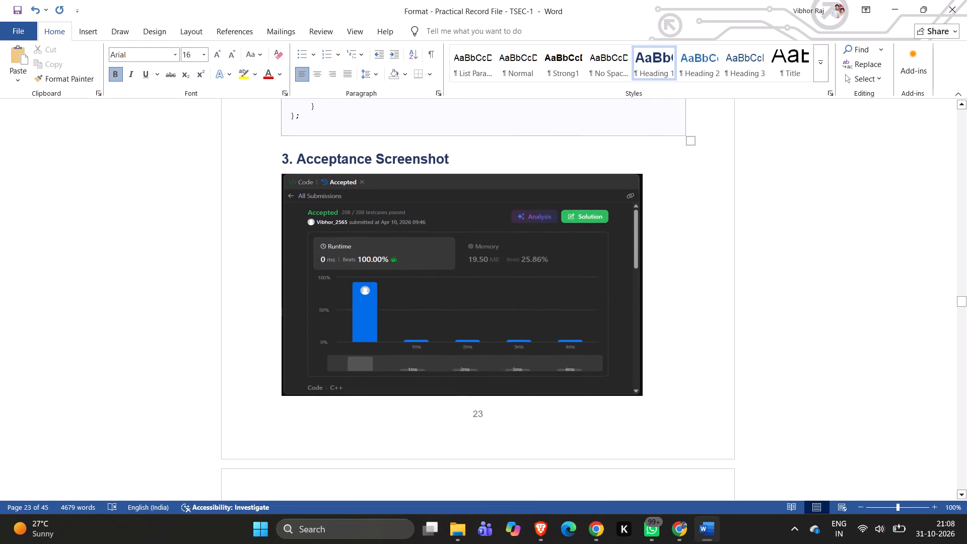
right_click(511, 305)
click(544, 339)
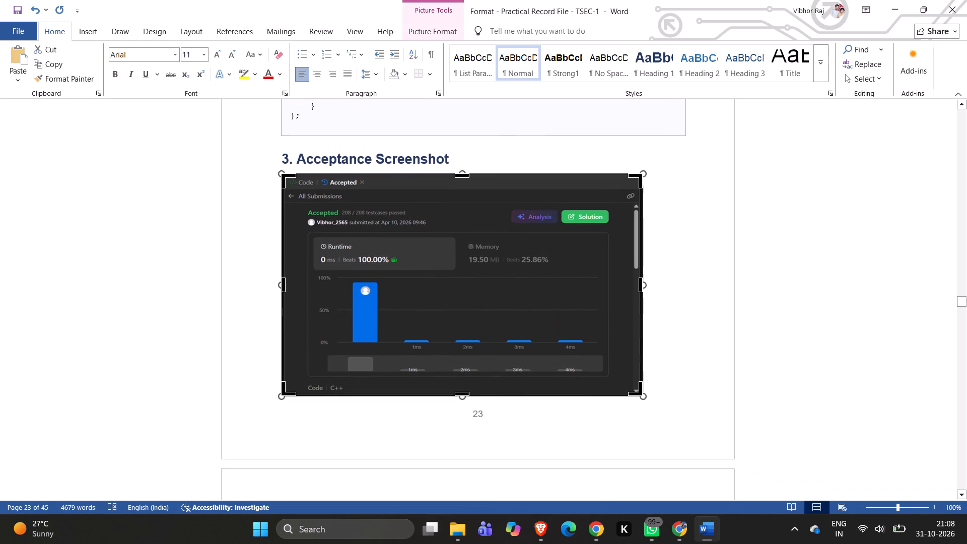
drag(463, 176, 449, 225)
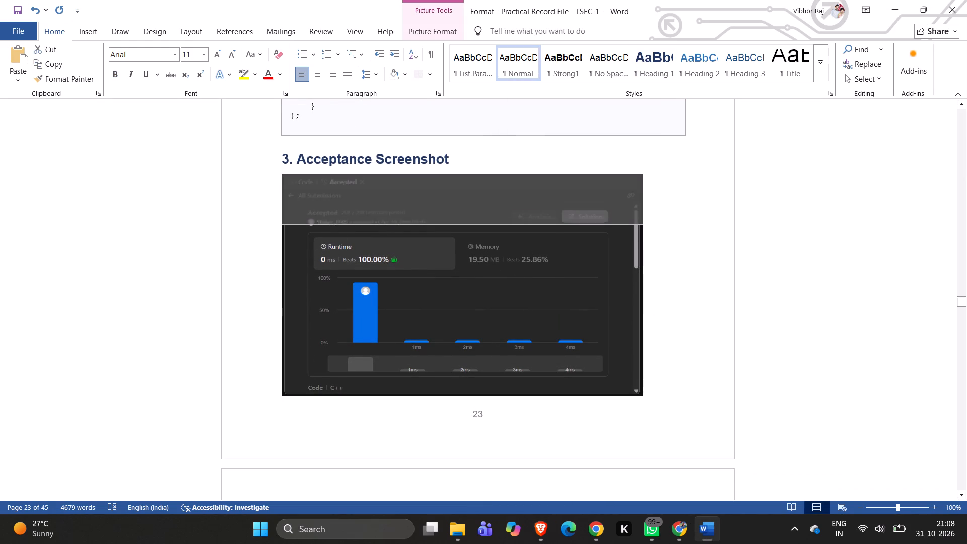
drag(449, 225, 448, 225)
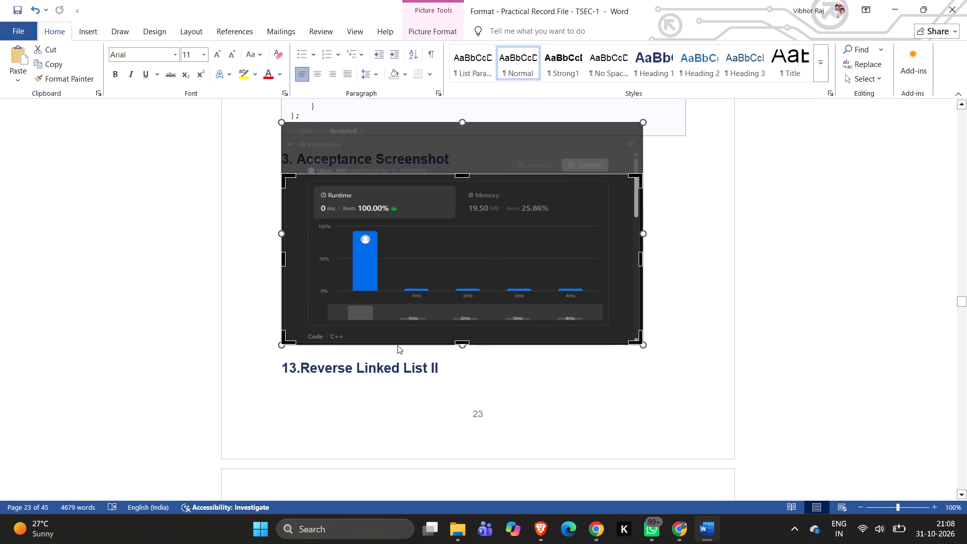
Insert one blank line before the "13.Reverse Linked List II" heading to push it onto the page with its problem description.
click(284, 365)
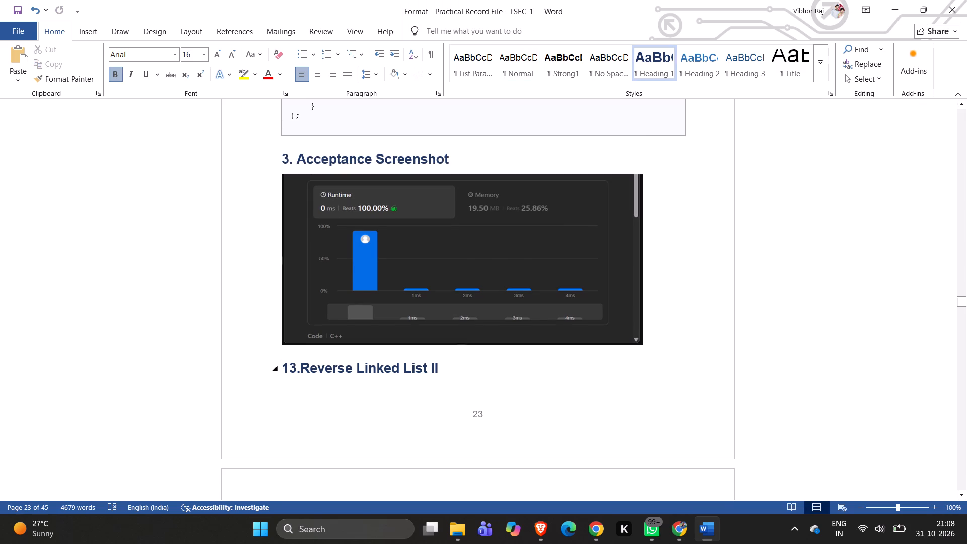
key(Return)
Crop the top of the Reverse Linked List II acceptance screenshot to just above the Runtime panel, removing the navigation bars and submitter header.
scroll(284, 365, down, 3)
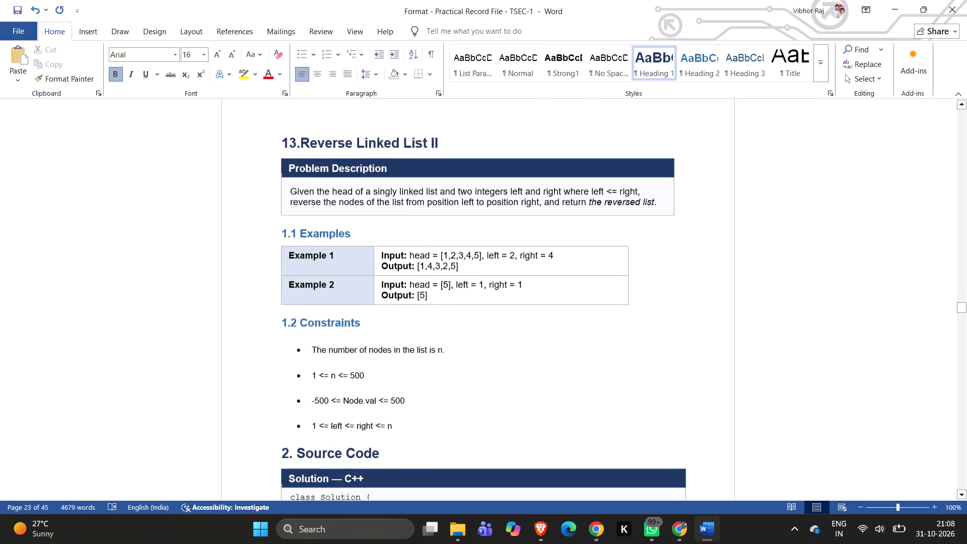
scroll(284, 365, down, 4)
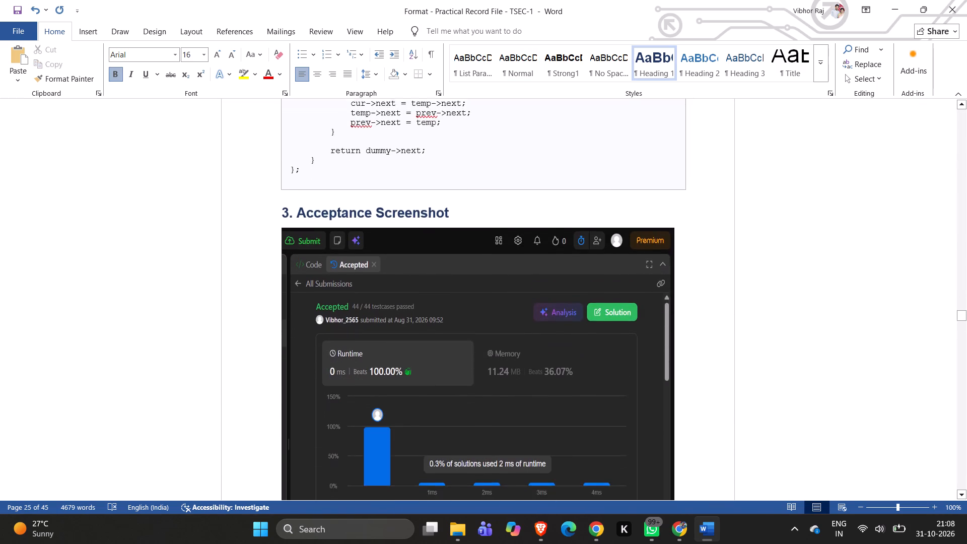
scroll(284, 365, down, 1)
right_click(441, 279)
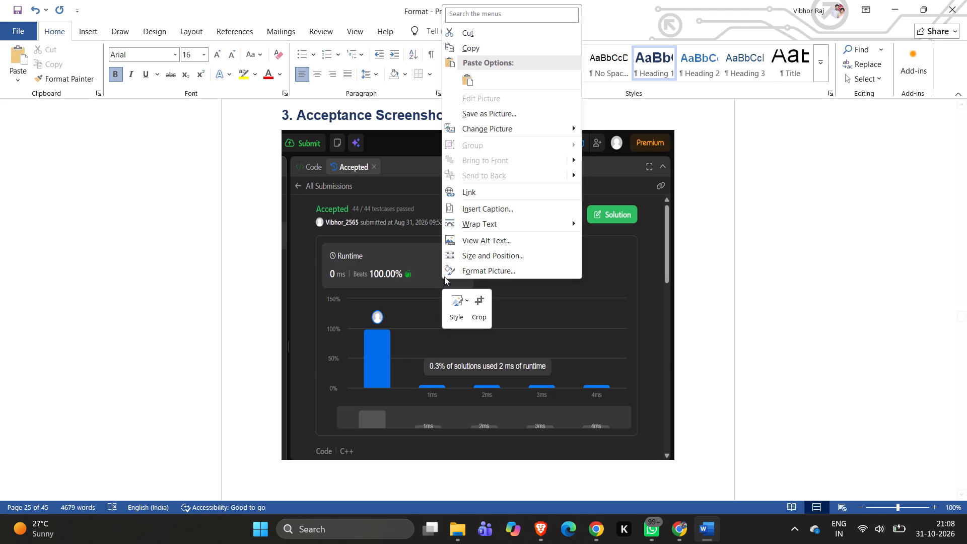
click(482, 304)
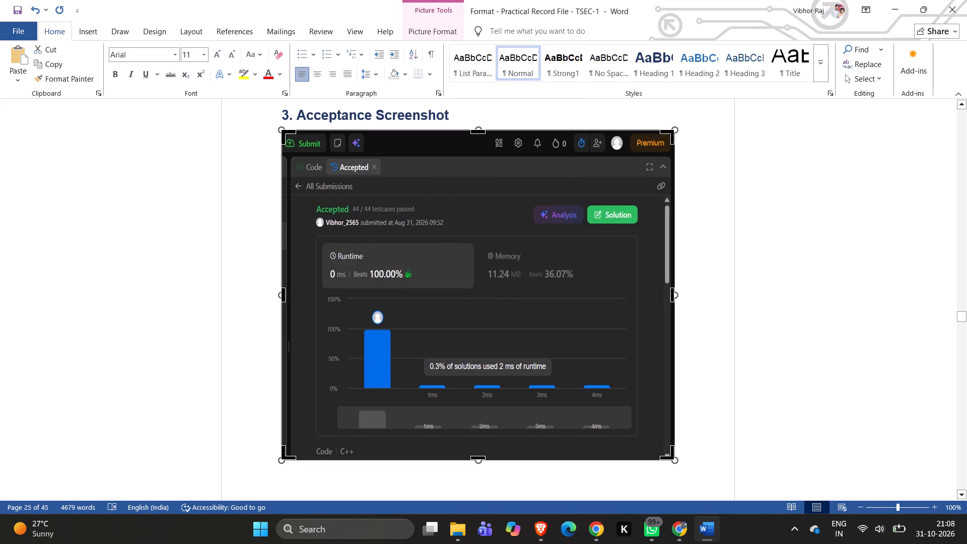
drag(479, 130, 467, 225)
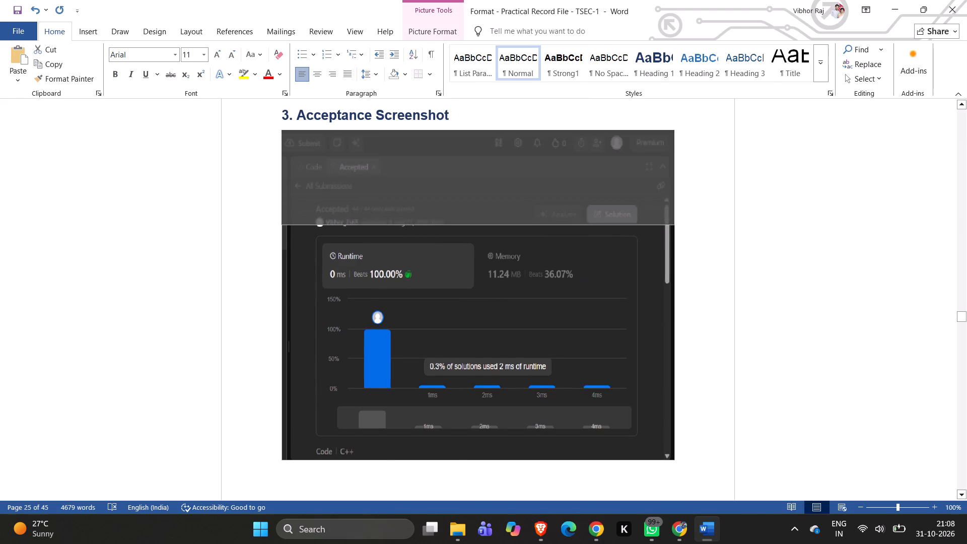
drag(467, 225, 466, 228)
Insert six blank lines below the Reverse Linked List II screenshot to push the "14. Remove Nth Node From End of List" heading onto the following page.
click(490, 392)
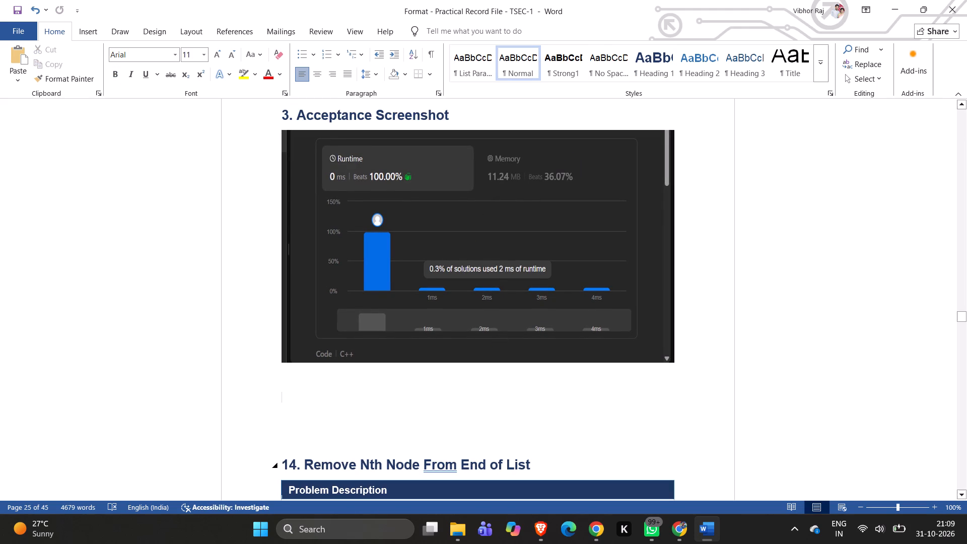
key(Return)
key(Return)
scroll(283, 453, down, 1)
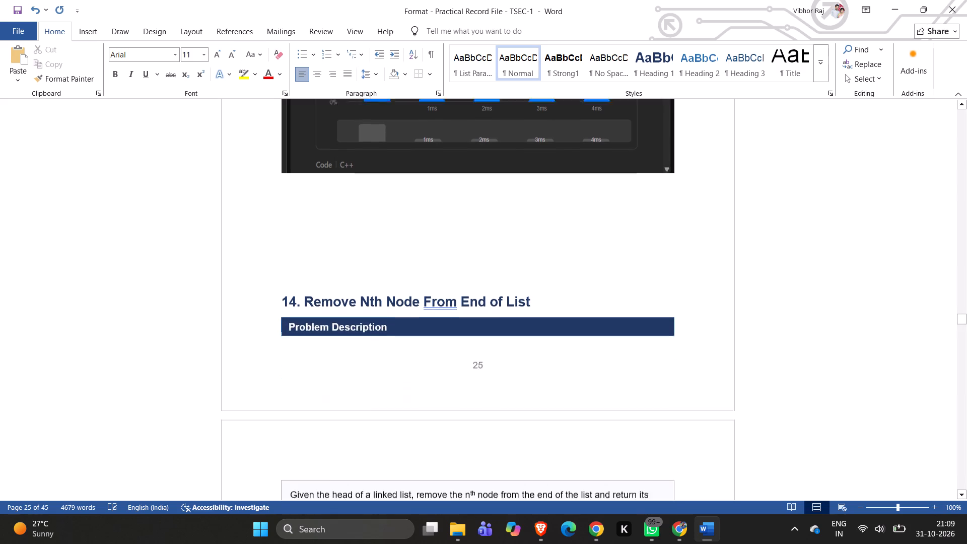
scroll(283, 453, down, 1)
key(Return)
key(Return)
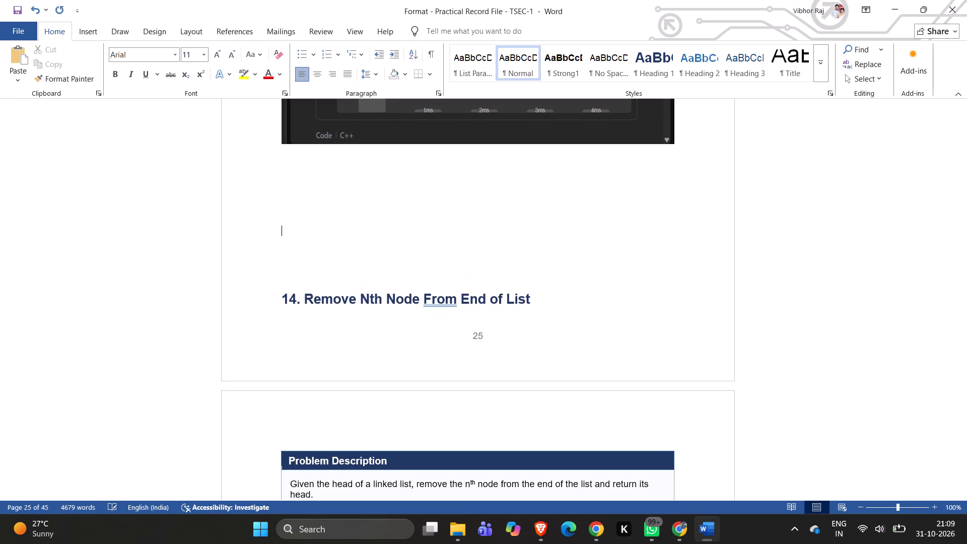
key(Return)
key(Return)
Crop the top of the Remove Nth Node From End of List acceptance screenshot to just above the Runtime panel, removing the submitter header.
scroll(283, 453, down, 2)
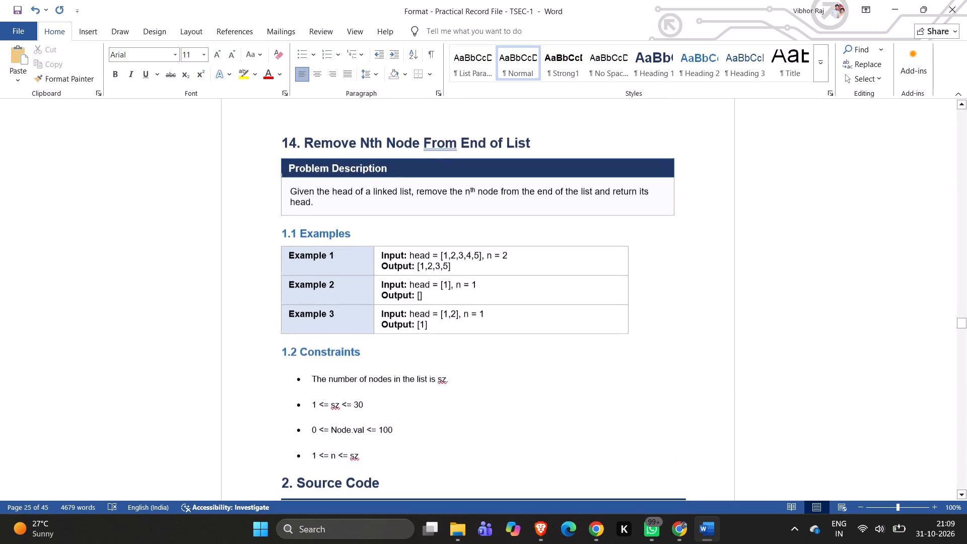
scroll(283, 453, down, 3)
scroll(283, 453, up, 1)
scroll(283, 453, down, 1)
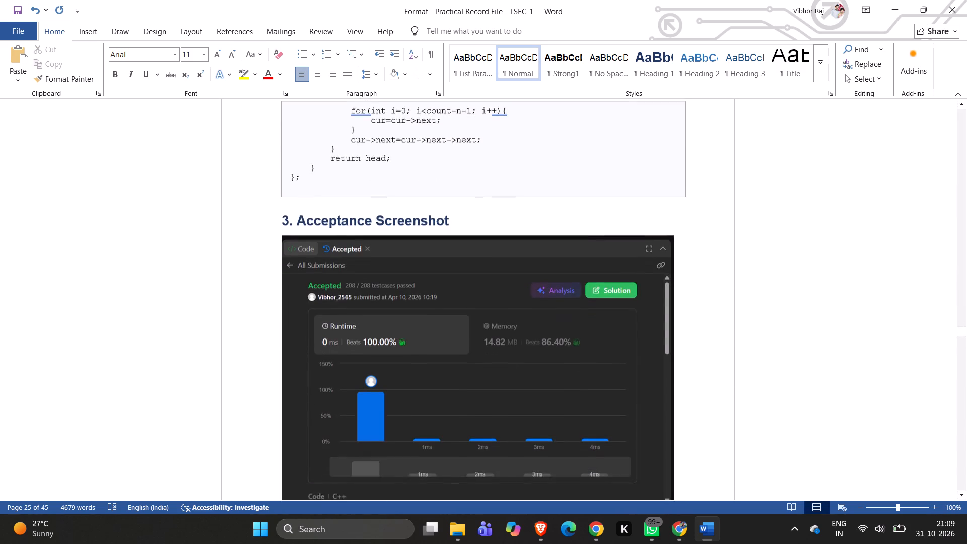
scroll(283, 453, down, 2)
right_click(445, 317)
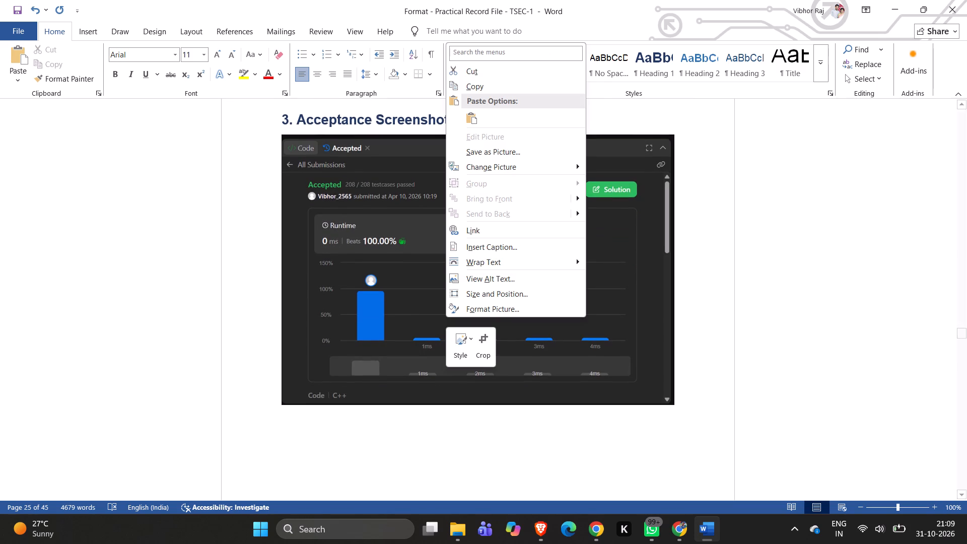
click(488, 344)
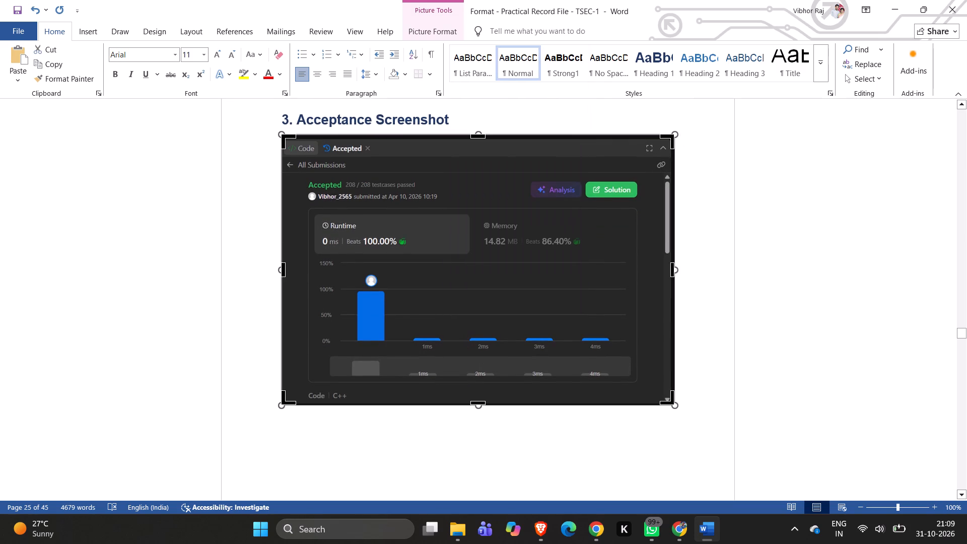
drag(480, 136, 467, 189)
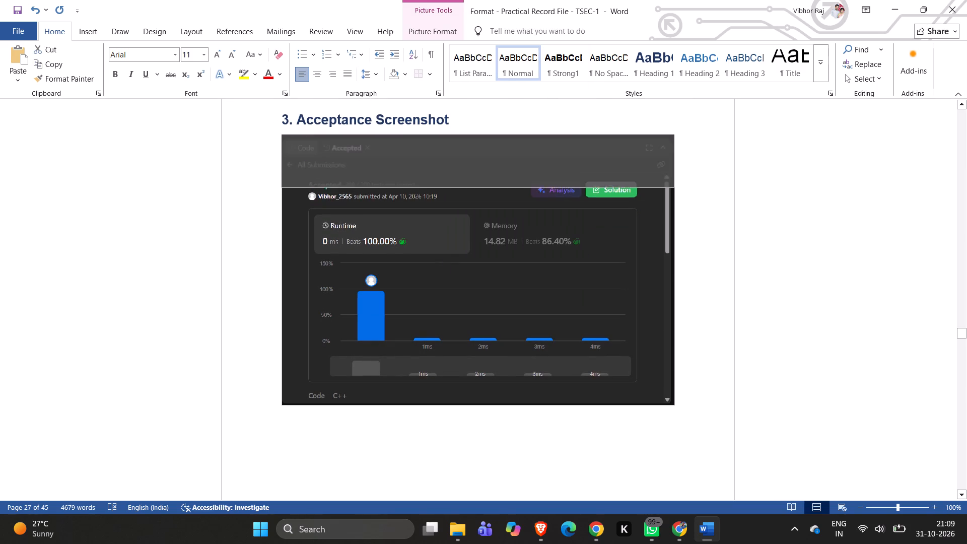
drag(467, 189, 464, 200)
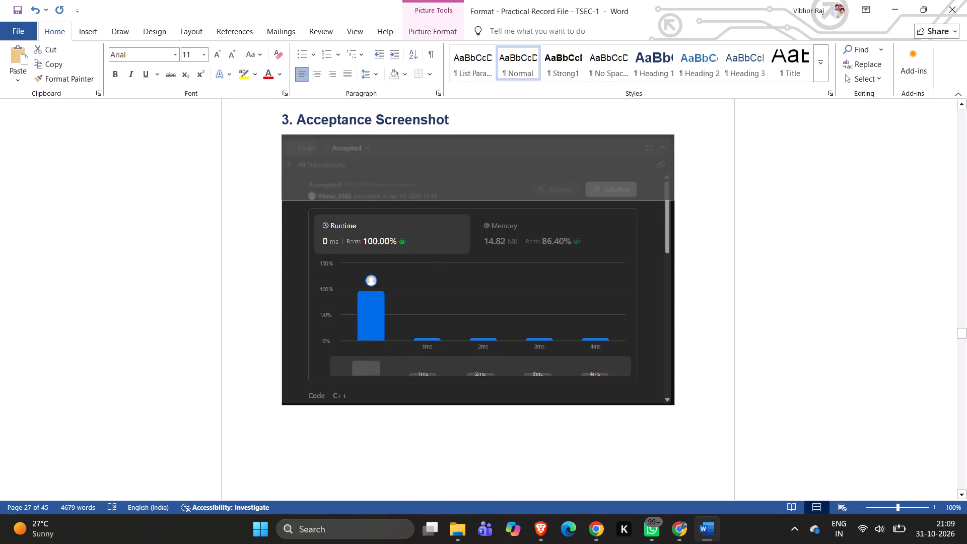
drag(464, 200, 464, 199)
Insert five blank lines below the Remove Nth Node screenshot to push the "15. Maximum Depth of Binary Tree" heading onto the following page.
click(413, 417)
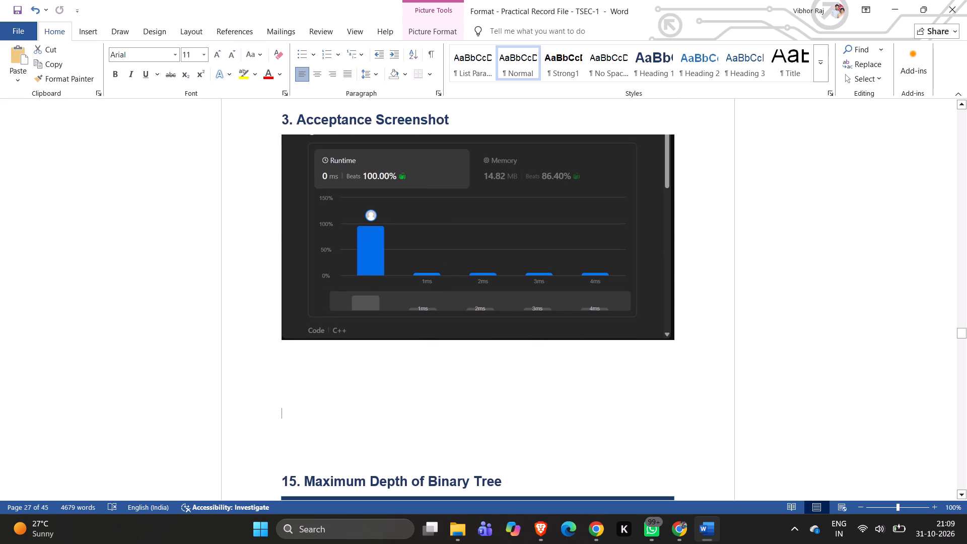
key(Return)
key(Return)
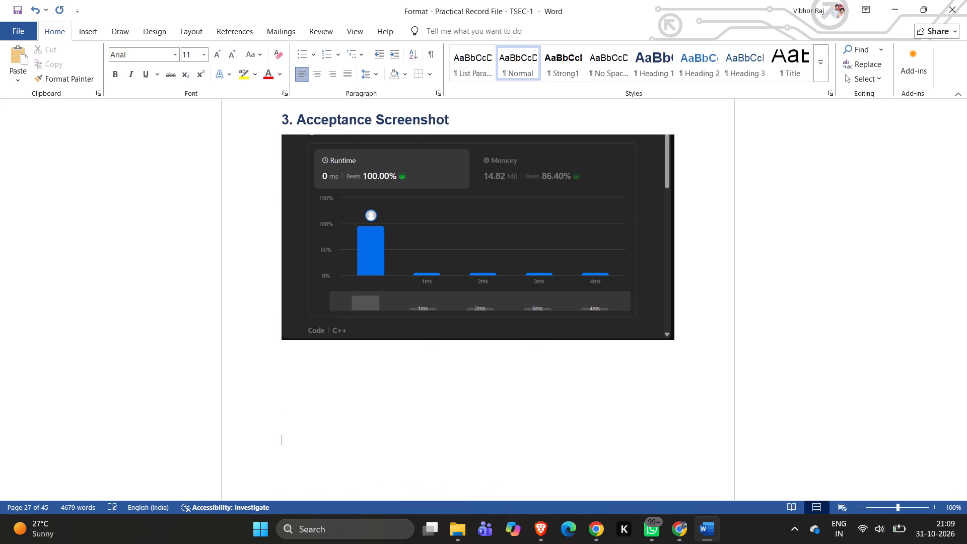
scroll(338, 464, down, 2)
key(Return)
key(Return)
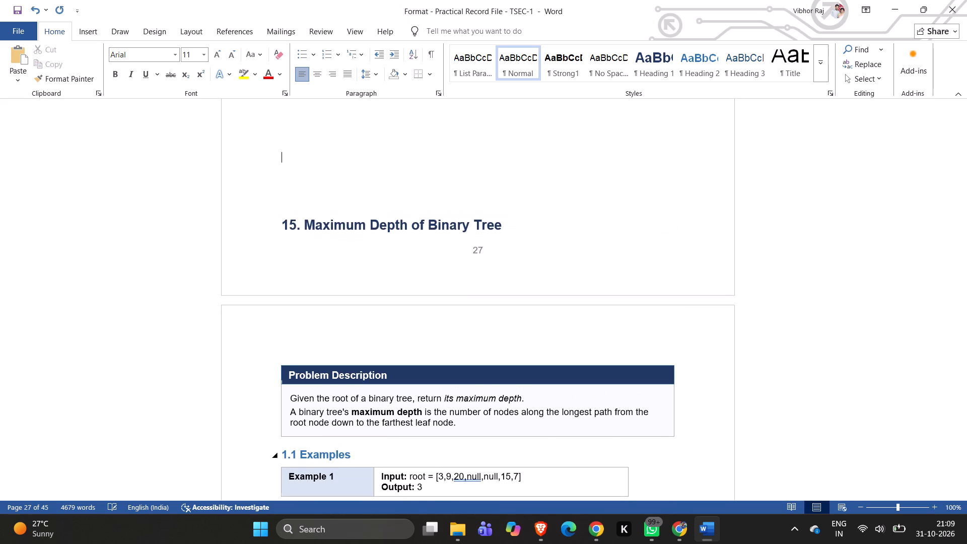
key(Return)
Crop the top of the Maximum Depth of Binary Tree acceptance screenshot to just above the promotional banner, removing the navigation bars and submitter header.
scroll(338, 464, down, 2)
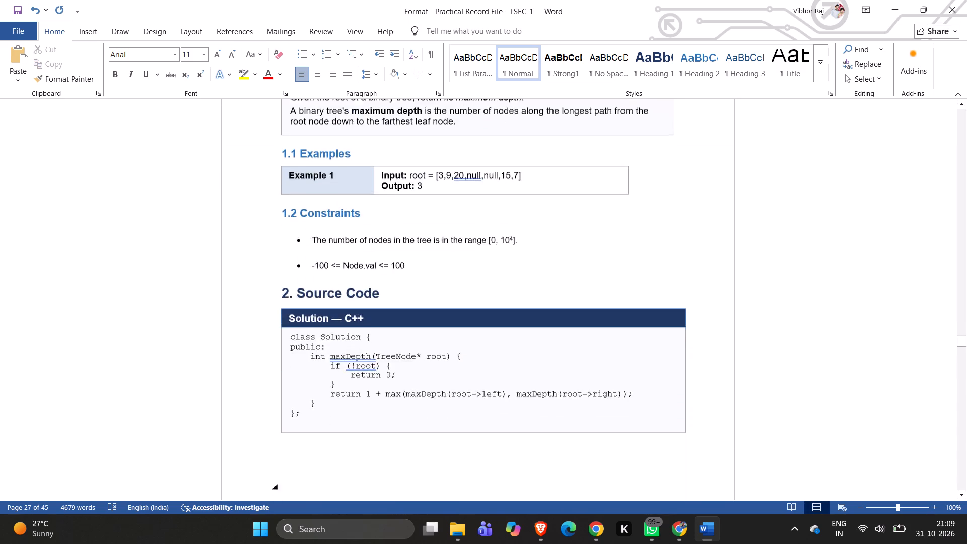
scroll(338, 464, down, 3)
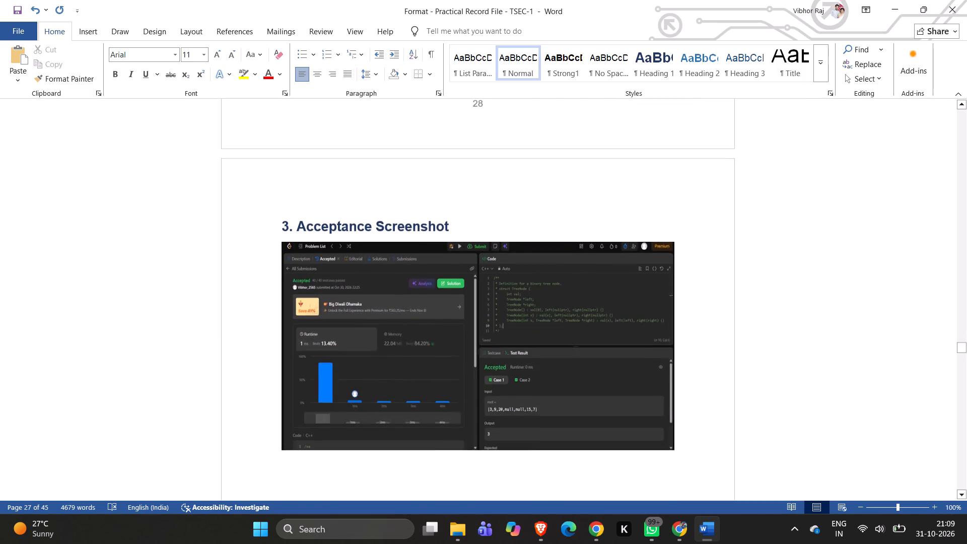
scroll(338, 464, down, 1)
right_click(425, 288)
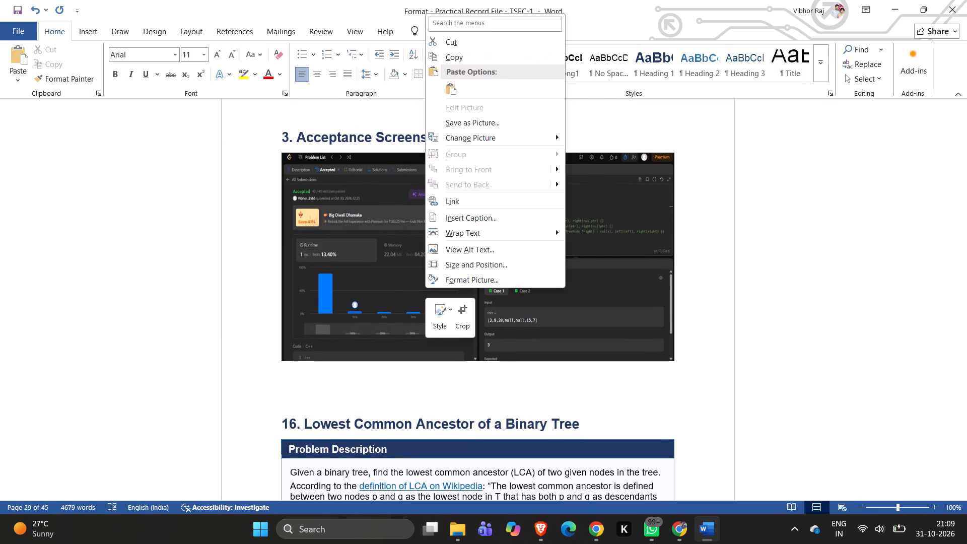
click(461, 316)
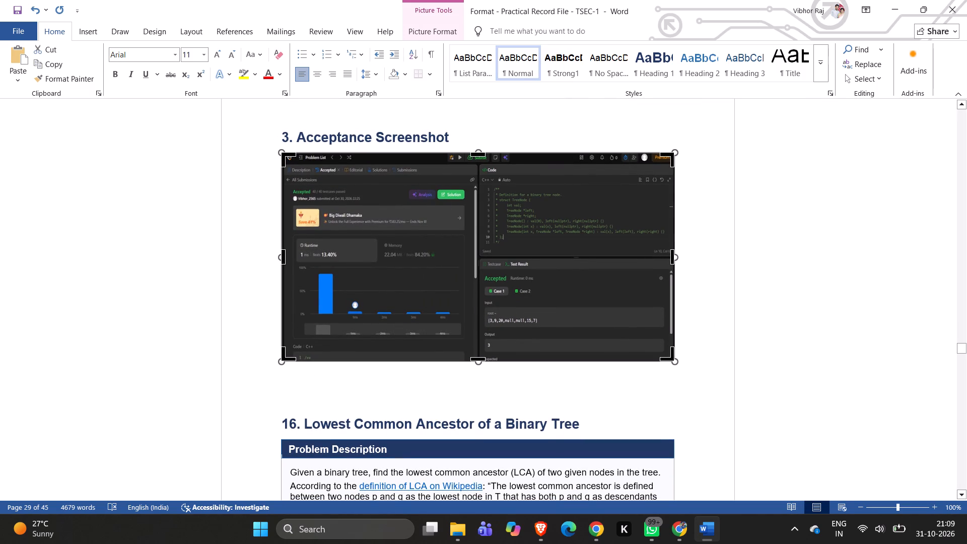
drag(479, 155, 465, 196)
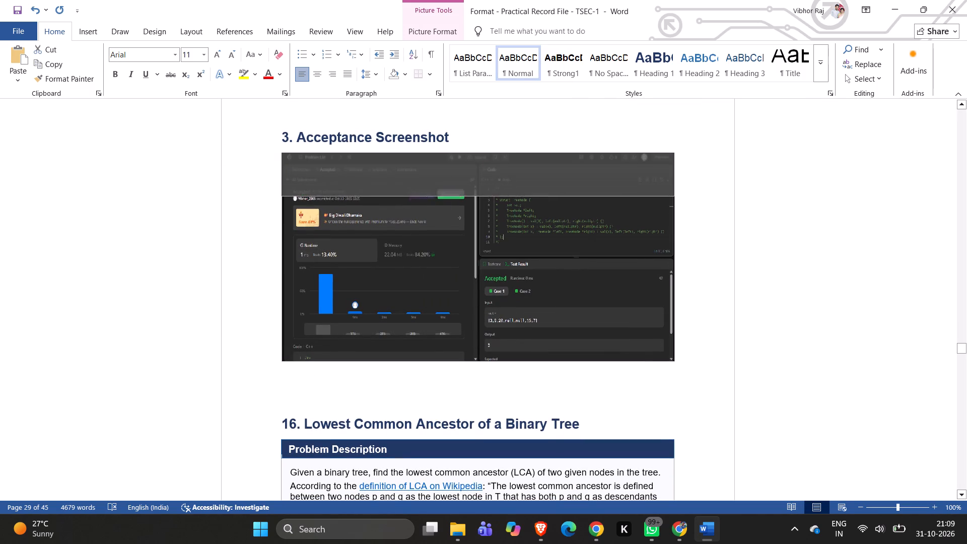
drag(465, 196, 461, 202)
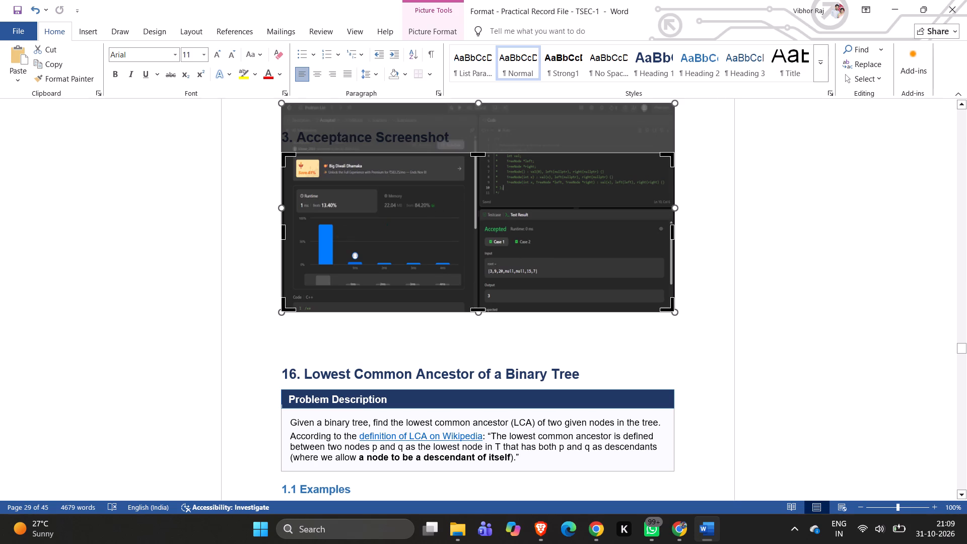
click(249, 234)
Insert one blank line before the "17. Binary Tree Level Order Traversal" heading to push it onto the page with its problem description.
scroll(291, 327, down, 1)
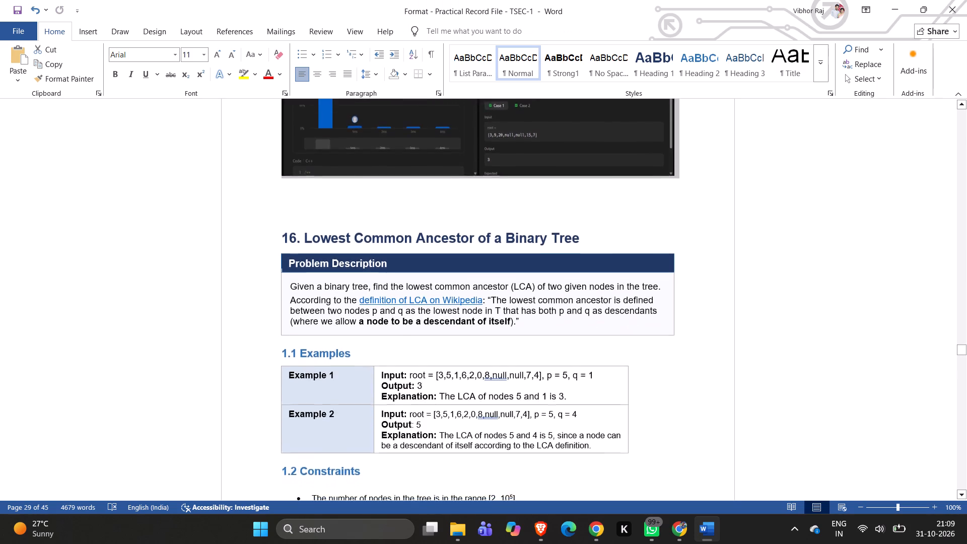
scroll(291, 327, down, 2)
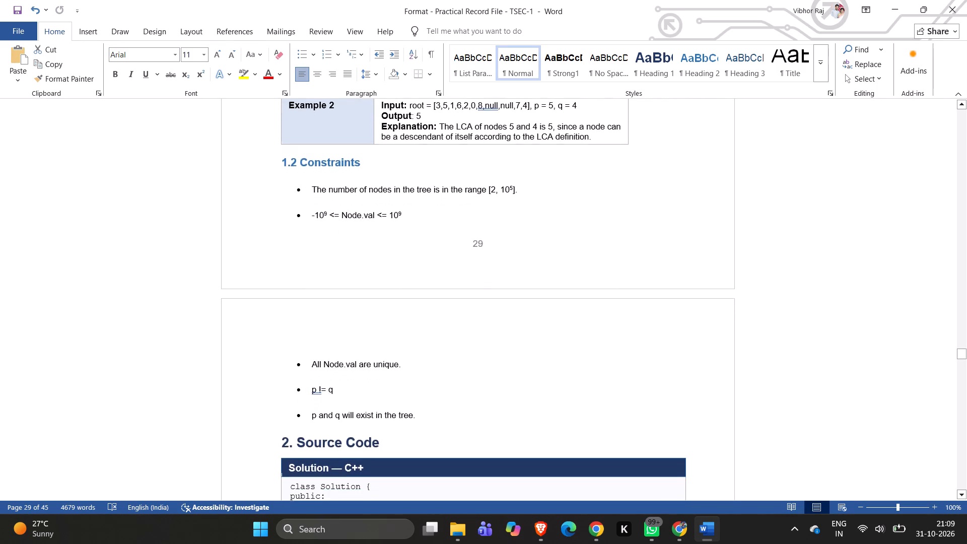
scroll(291, 327, up, 1)
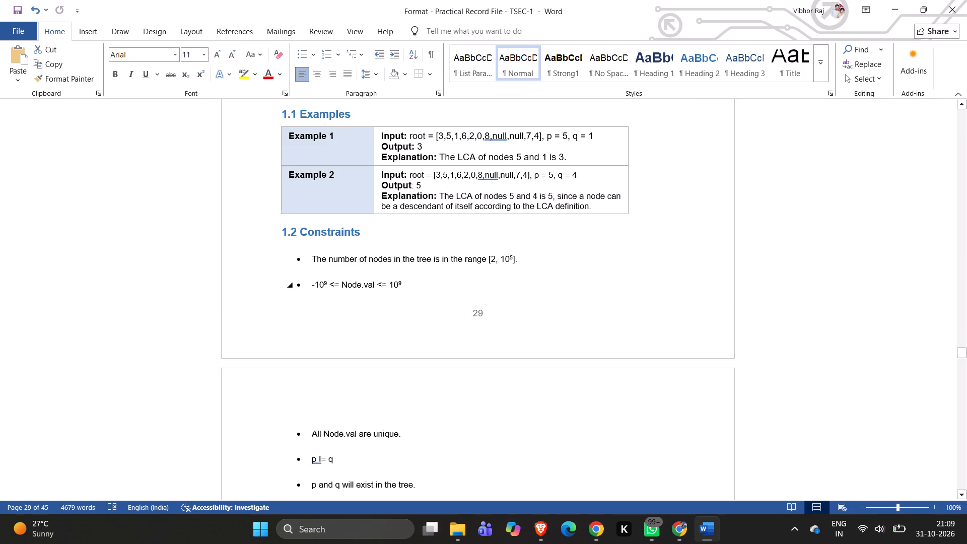
scroll(353, 381, down, 3)
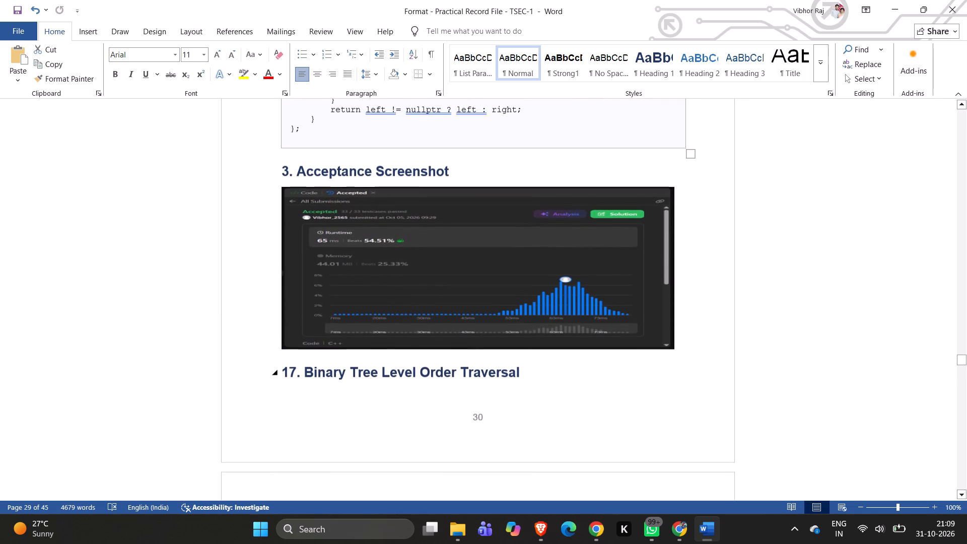
click(284, 367)
key(Return)
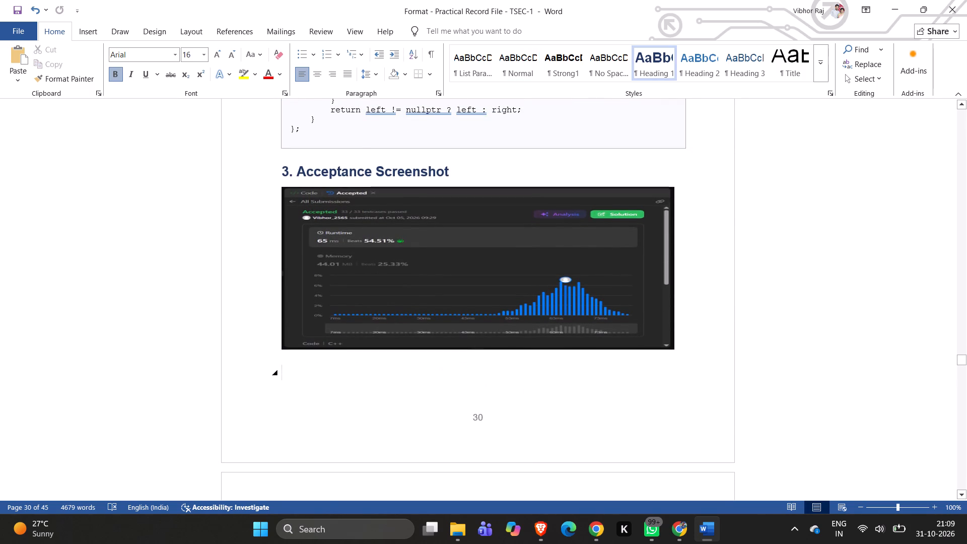
Crop the top of the Lowest Common Ancestor acceptance screenshot to just above the Runtime panel, removing the submitter header.
right_click(436, 182)
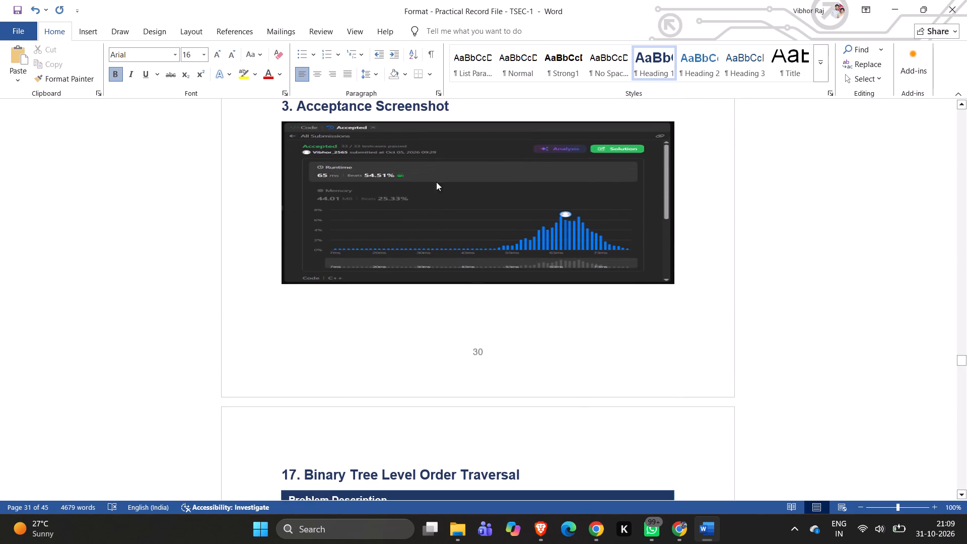
click(473, 156)
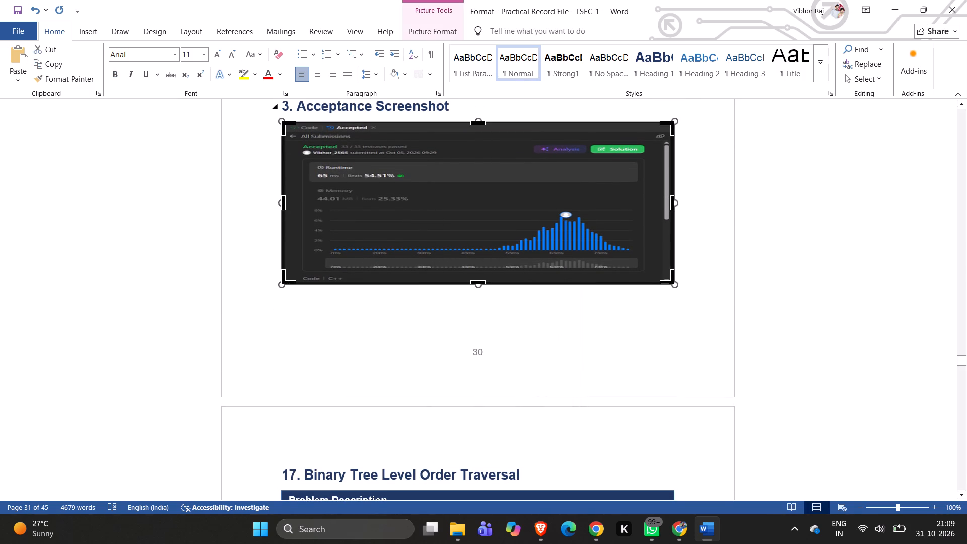
drag(475, 121, 462, 157)
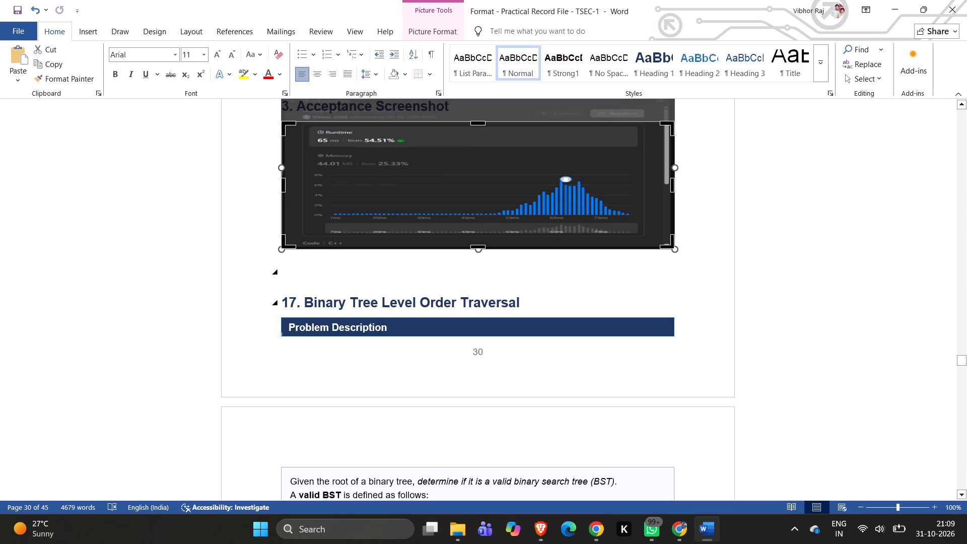
Add one more blank line before the "17. Binary Tree Level Order Traversal" heading to keep it together with its problem description on the following page.
click(282, 300)
key(Return)
key(Return)
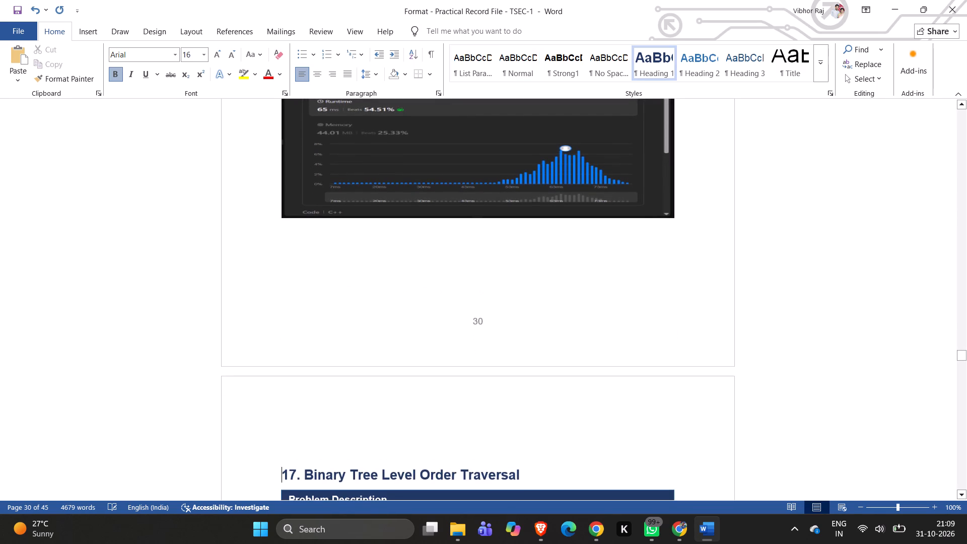
key(BackSpace)
Review the page layout from the Maximum Depth screenshot through the Lowest Common Ancestor section to the Level Order Traversal heading.
scroll(282, 300, up, 2)
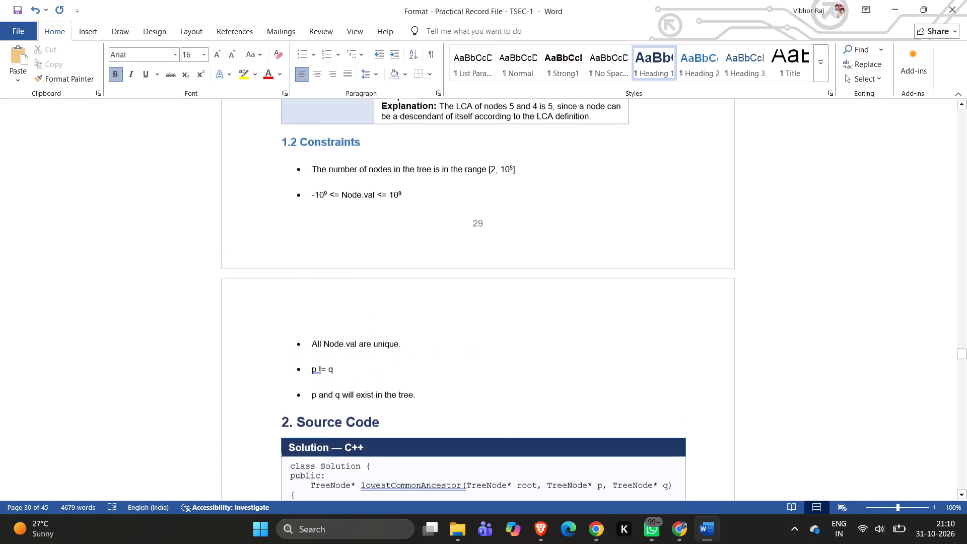
scroll(282, 300, up, 2)
scroll(282, 300, down, 2)
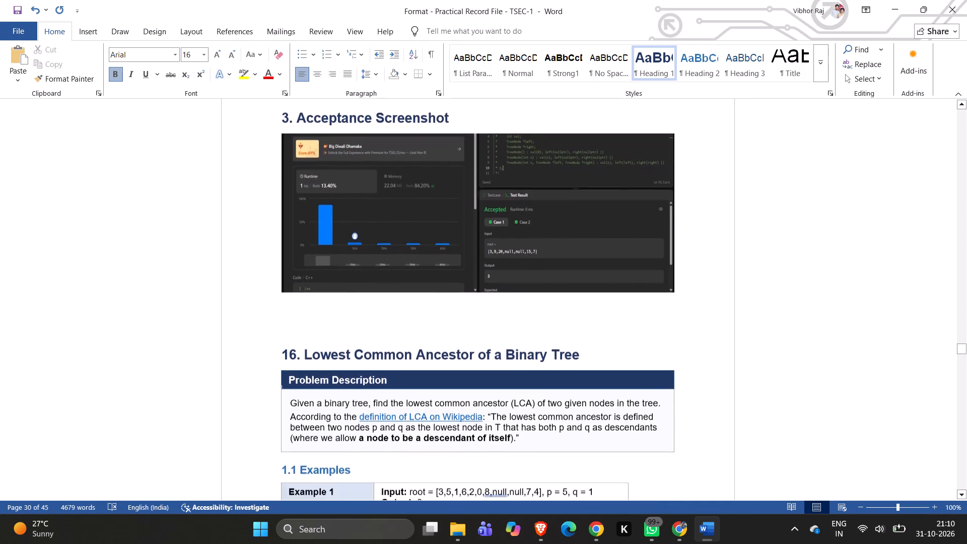
scroll(282, 300, down, 5)
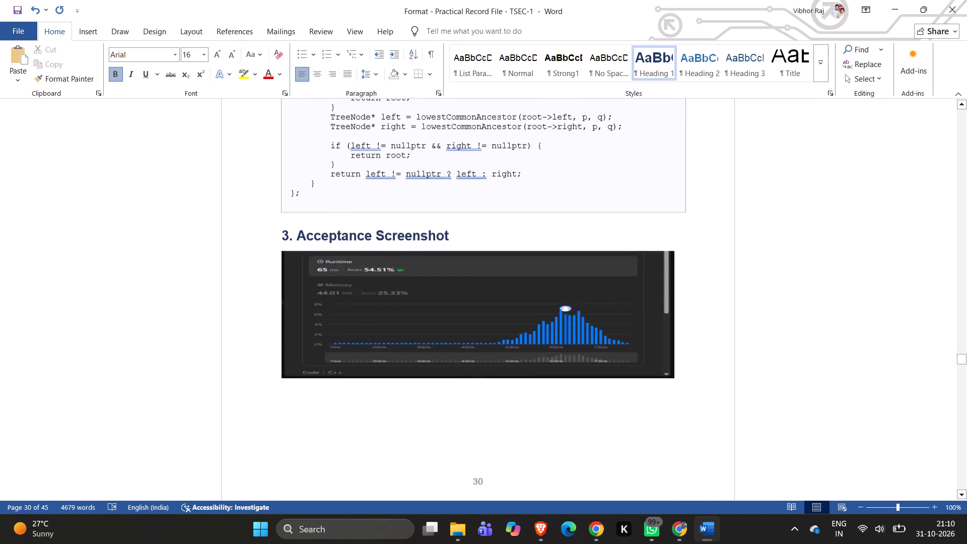
scroll(282, 300, down, 2)
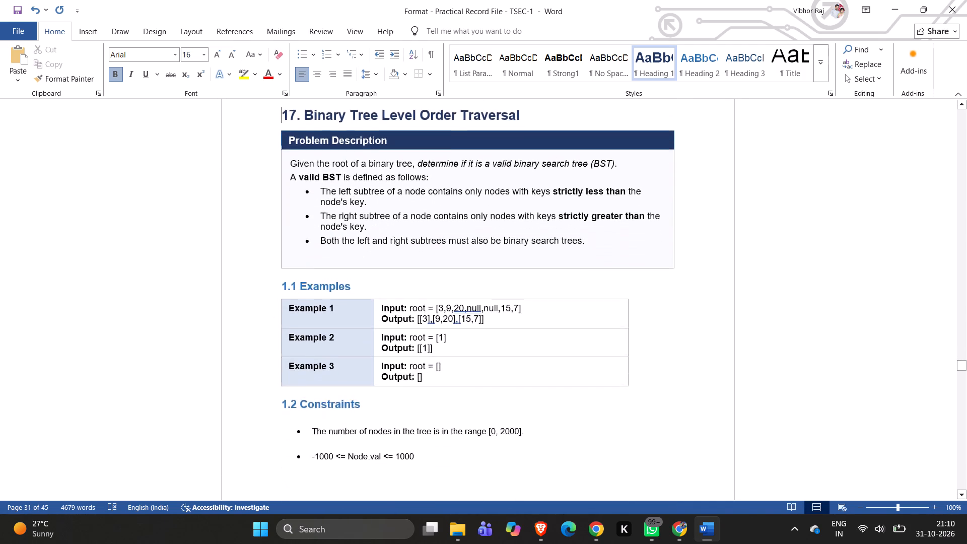
Crop the top of the Binary Tree Level Order Traversal acceptance screenshot to just above the promotional banner, removing the navigation bars and submitter header.
scroll(282, 300, down, 3)
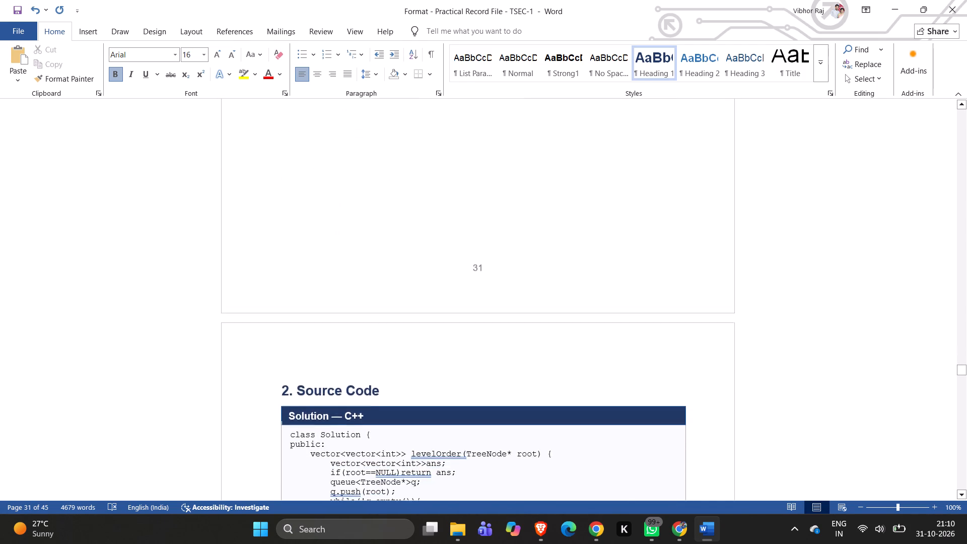
scroll(282, 300, down, 2)
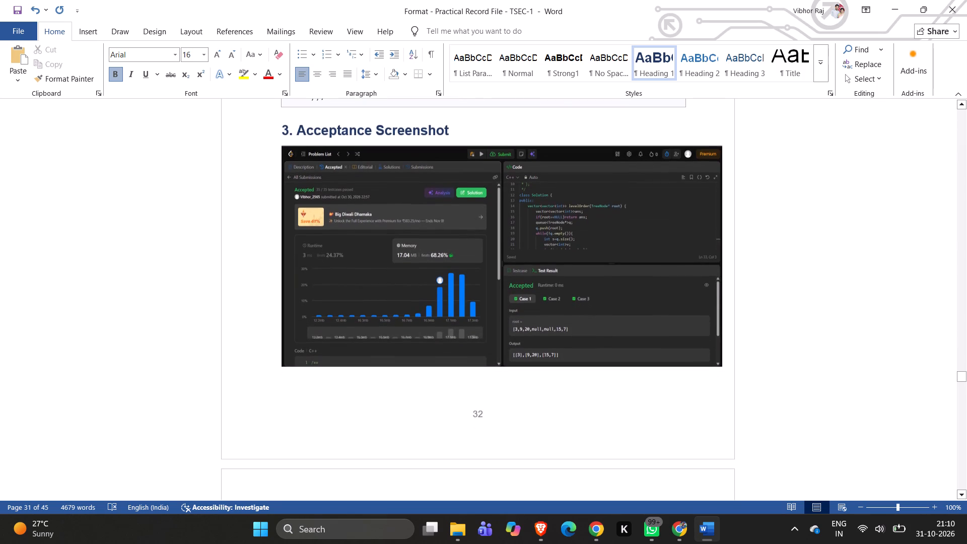
click(363, 278)
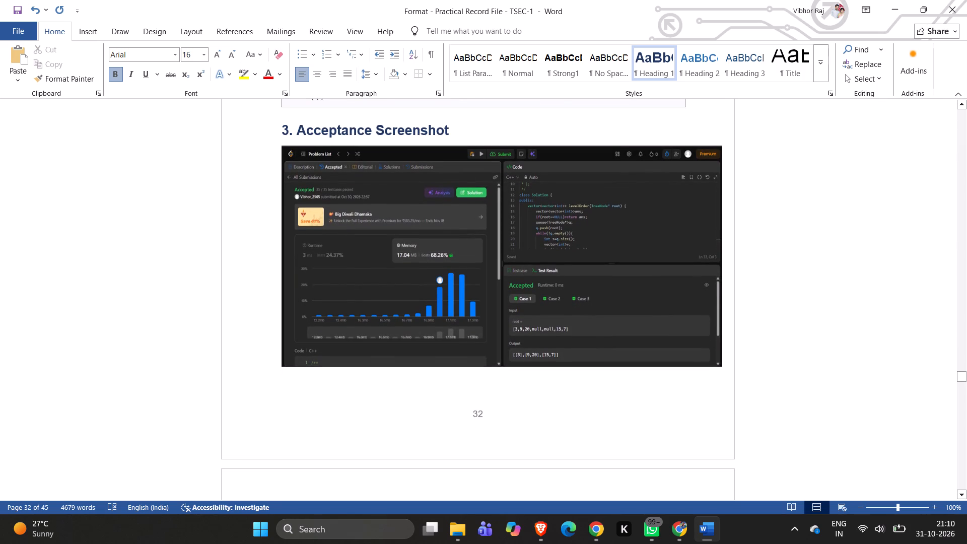
right_click(363, 278)
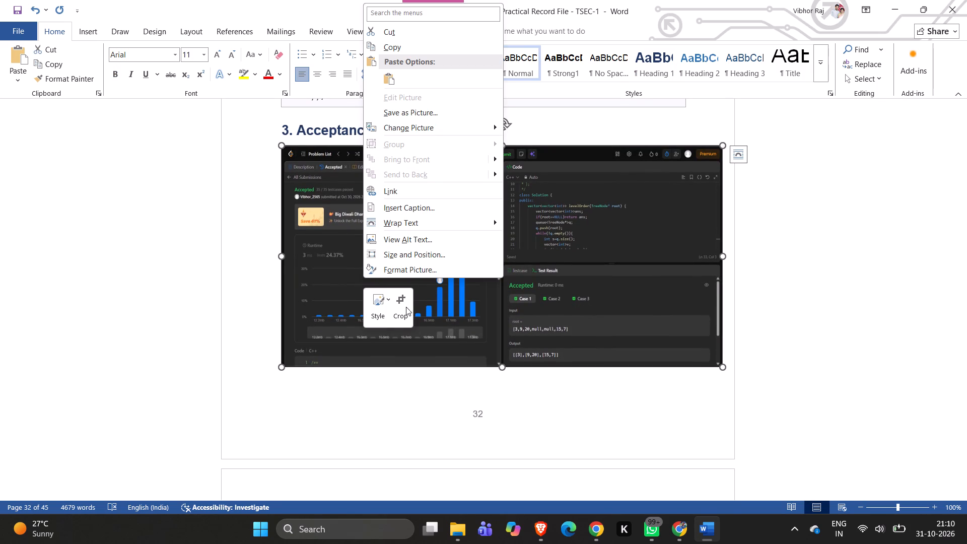
click(400, 313)
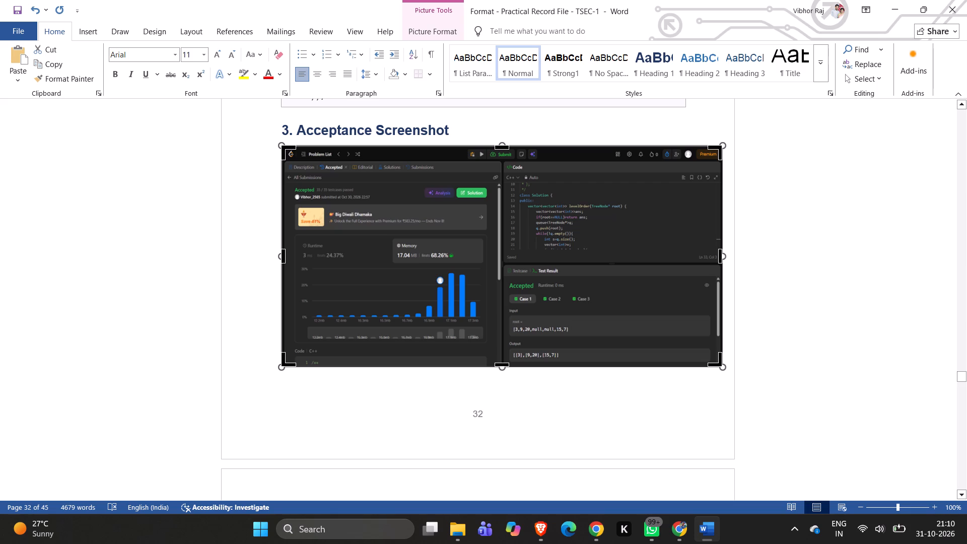
drag(501, 148, 483, 201)
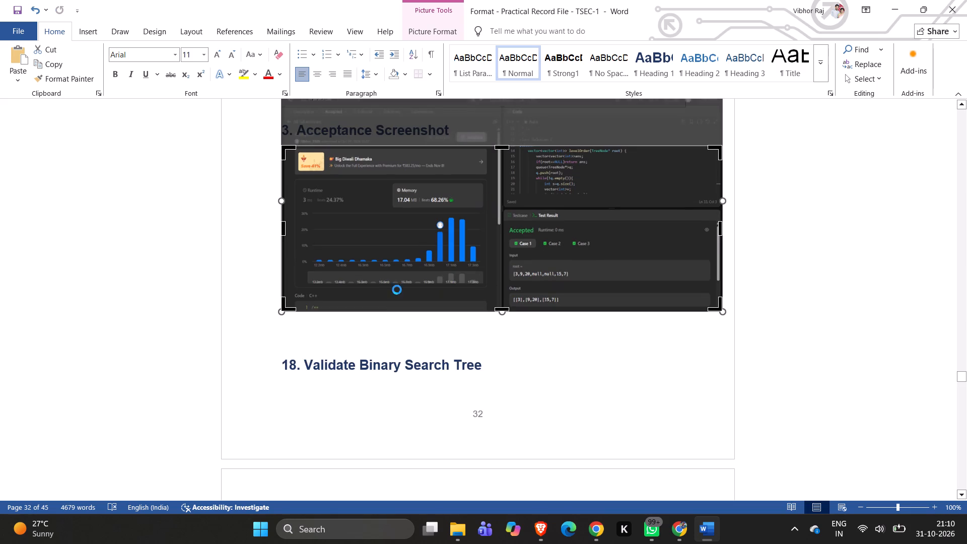
Insert one blank line before the "18. Validate Binary Search Tree" heading to push it onto the page with its problem description.
click(284, 362)
key(Return)
Crop the top of the Validate Binary Search Tree acceptance screenshot to just above the Runtime panel, removing the navigation bars and submitter header.
scroll(284, 362, down, 1)
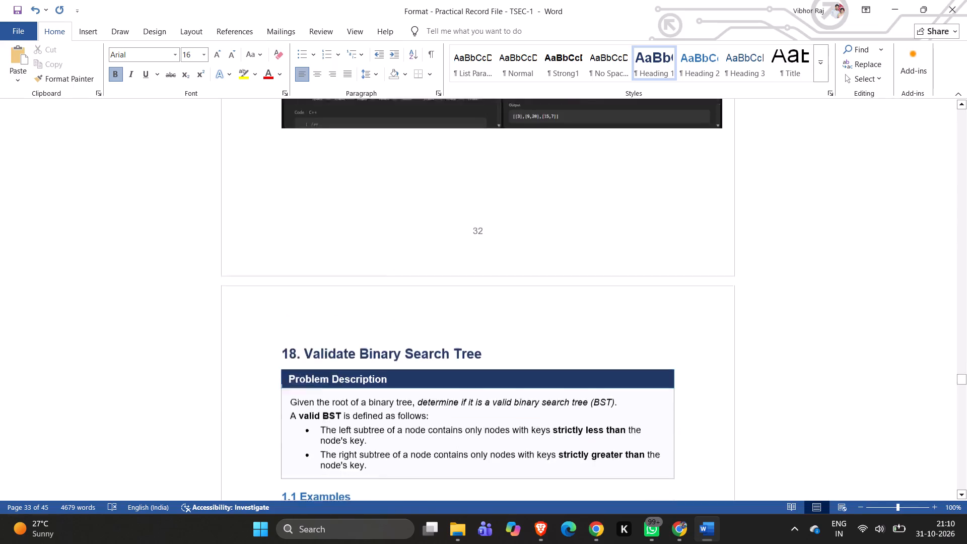
scroll(284, 362, down, 5)
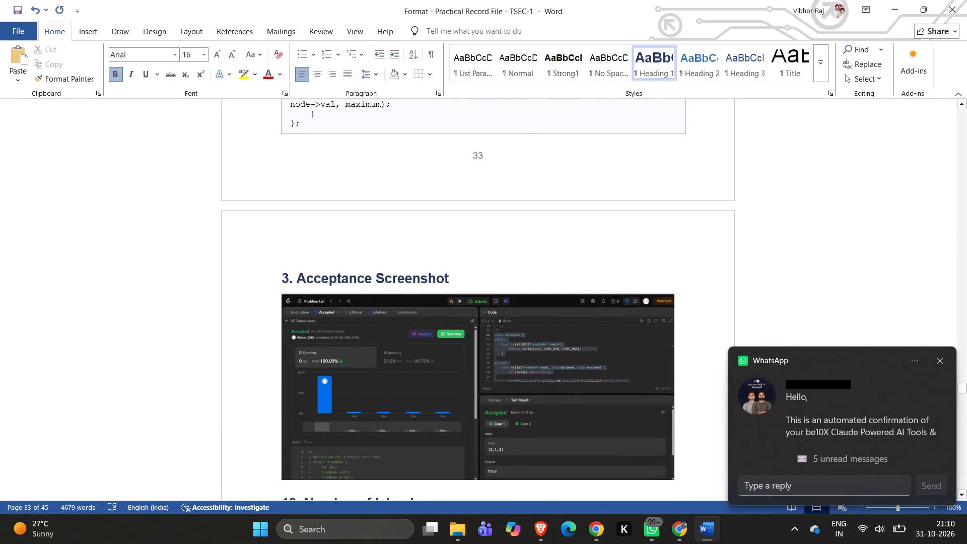
right_click(379, 347)
click(409, 366)
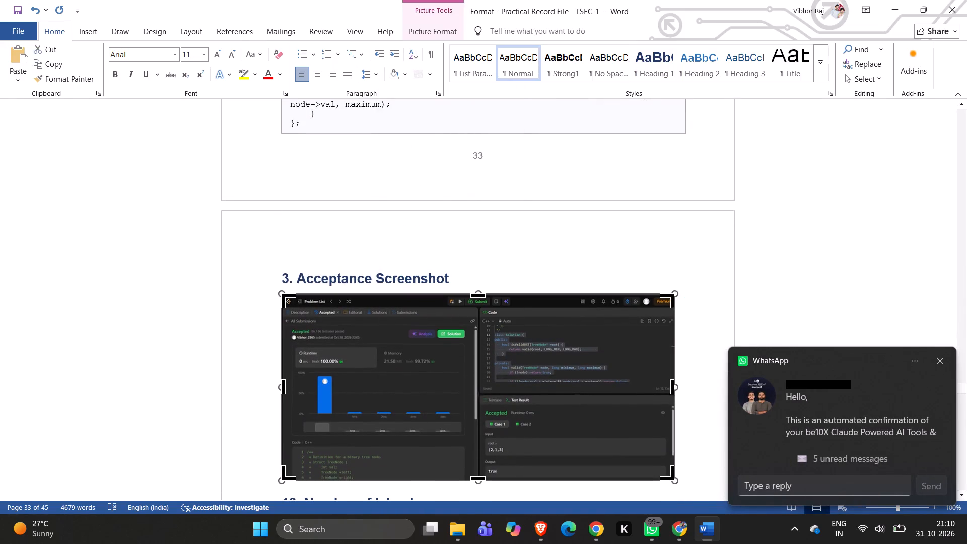
drag(475, 295, 461, 344)
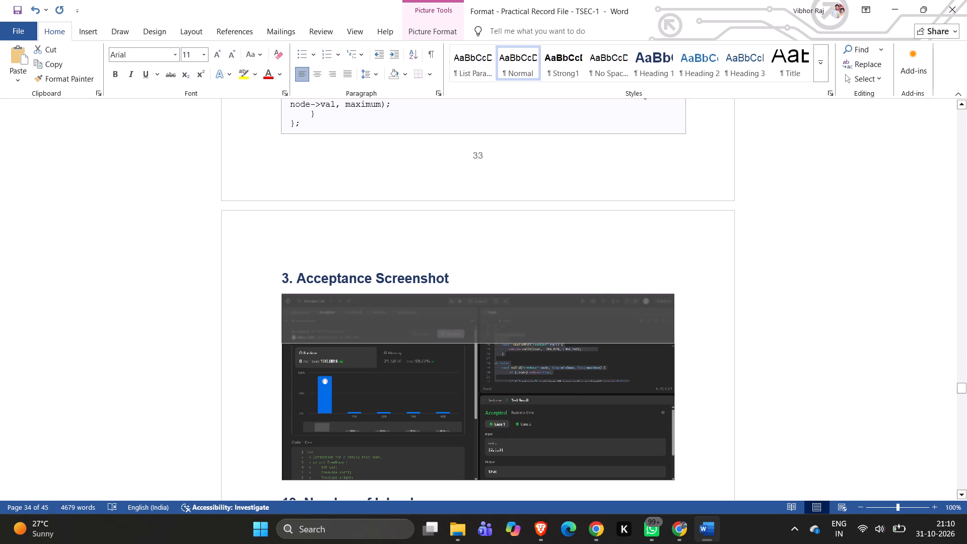
drag(461, 344, 461, 342)
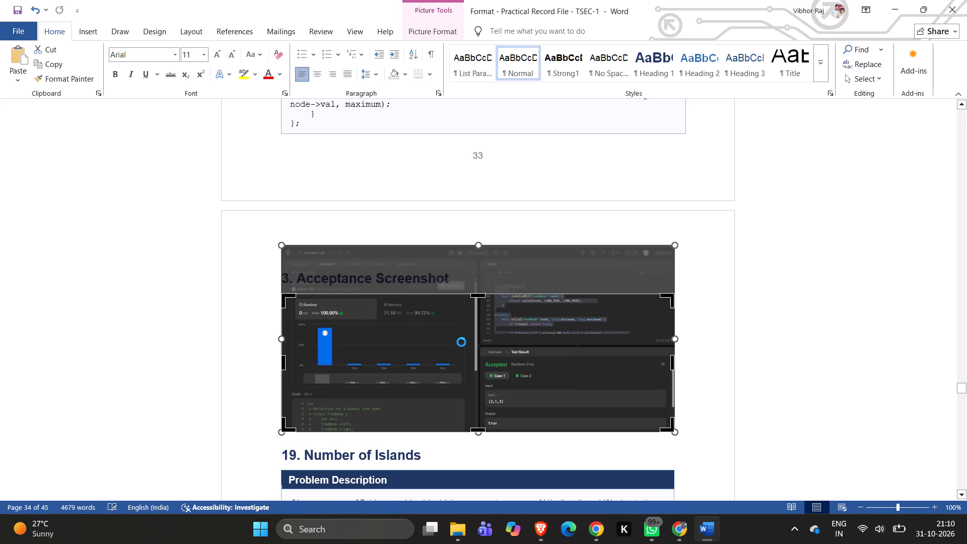
Crop the top of the Number of Islands acceptance screenshot to just above the promotional banner, removing the navigation bars and submitter header.
scroll(342, 387, down, 2)
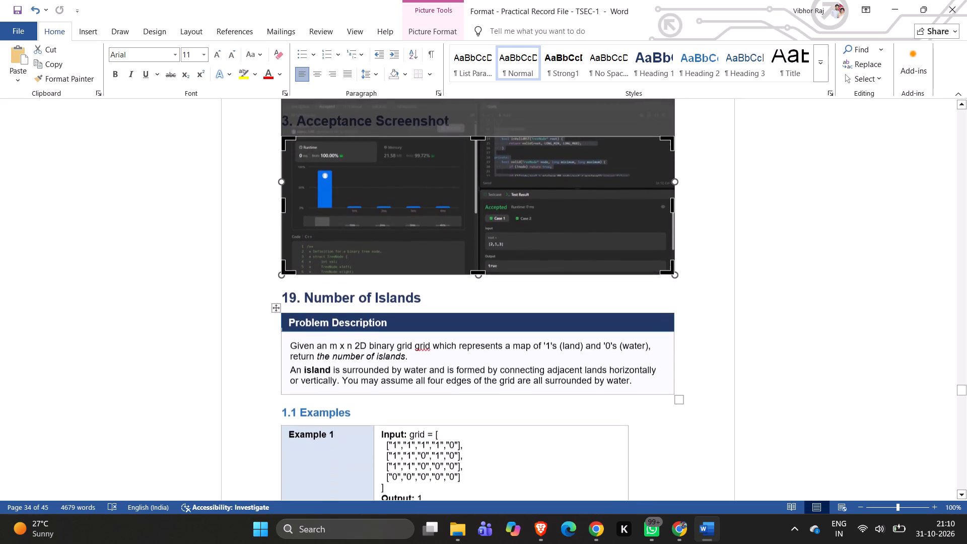
scroll(342, 387, down, 2)
scroll(342, 387, up, 2)
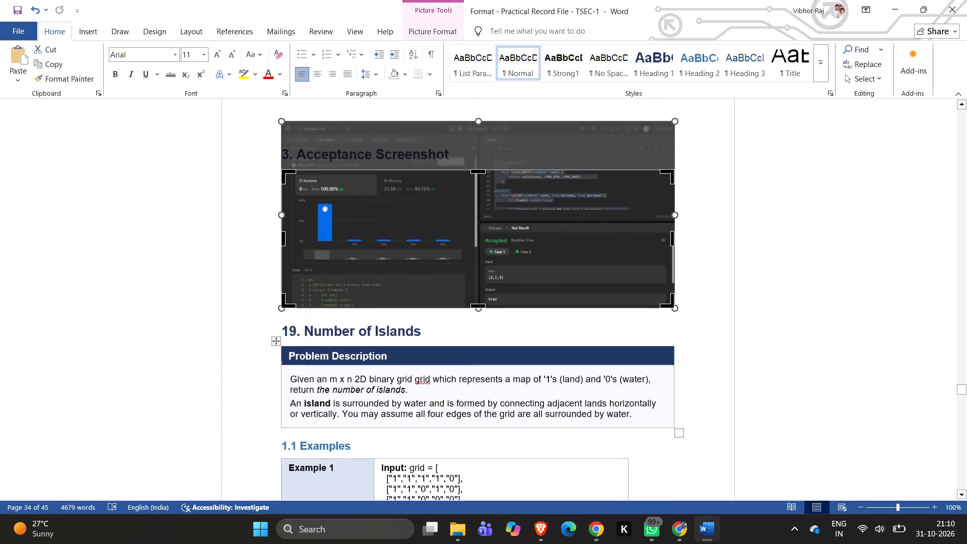
click(252, 404)
scroll(252, 404, down, 1)
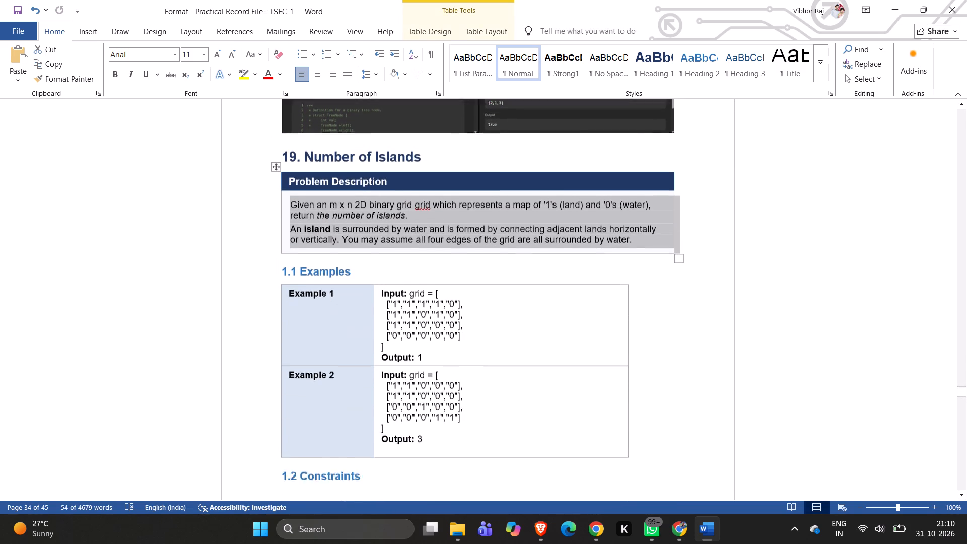
scroll(252, 404, down, 3)
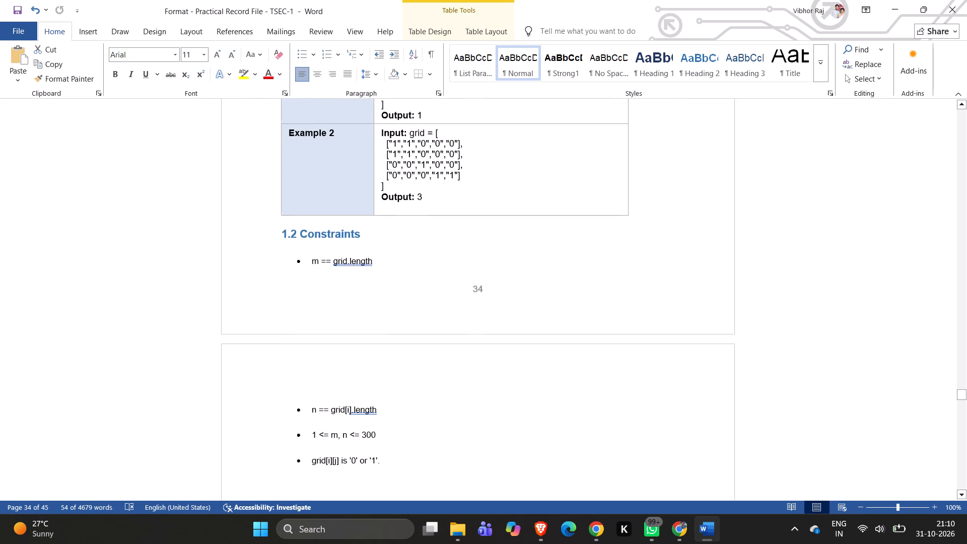
scroll(252, 404, down, 3)
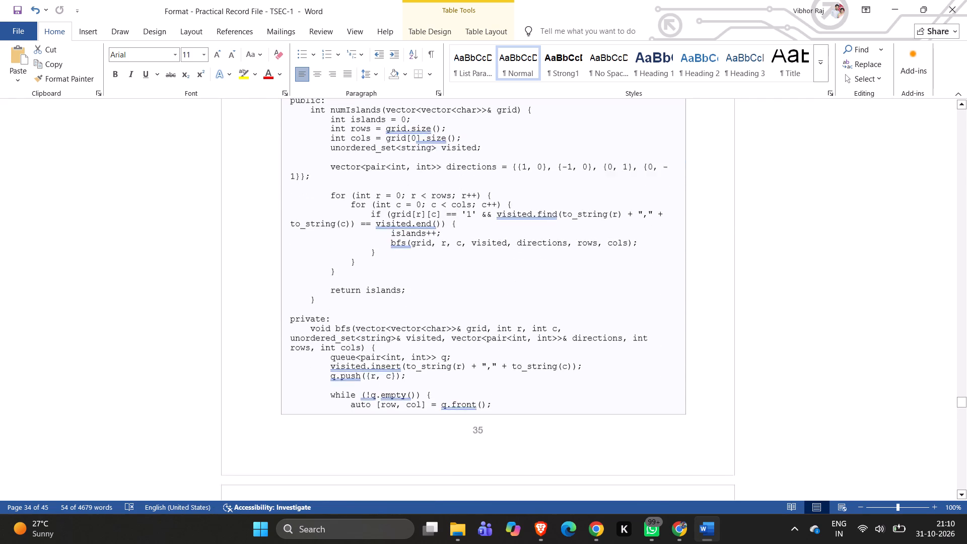
scroll(252, 404, down, 2)
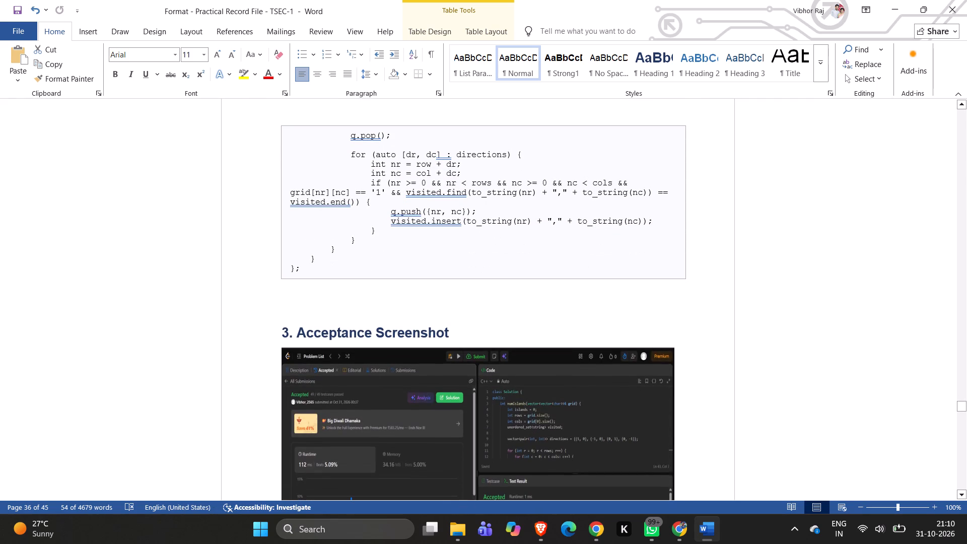
scroll(252, 404, down, 1)
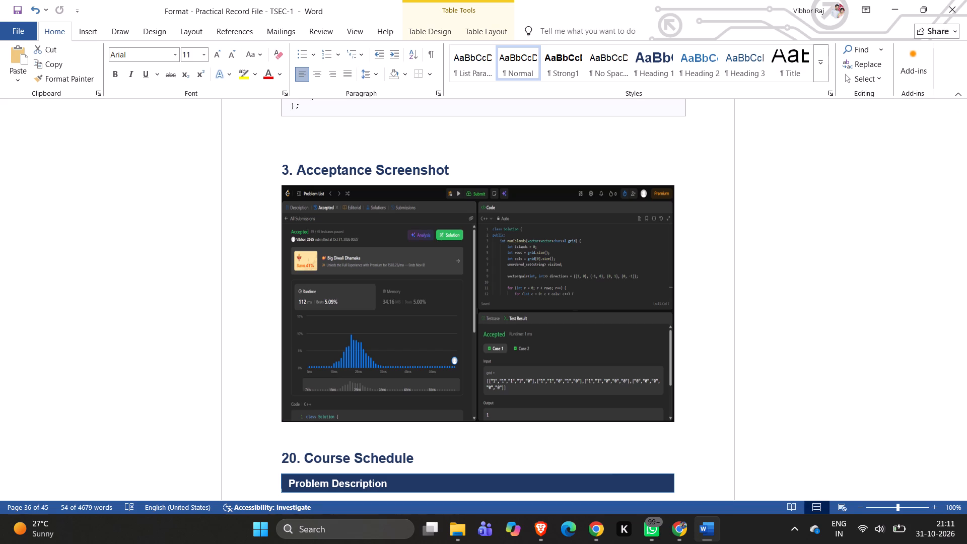
right_click(413, 285)
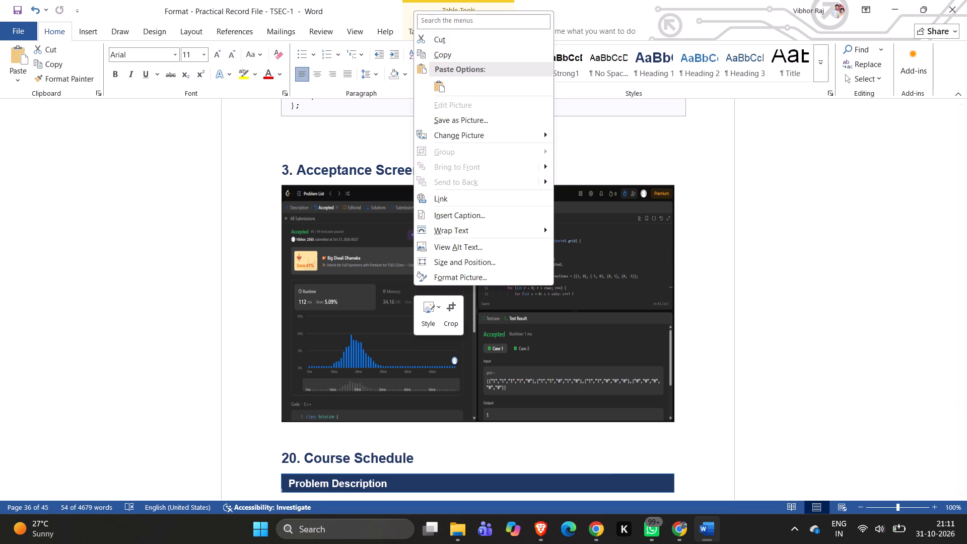
click(444, 314)
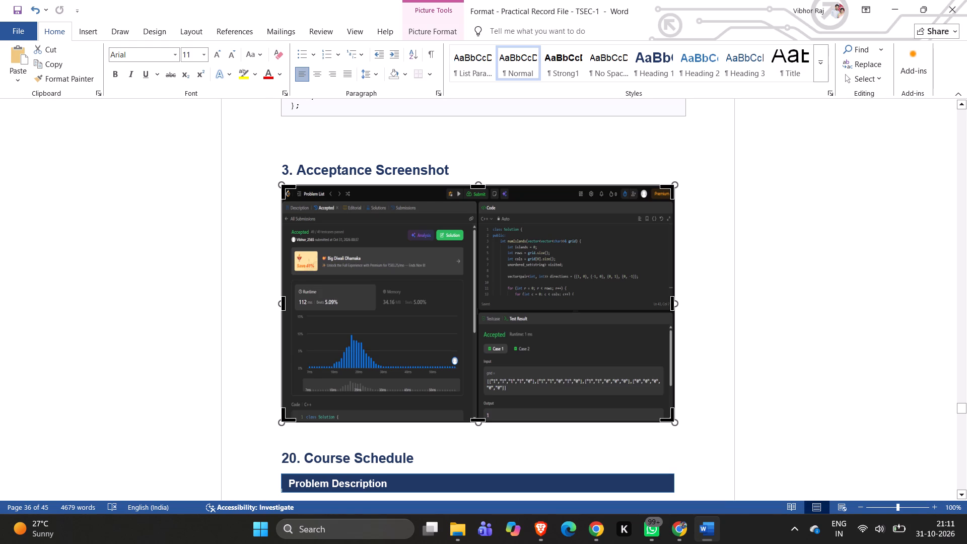
drag(478, 187, 458, 242)
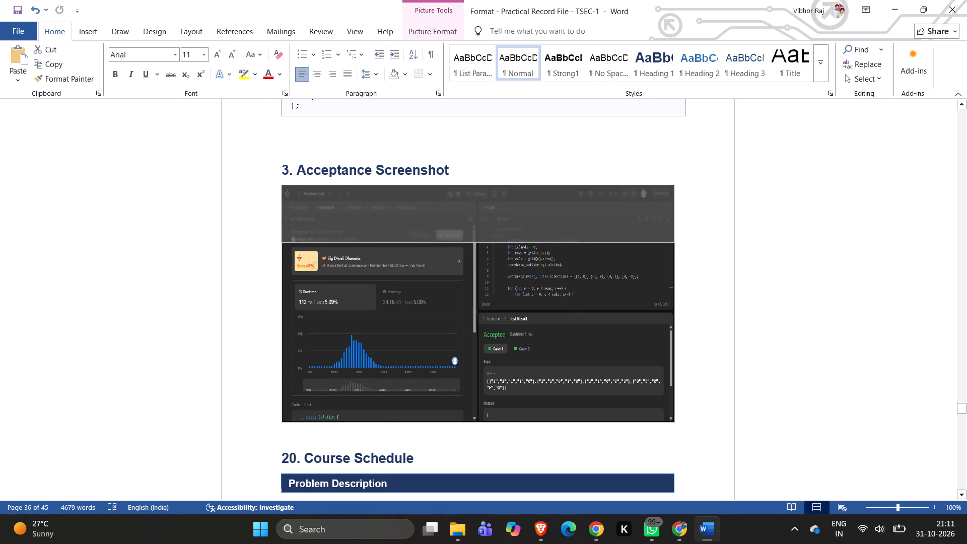
drag(458, 242, 458, 243)
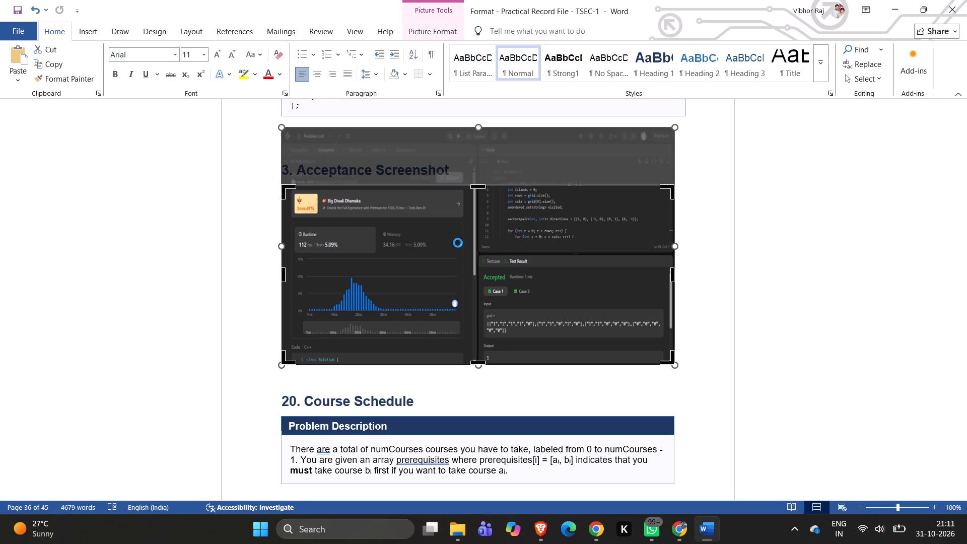
click(263, 250)
Insert four blank lines before the "20. Course Schedule" heading to push it onto the next page with its problem description.
scroll(307, 361, down, 1)
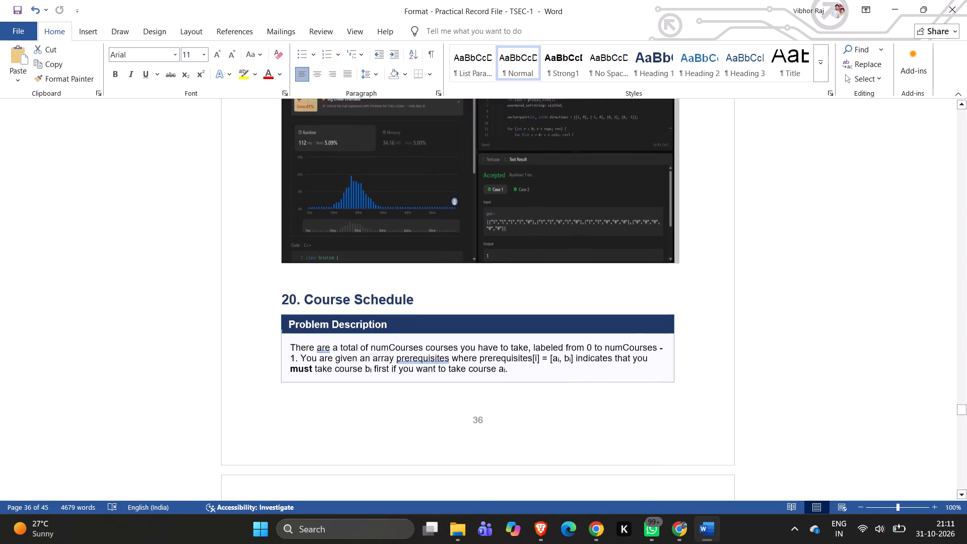
scroll(307, 361, down, 1)
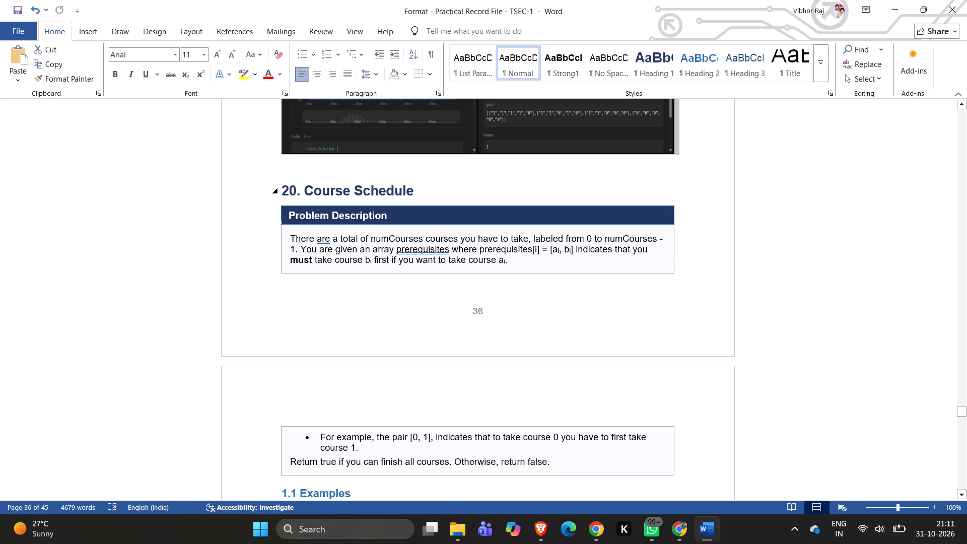
click(284, 188)
key(Return)
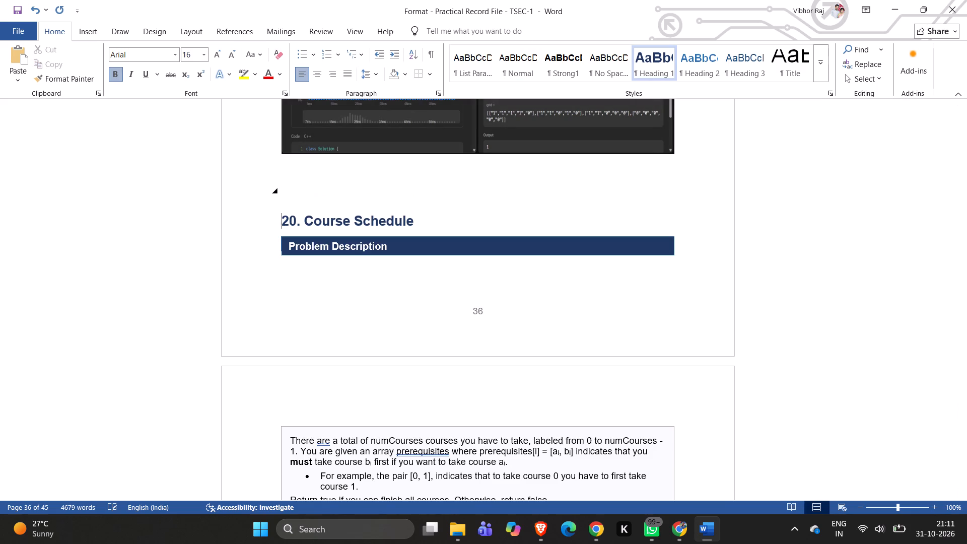
key(Return)
key(Return)
key(Return)
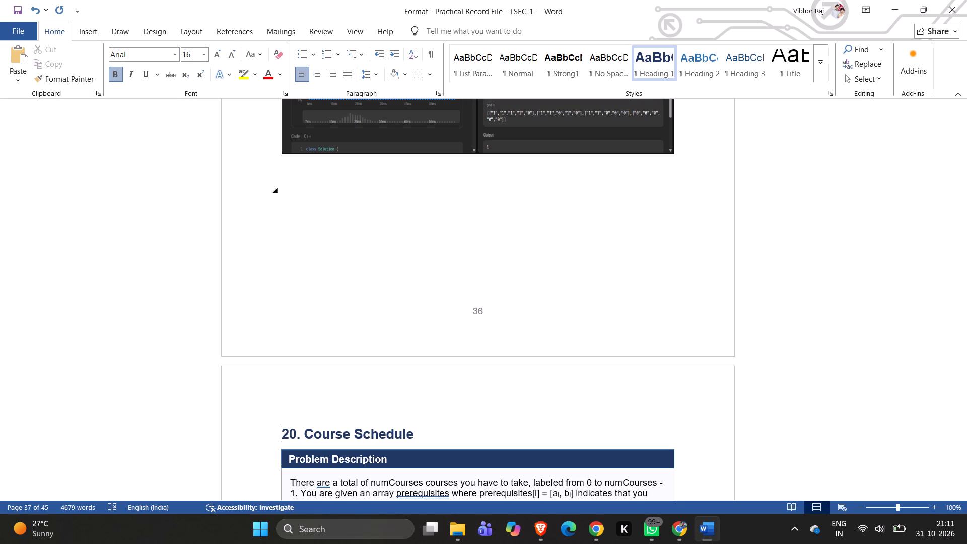
Check the page layout of the Course Schedule section, from its problem description through to its acceptance screenshot.
scroll(284, 188, down, 2)
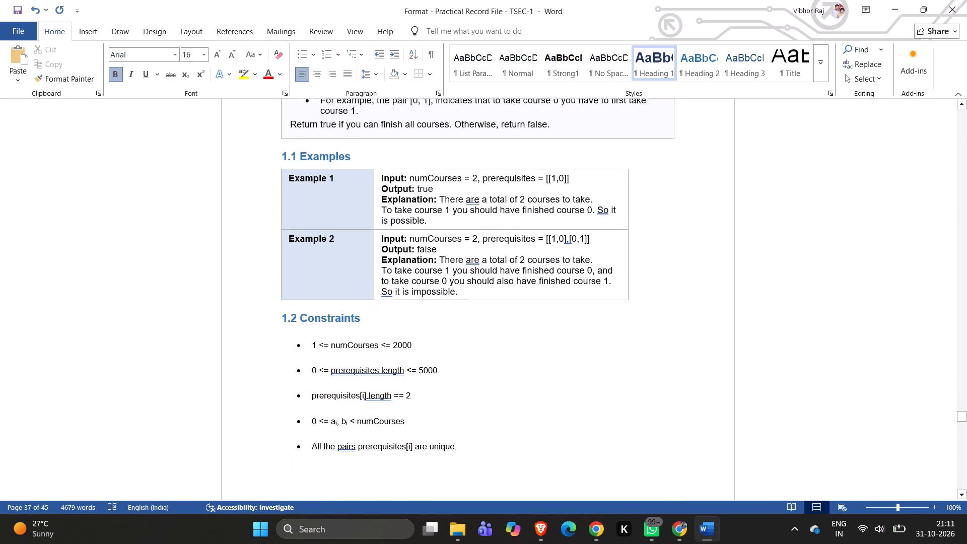
scroll(284, 188, down, 2)
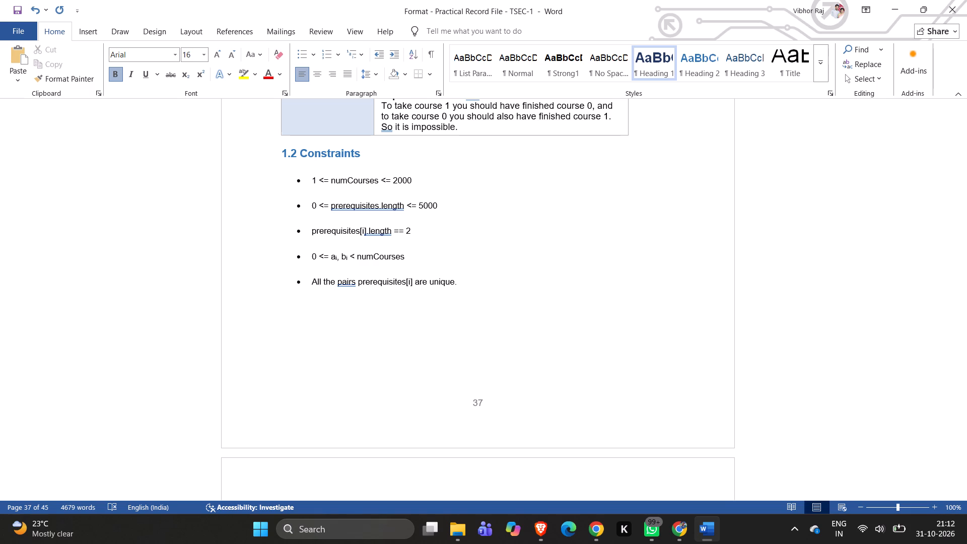
scroll(284, 188, down, 2)
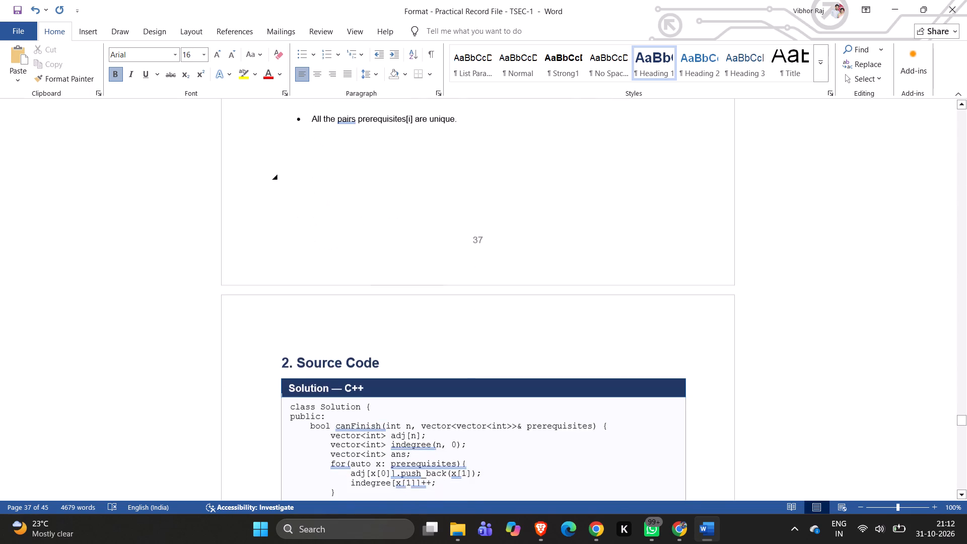
scroll(284, 188, down, 2)
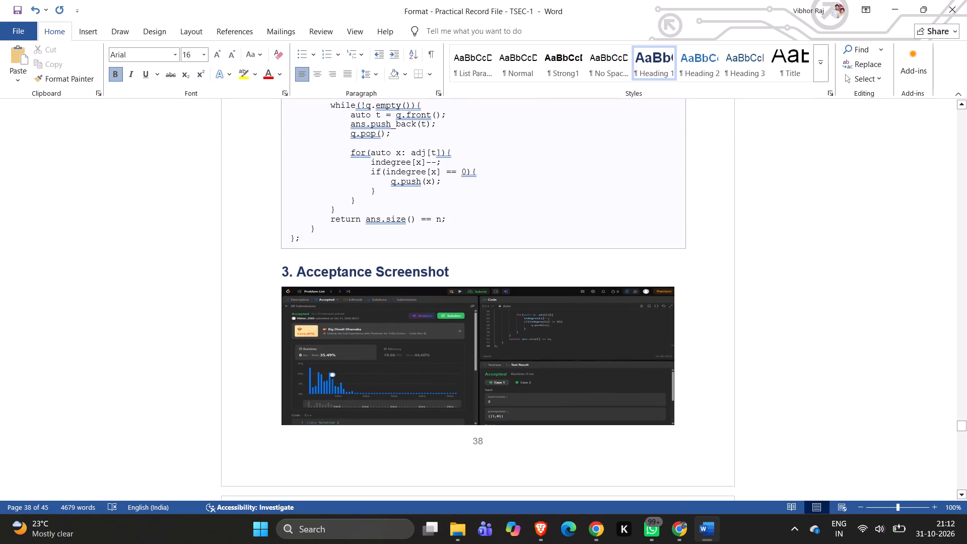
Stretch the Course Schedule acceptance screenshot taller by extending its bottom edge, keeping its width.
click(335, 333)
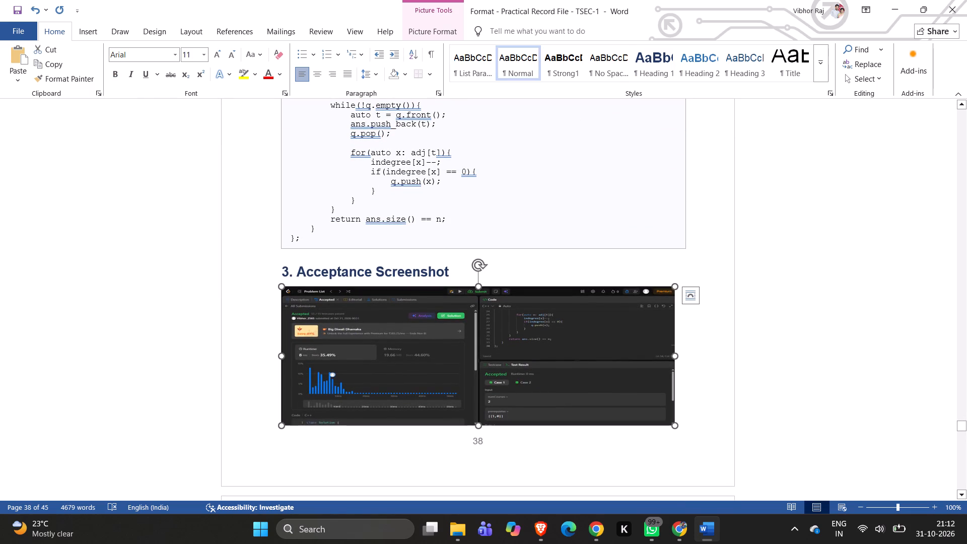
scroll(447, 378, down, 1)
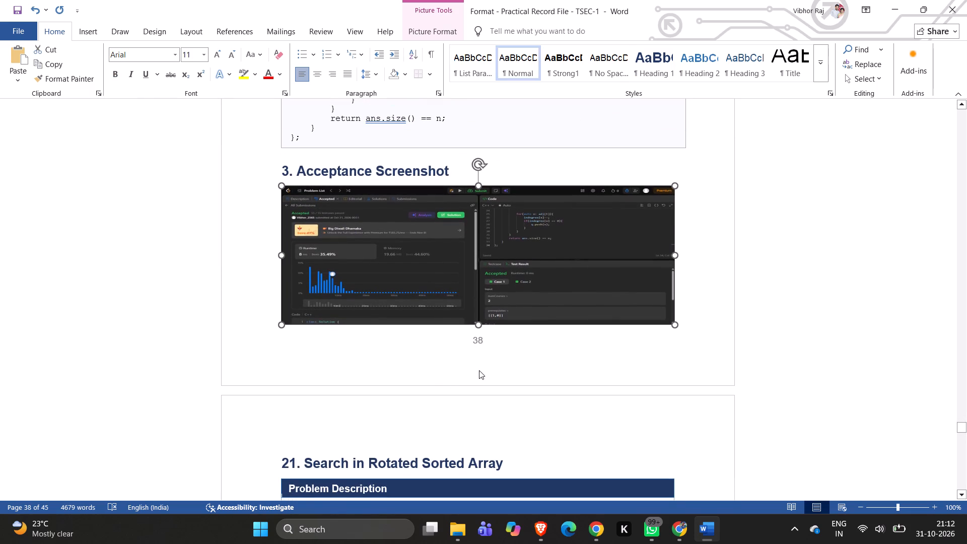
drag(479, 324, 479, 333)
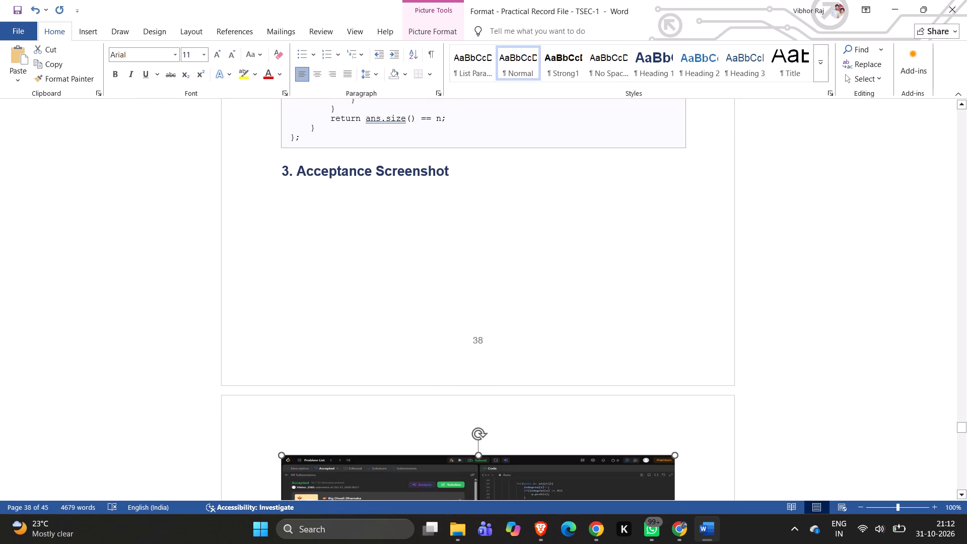
drag(479, 333, 470, 407)
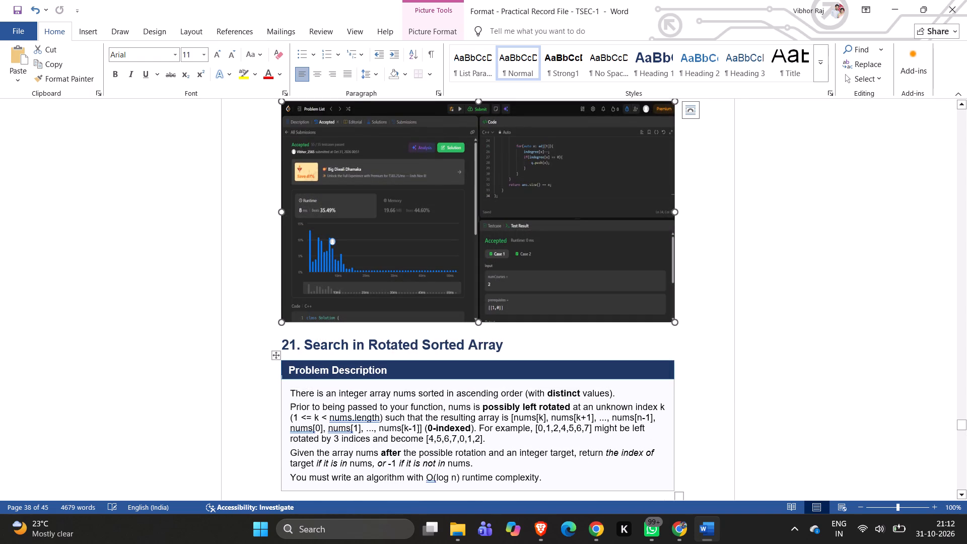
Crop the top of the Course Schedule acceptance screenshot to just above the promotional banner, removing the navigation bars and submitter header.
scroll(474, 265, up, 1)
right_click(474, 265)
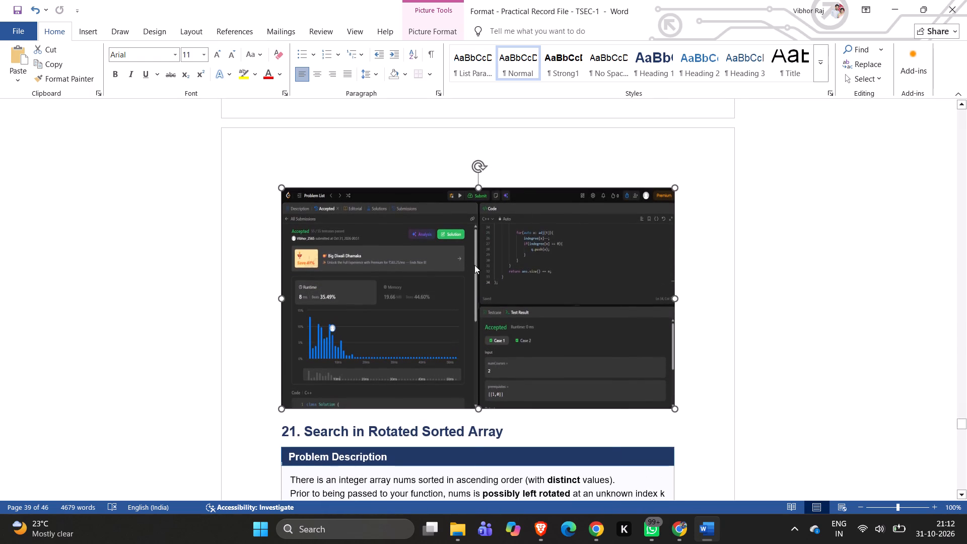
click(509, 212)
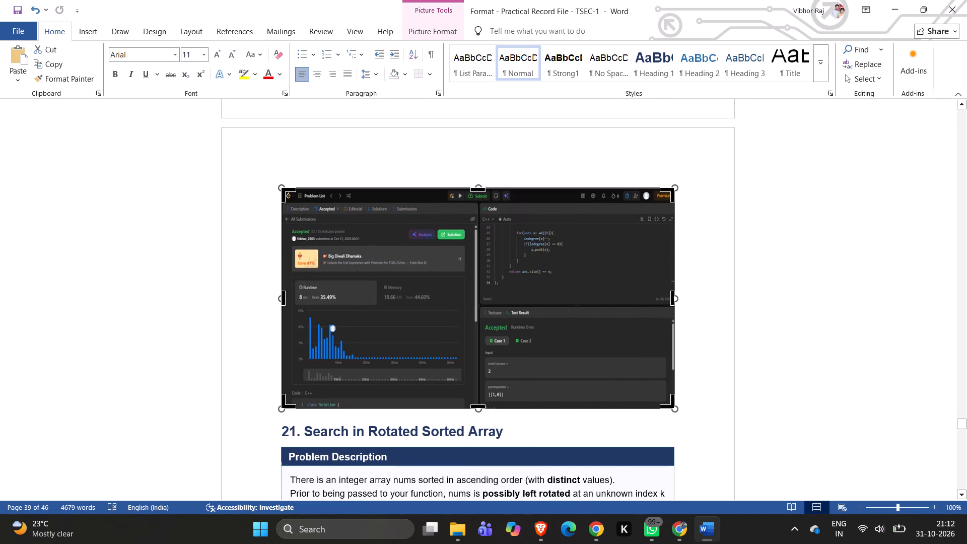
drag(478, 190, 468, 225)
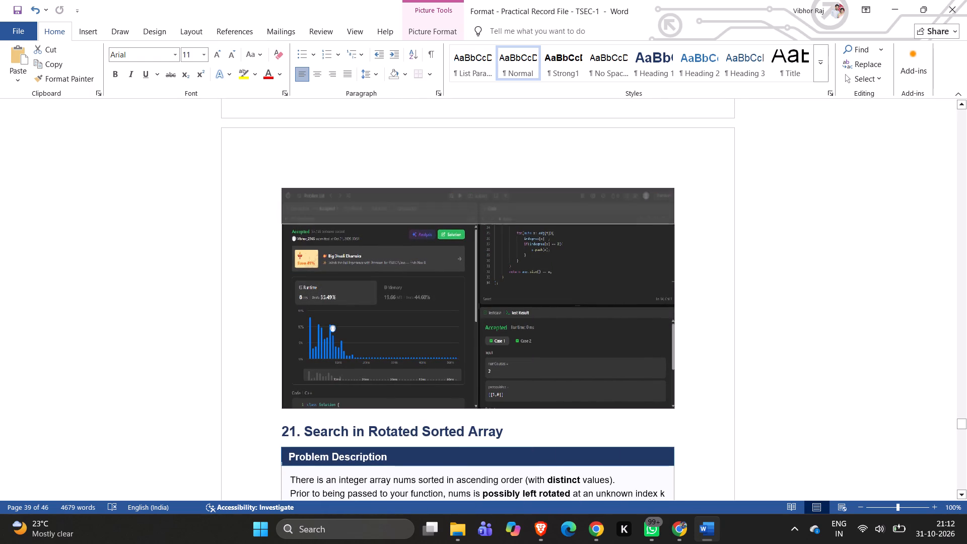
drag(468, 225, 462, 242)
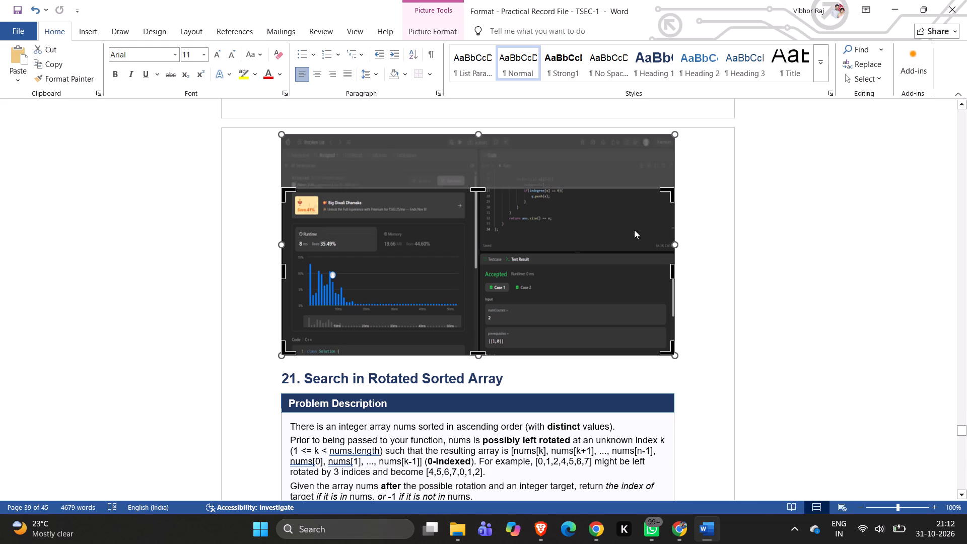
click(694, 228)
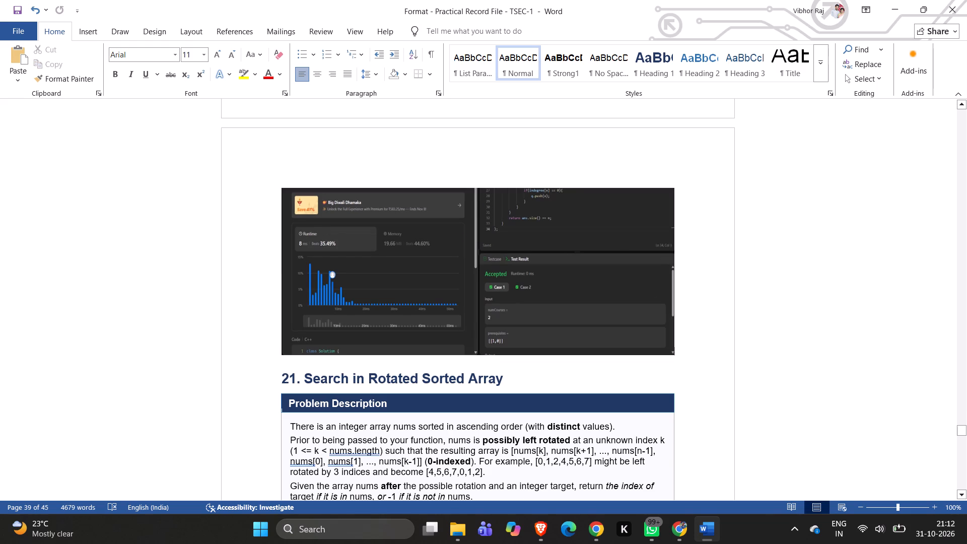
Reduce the height of the cropped Course Schedule screenshot so it fits beneath its "3. Acceptance Screenshot" heading on page 38.
click(496, 345)
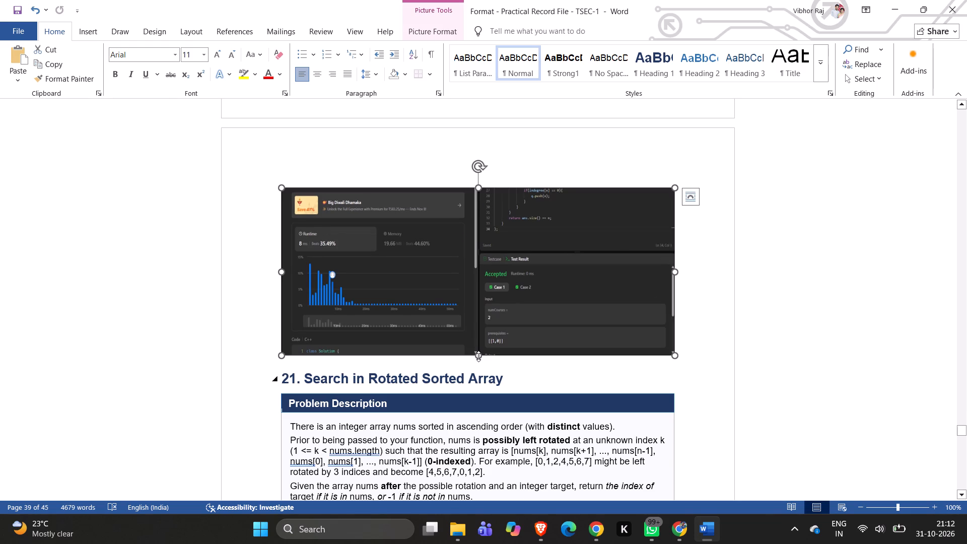
drag(478, 356, 487, 317)
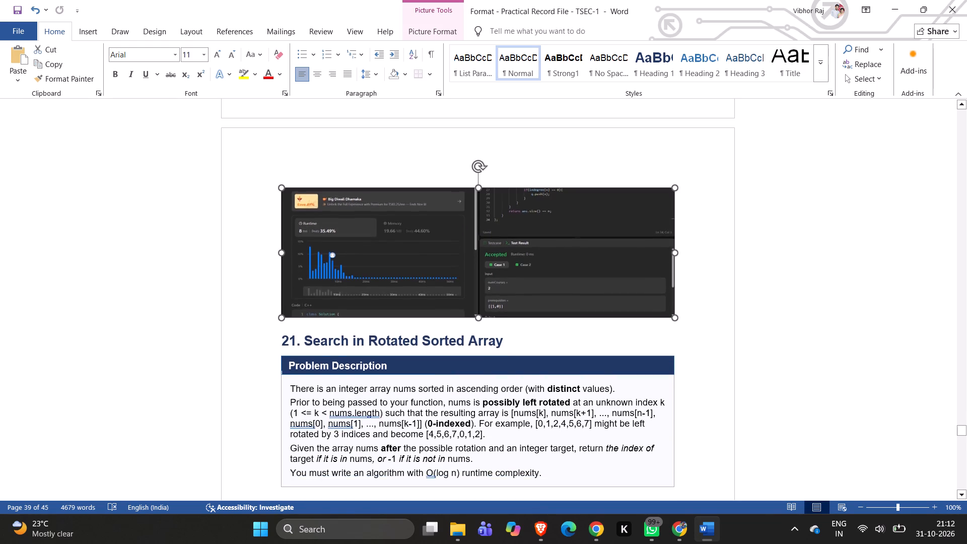
drag(487, 317, 487, 316)
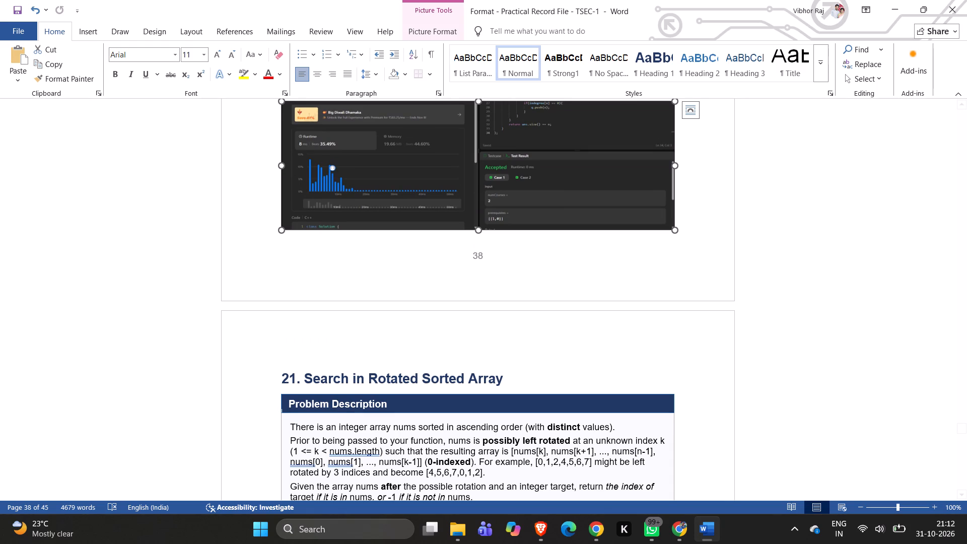
scroll(487, 316, up, 1)
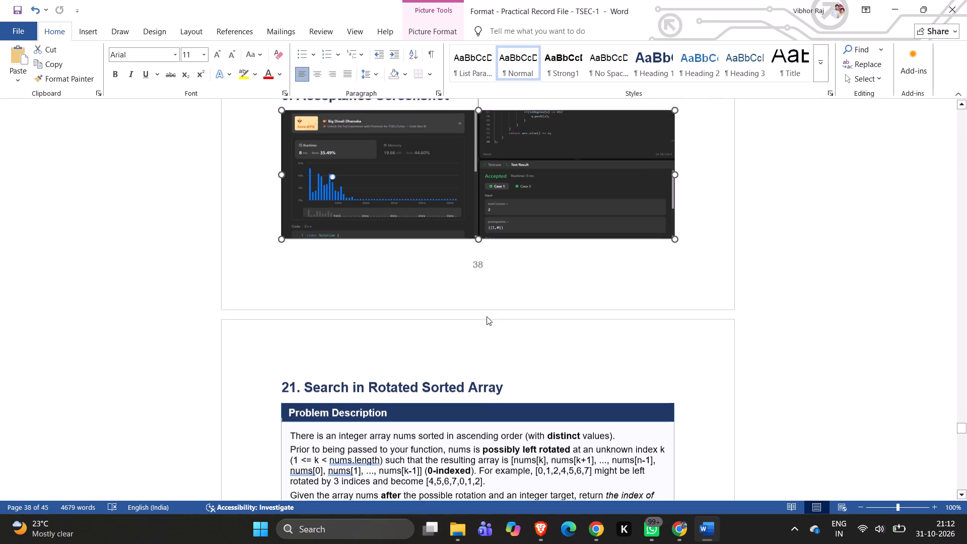
scroll(487, 316, up, 2)
scroll(511, 389, down, 1)
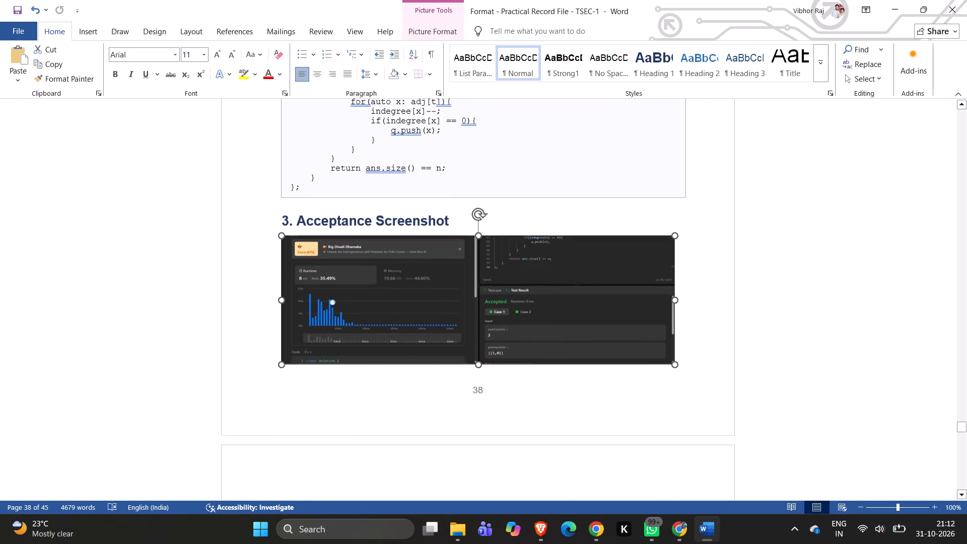
scroll(511, 389, down, 1)
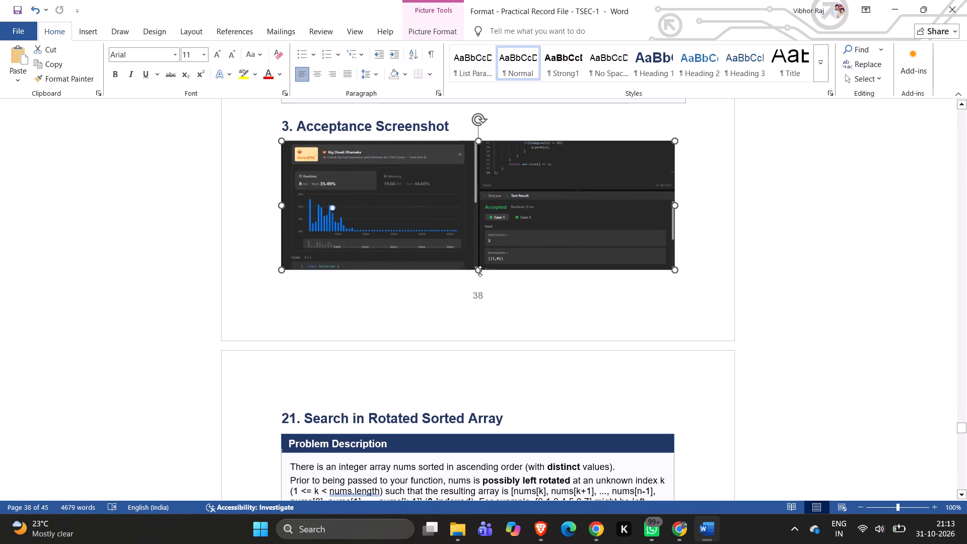
drag(480, 271, 478, 281)
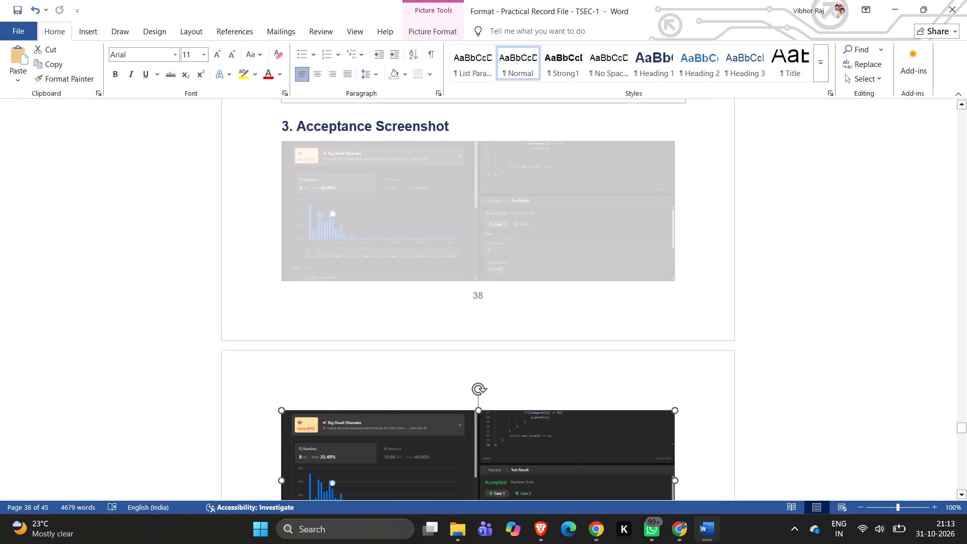
drag(478, 281, 482, 276)
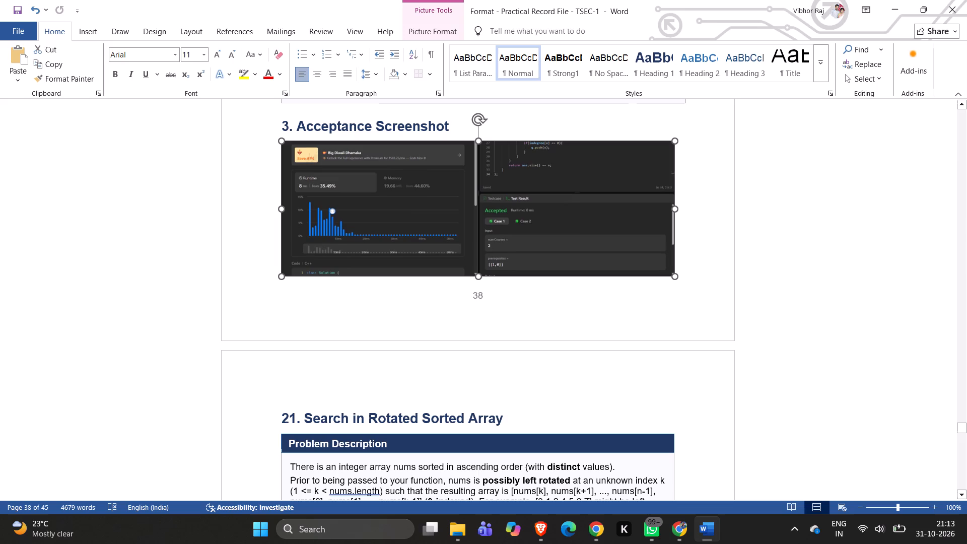
Crop the top of the Search in Rotated Sorted Array acceptance screenshot to just above the Runtime panel, removing the submitter header.
scroll(491, 344, down, 3)
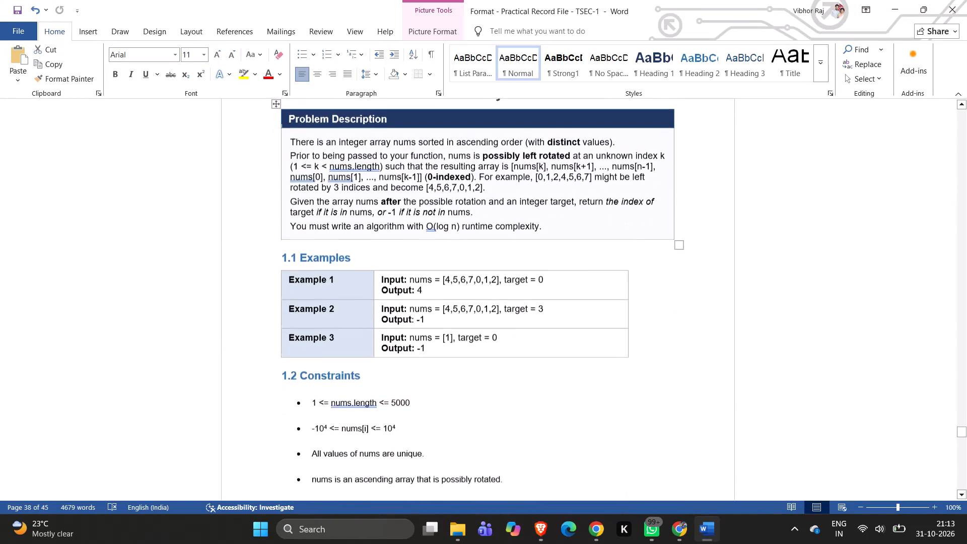
scroll(491, 344, down, 3)
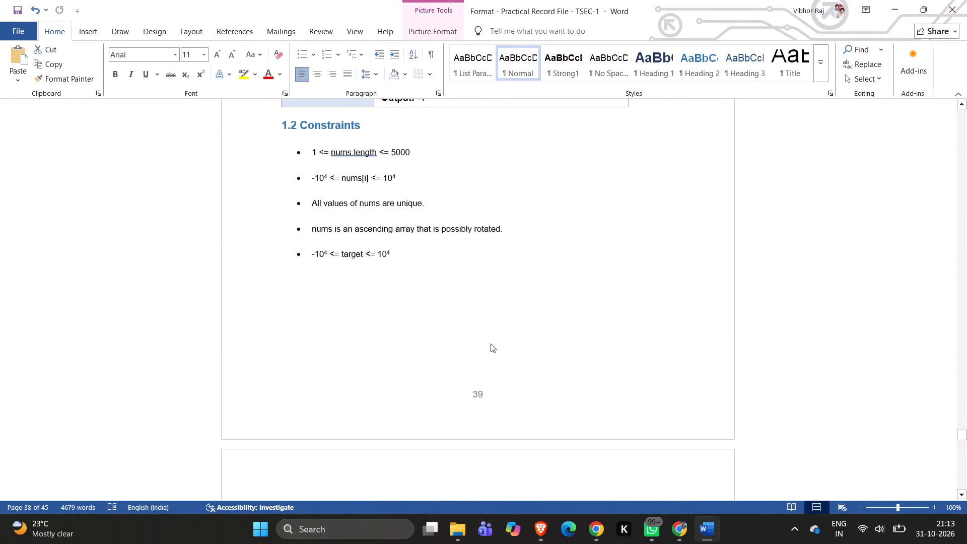
scroll(491, 344, down, 2)
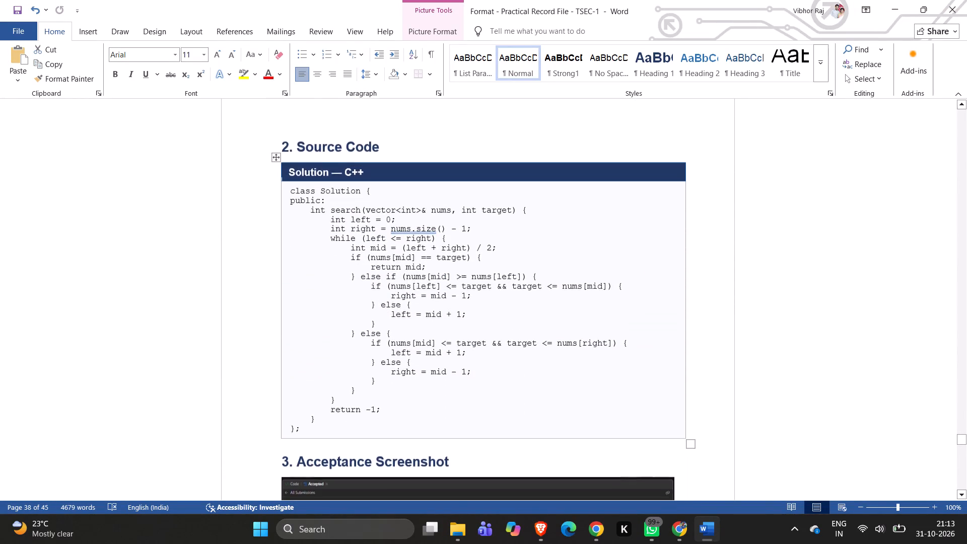
scroll(491, 344, down, 2)
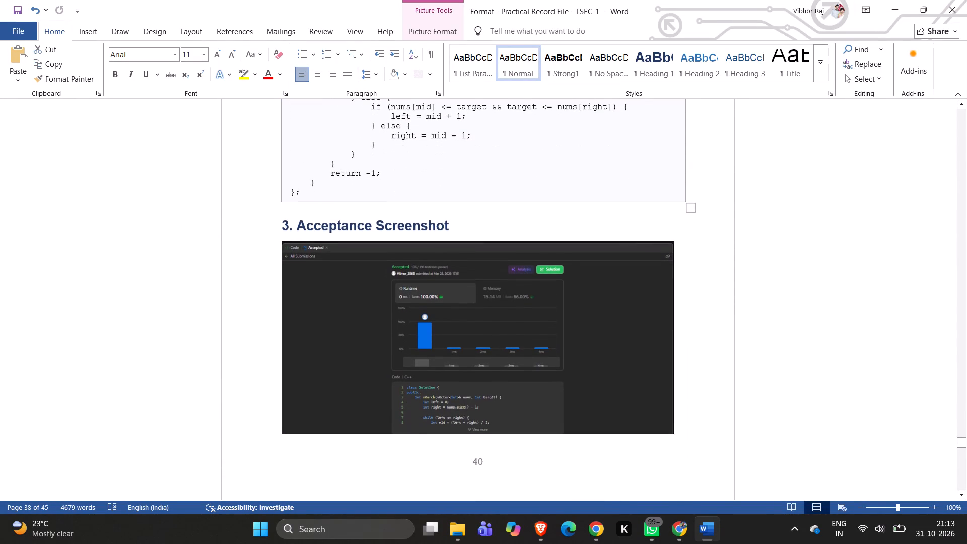
right_click(491, 344)
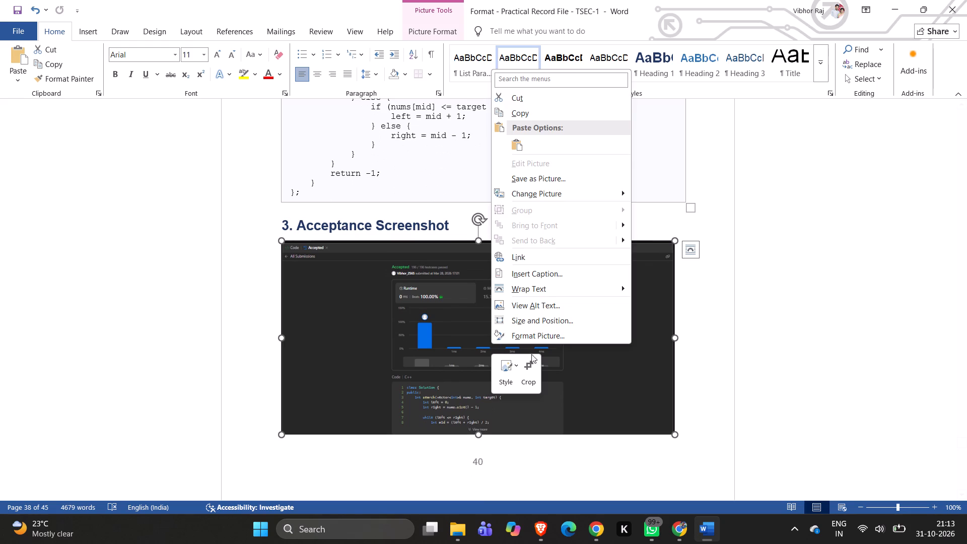
click(533, 372)
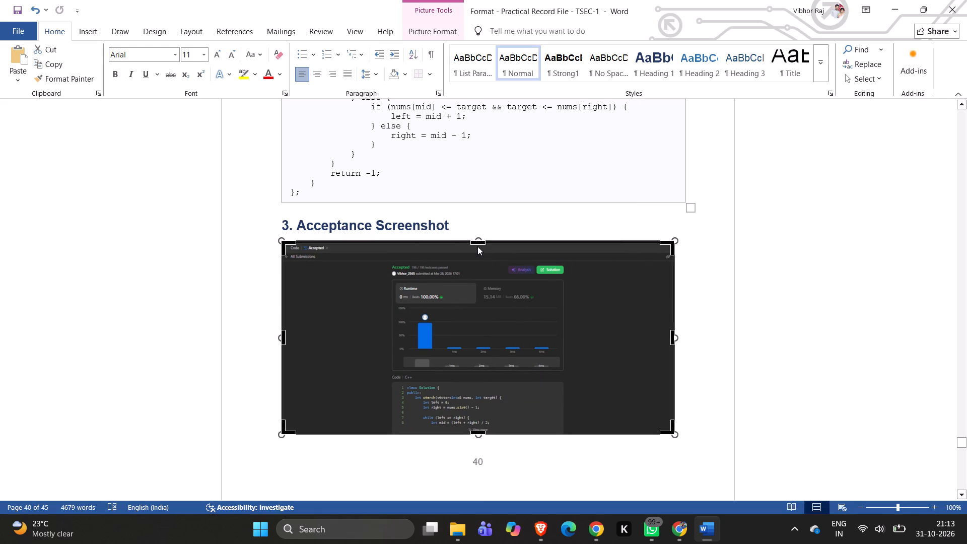
drag(476, 242, 474, 270)
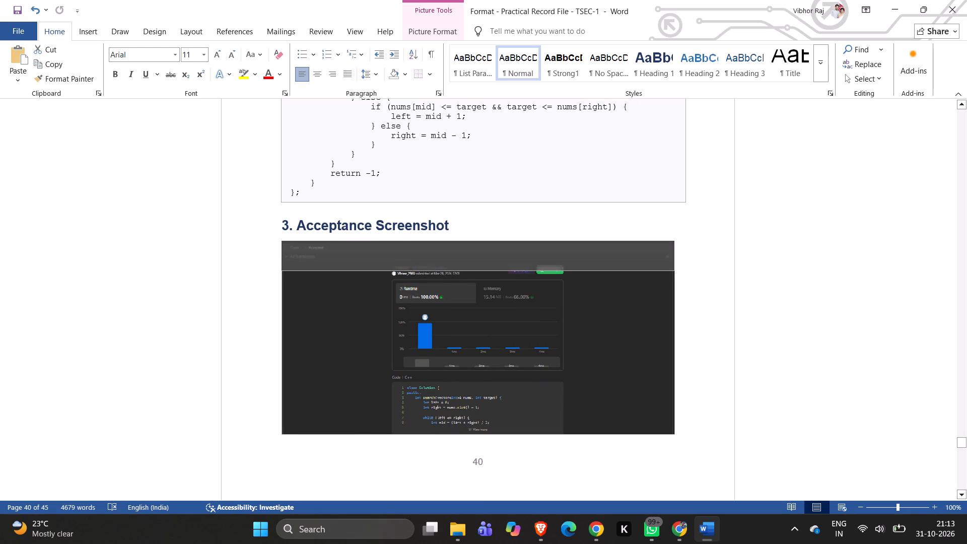
drag(474, 270, 473, 277)
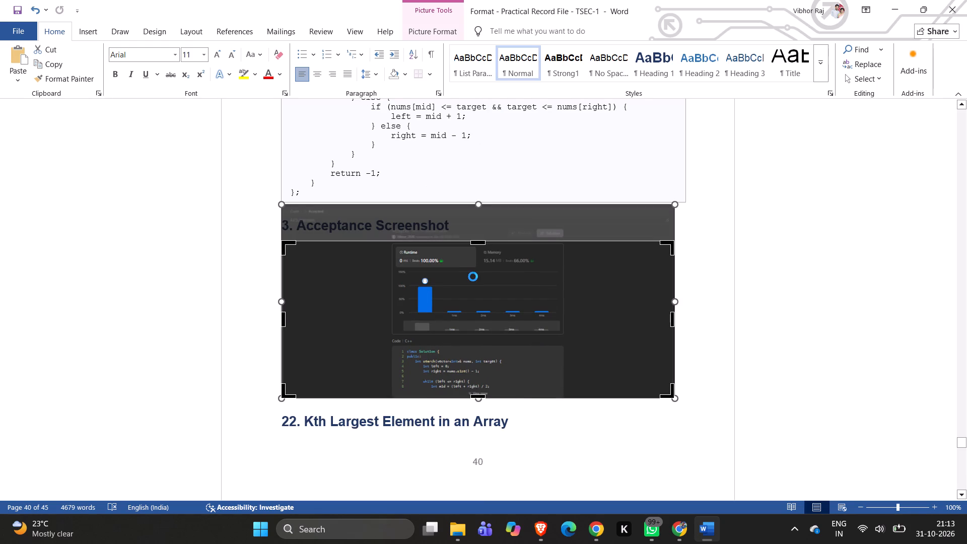
Insert a blank line before the "22. Kth Largest Element in an Array" heading to push it onto the page with its problem description.
click(286, 425)
click(283, 423)
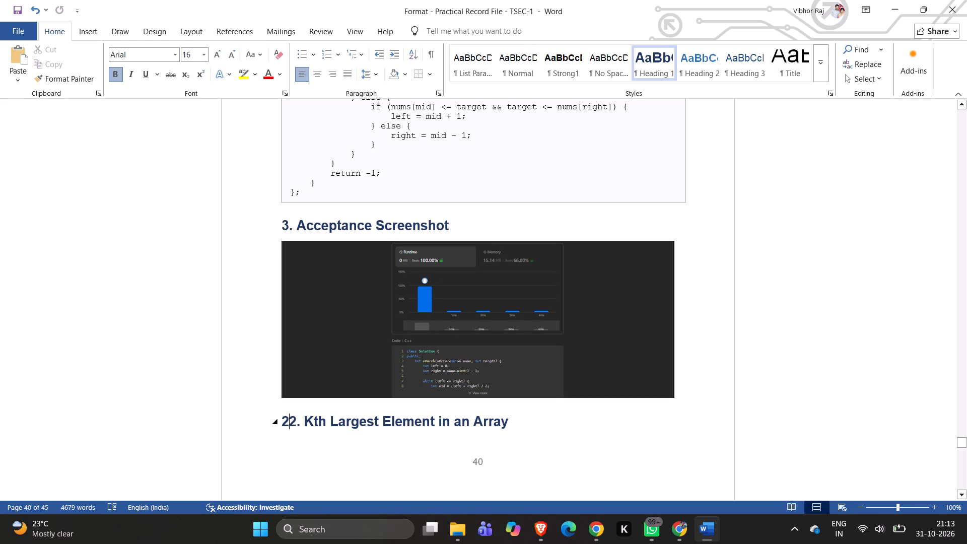
key(Return)
Review the page layout from the Course Schedule acceptance screenshot through the start of the Kth Largest Element section.
scroll(283, 423, up, 4)
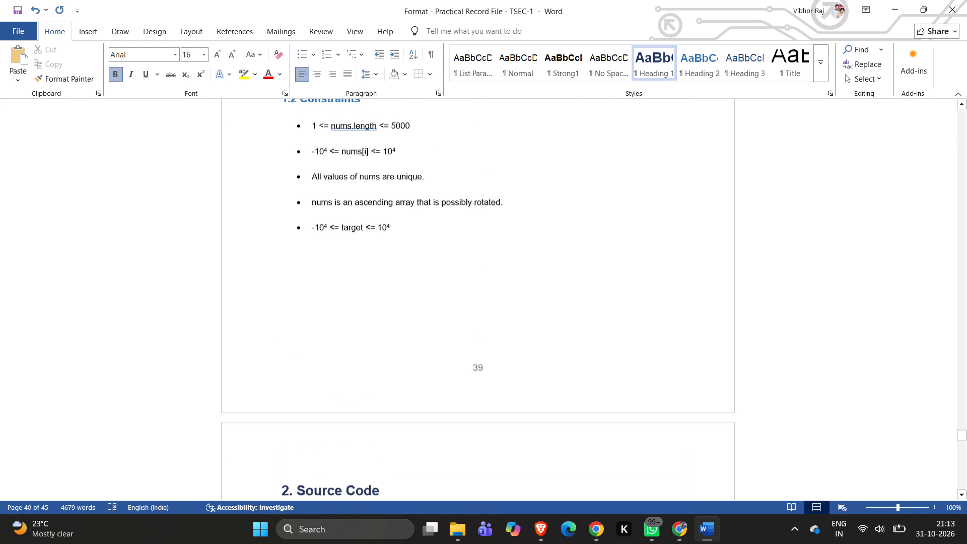
scroll(283, 423, up, 4)
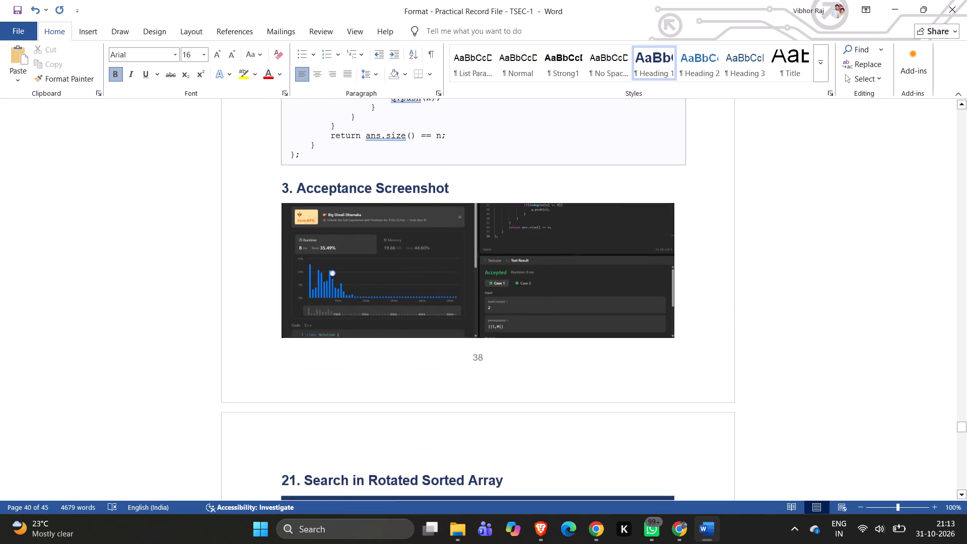
scroll(283, 423, down, 3)
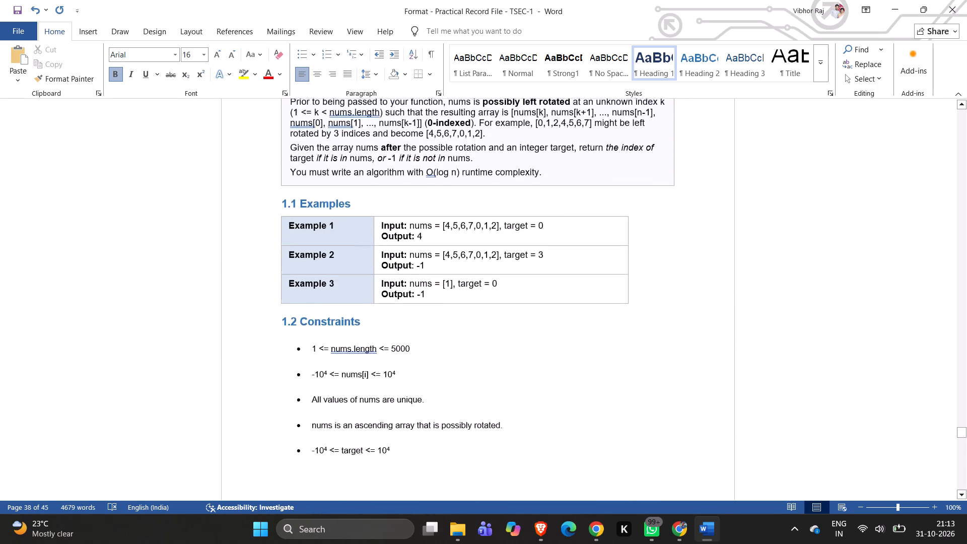
scroll(283, 423, down, 4)
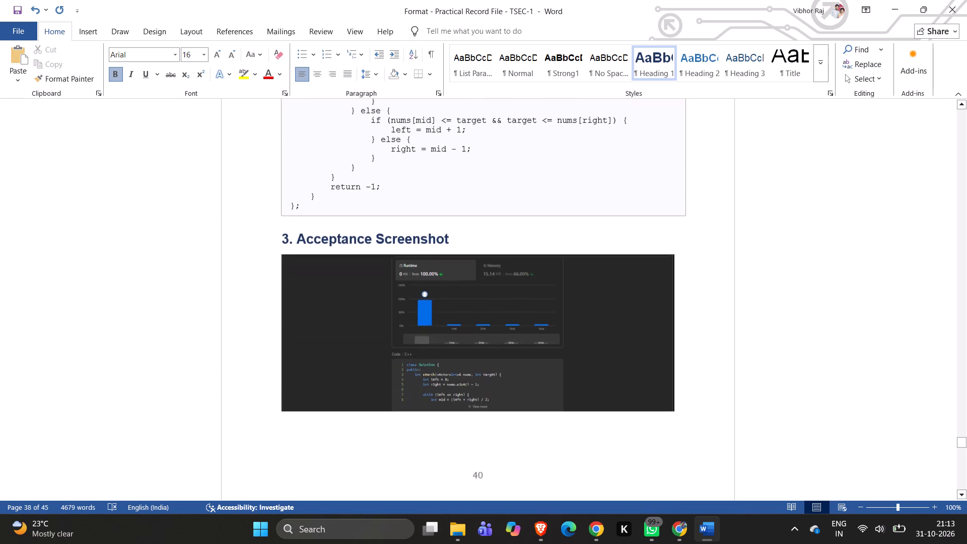
scroll(283, 423, down, 2)
scroll(283, 423, up, 4)
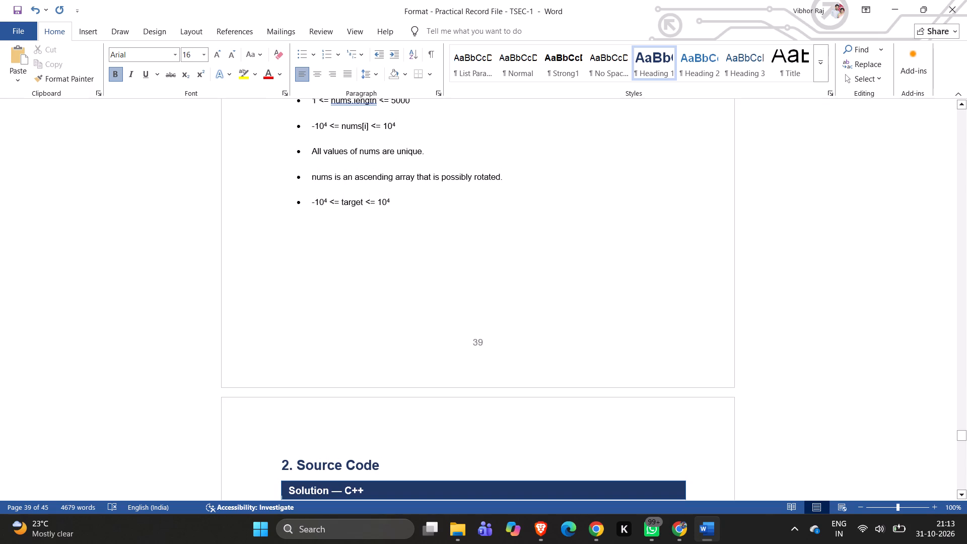
scroll(283, 423, up, 3)
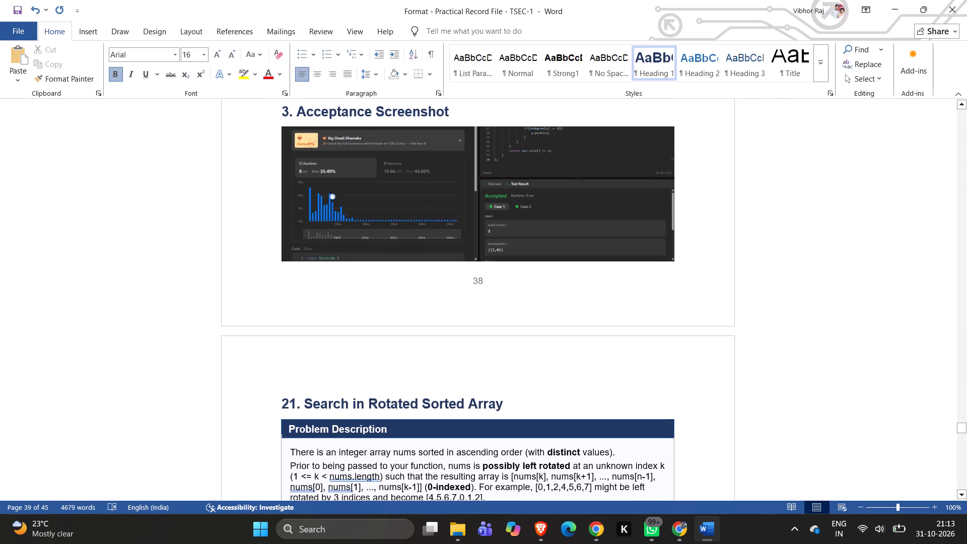
scroll(283, 423, down, 4)
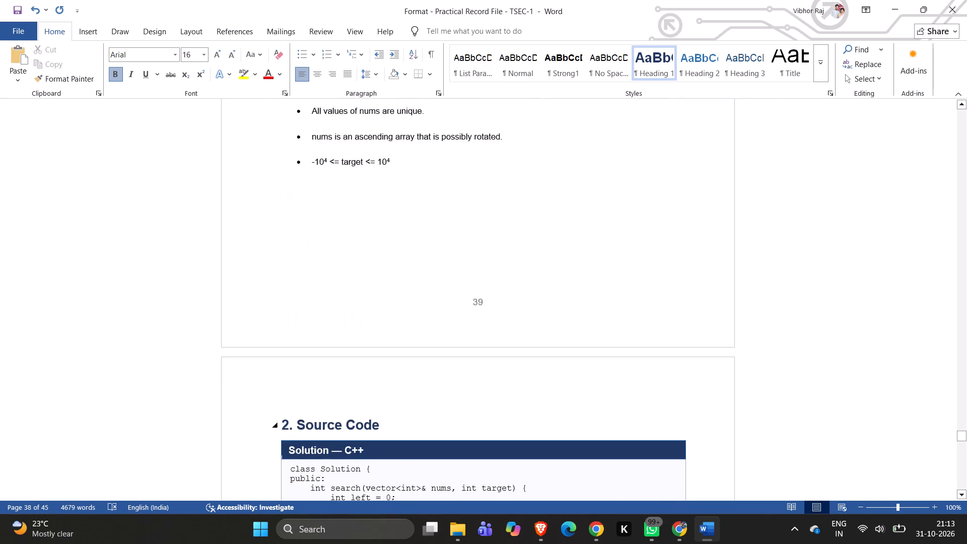
scroll(283, 423, down, 3)
scroll(283, 423, up, 1)
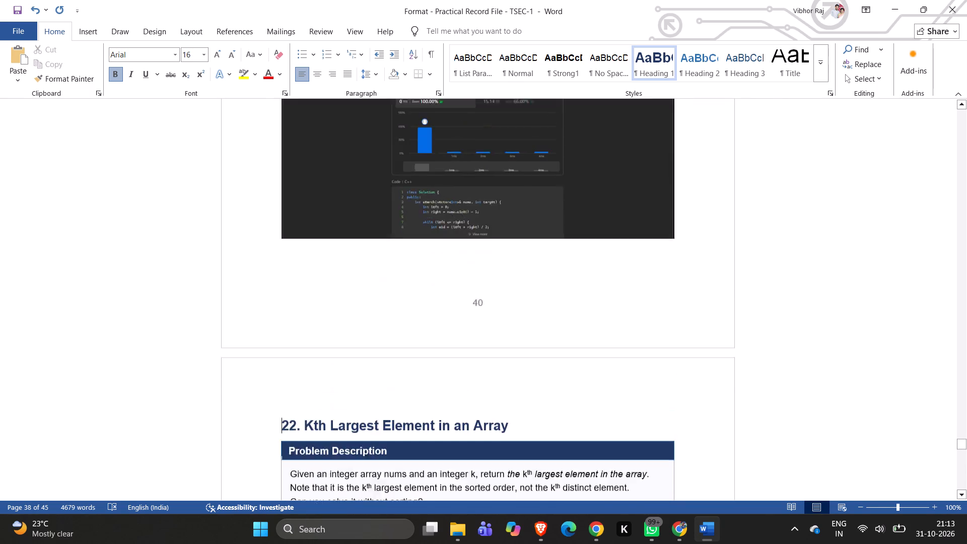
Stretch the Kth Largest Element acceptance screenshot taller by extending its bottom edge, keeping its width.
scroll(283, 423, down, 2)
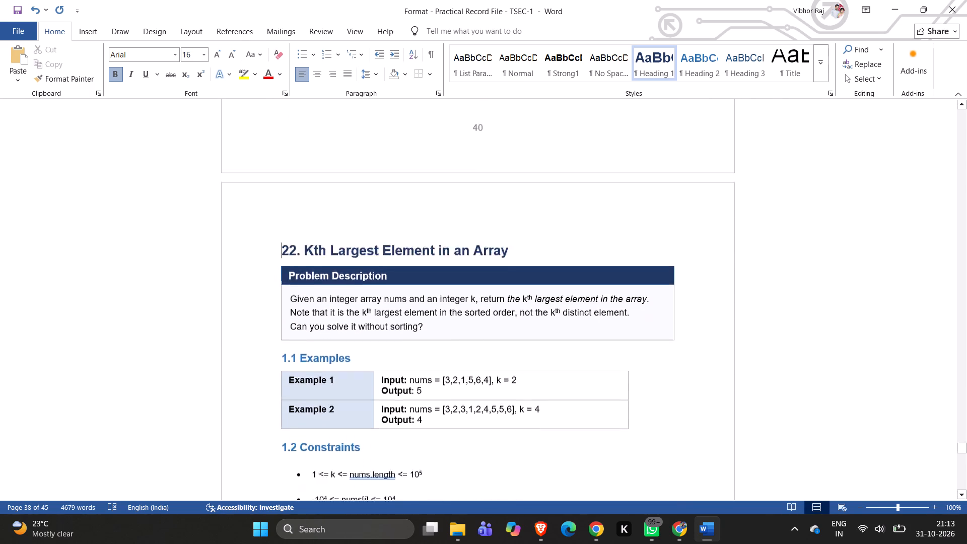
scroll(283, 423, down, 2)
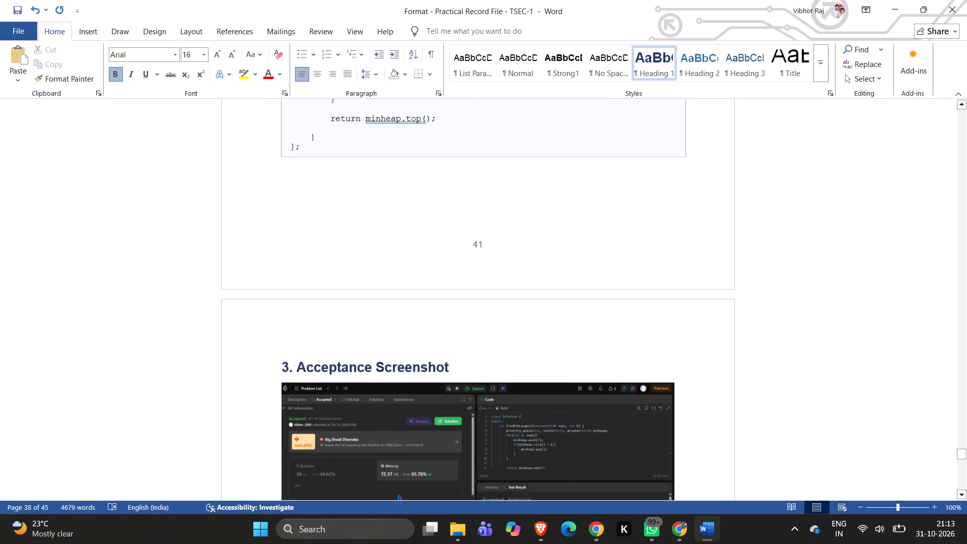
scroll(283, 423, down, 1)
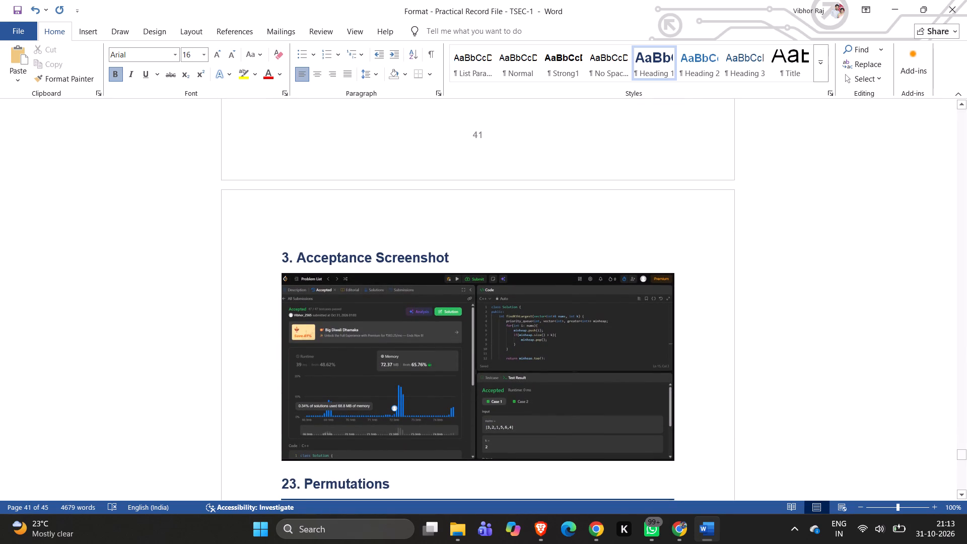
click(429, 402)
right_click(481, 334)
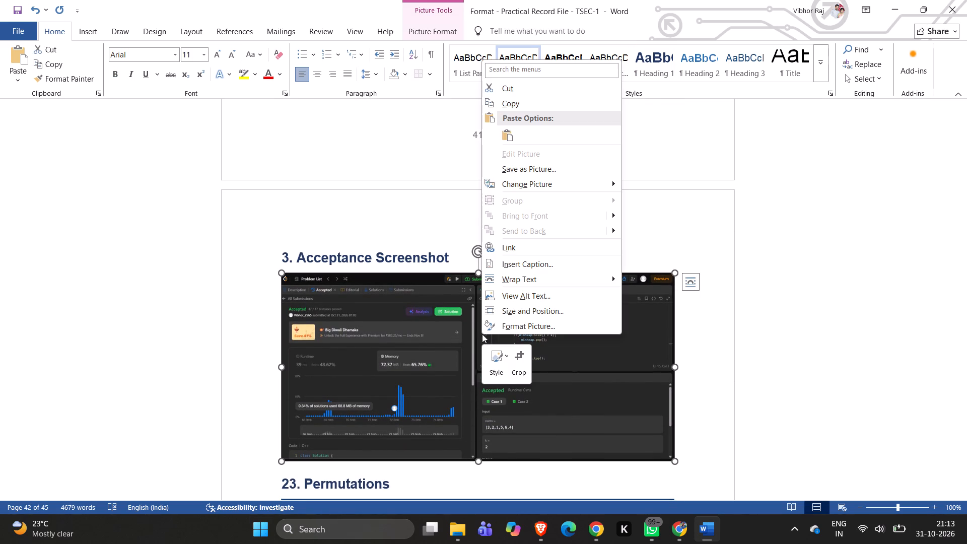
click(478, 462)
drag(478, 461, 484, 481)
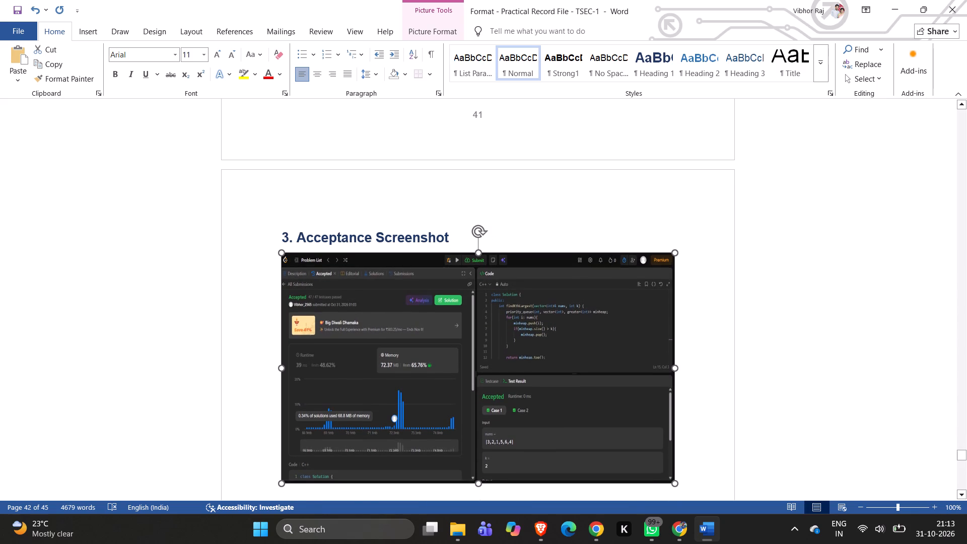
drag(484, 481, 485, 481)
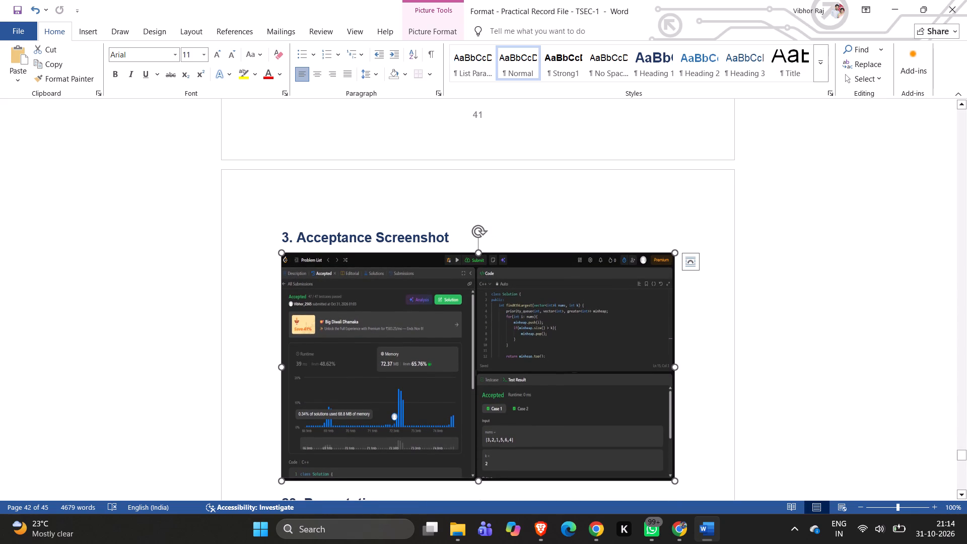
Crop the top of the Kth Largest Element acceptance screenshot to just above the promotional banner, removing the navigation bars and submitter header.
right_click(469, 329)
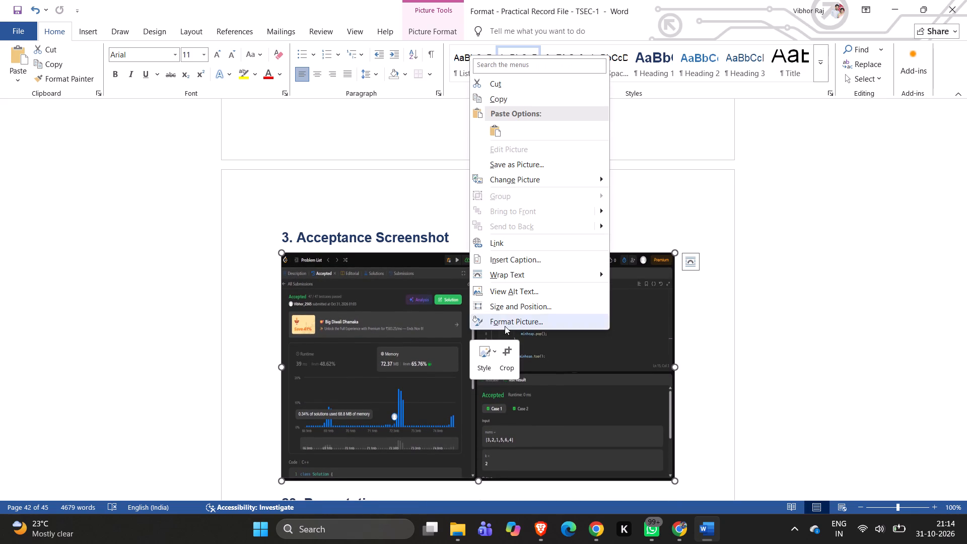
click(508, 352)
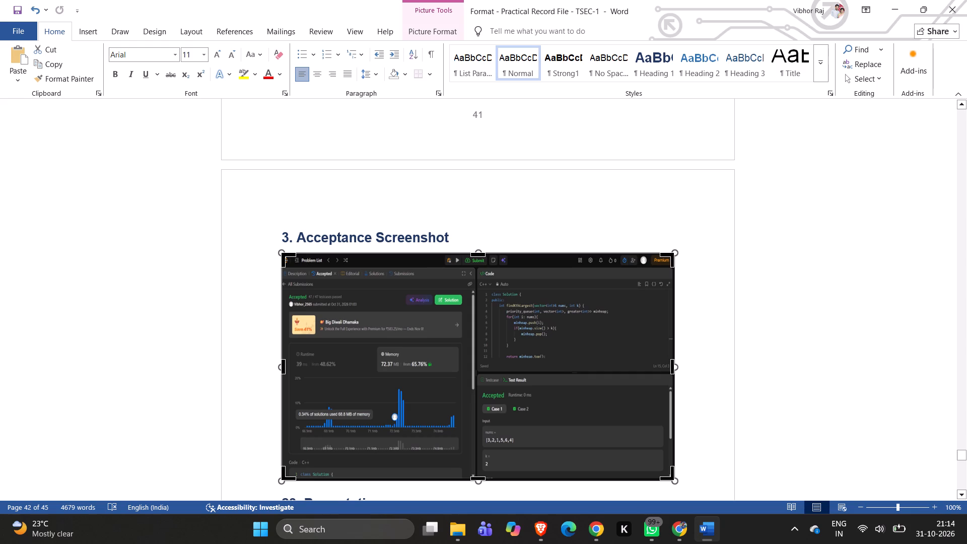
drag(477, 254, 464, 308)
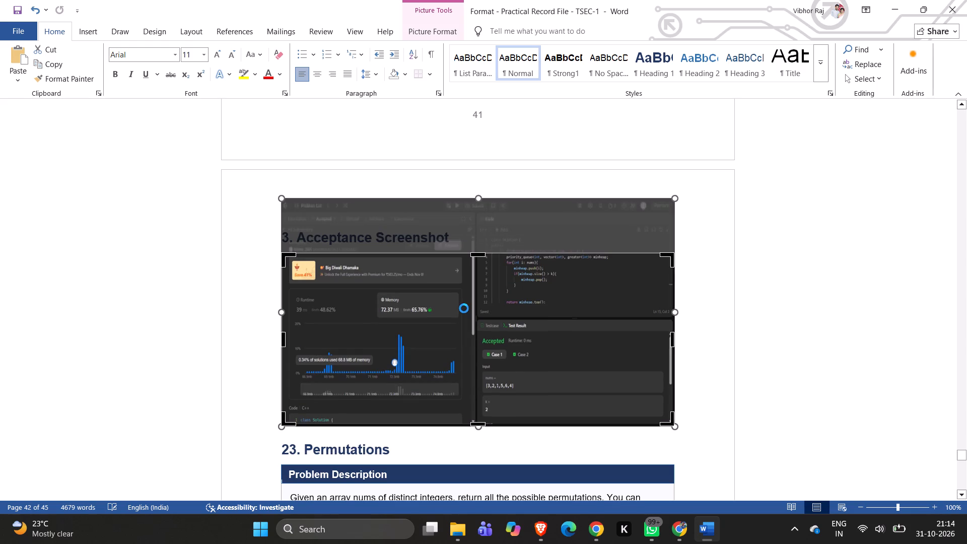
click(510, 451)
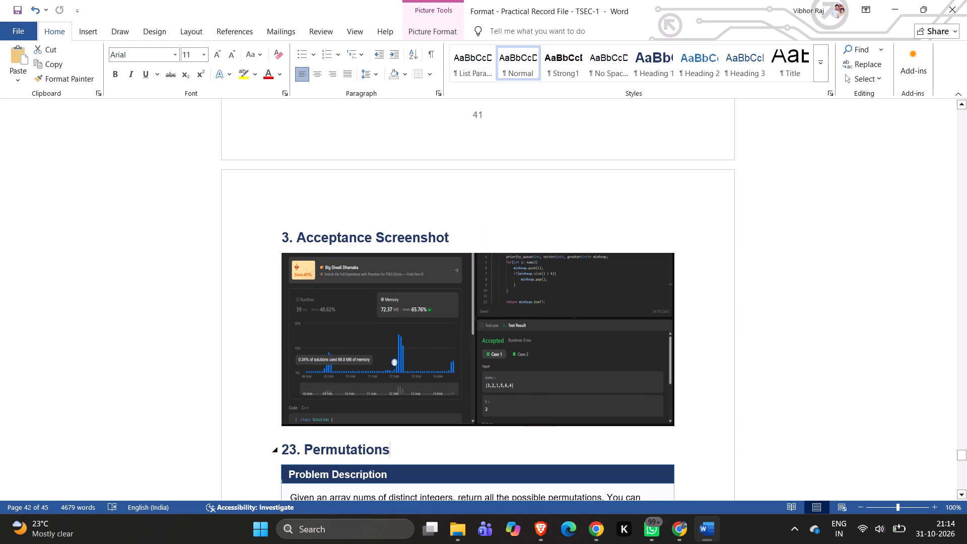
Insert a blank line before the Permutations "2. Source Code" heading to move it onto the page with its C++ solution.
scroll(510, 451, down, 4)
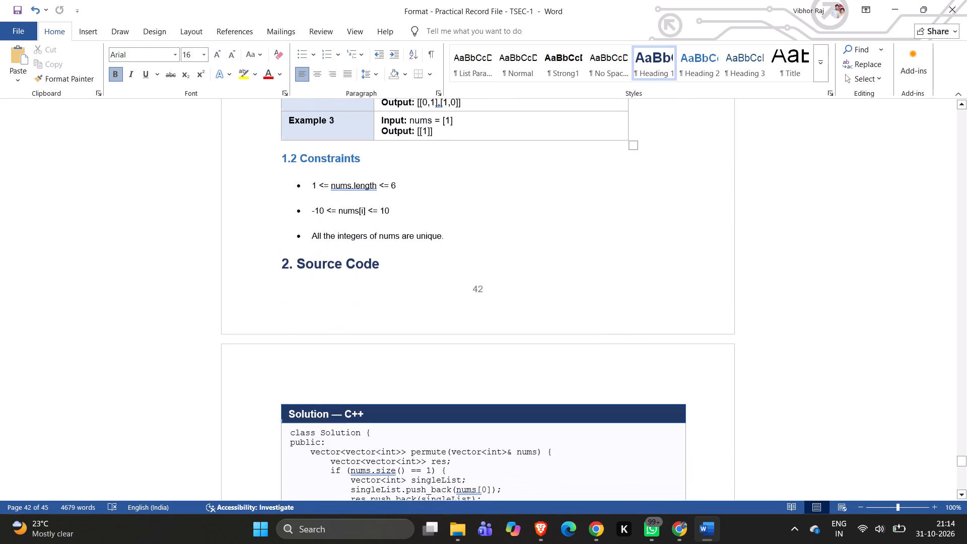
click(282, 261)
key(Return)
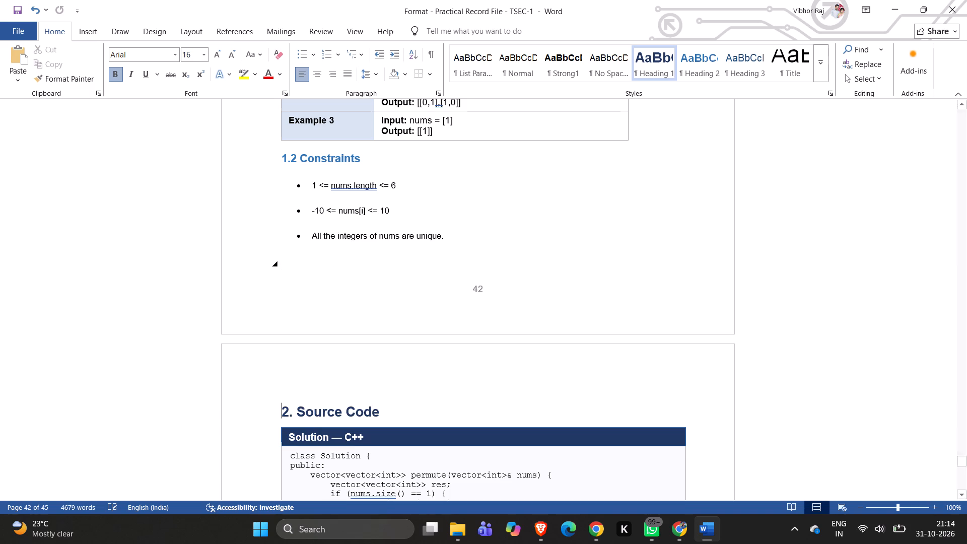
Crop the top of the Permutations acceptance screenshot to just above the promotional banner, removing the navigation bars and submitter header.
scroll(282, 261, down, 2)
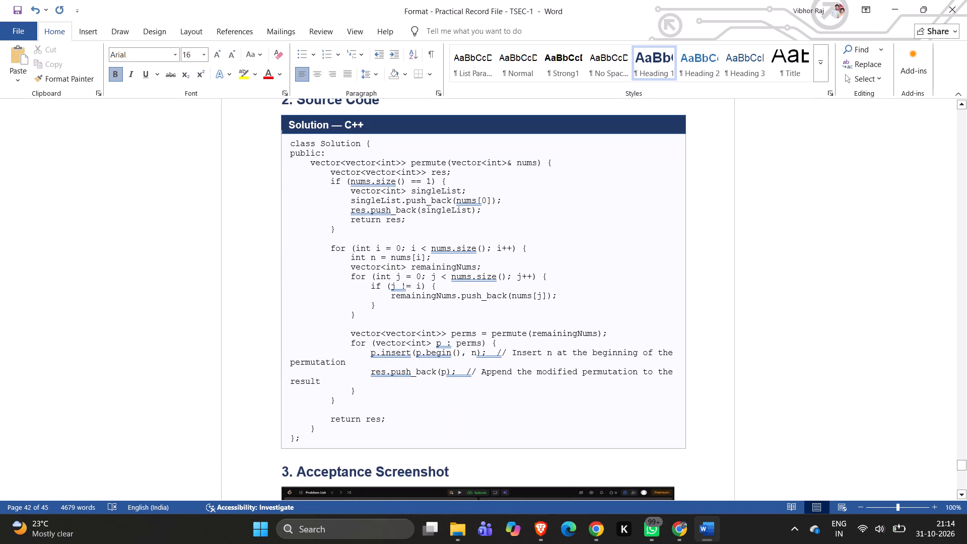
scroll(282, 261, down, 2)
click(359, 383)
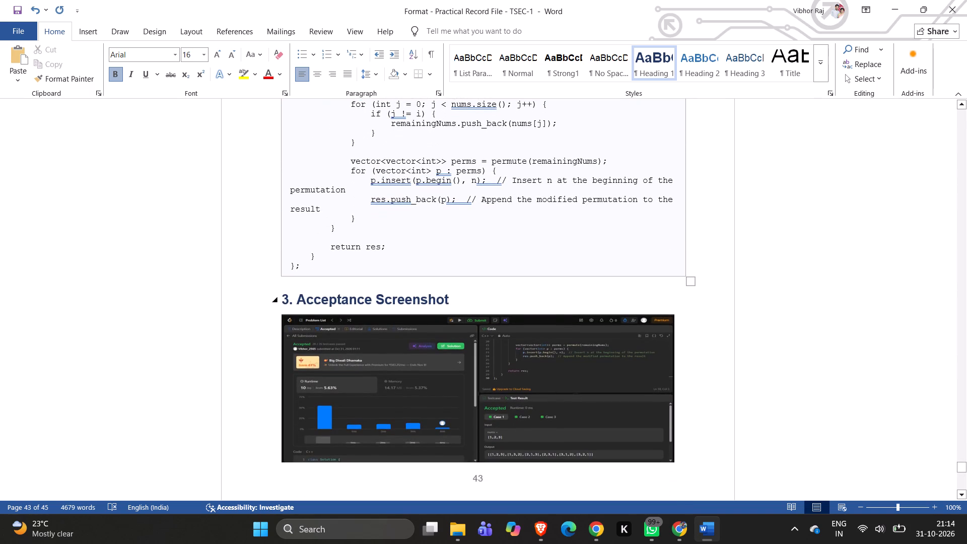
right_click(476, 336)
click(519, 361)
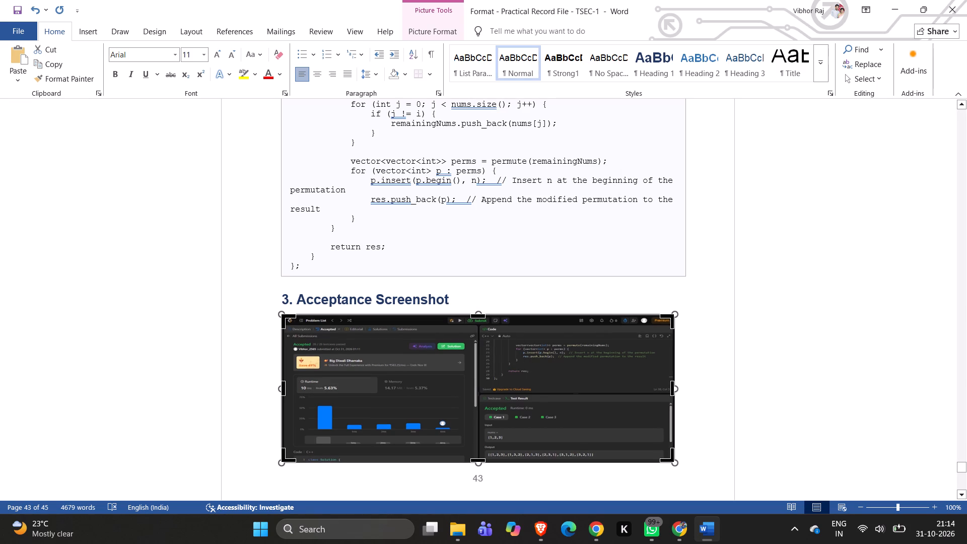
drag(479, 317, 467, 344)
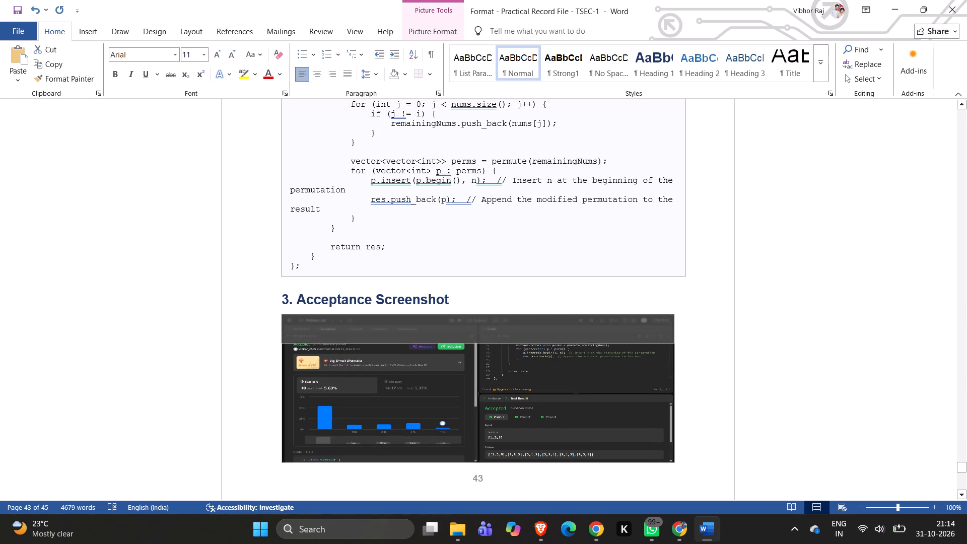
drag(467, 344, 462, 351)
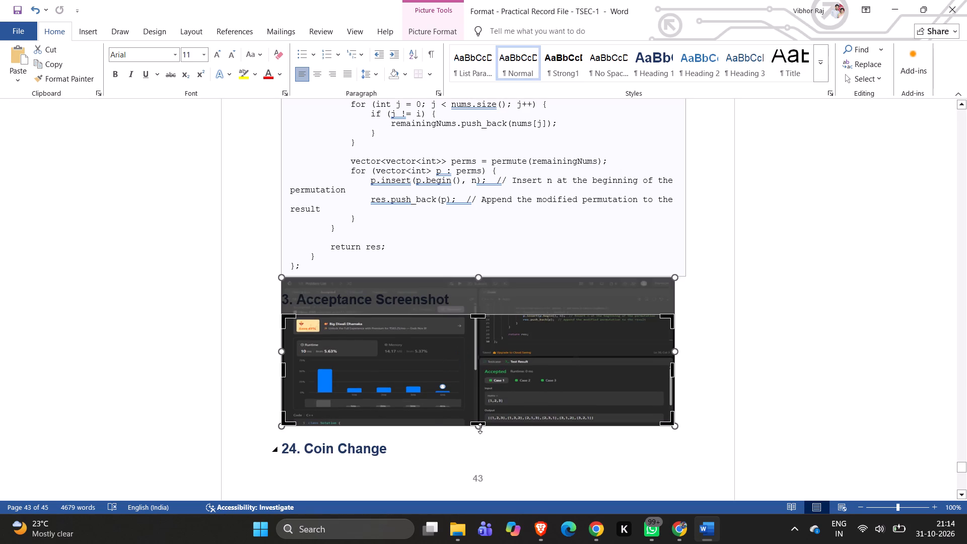
click(473, 452)
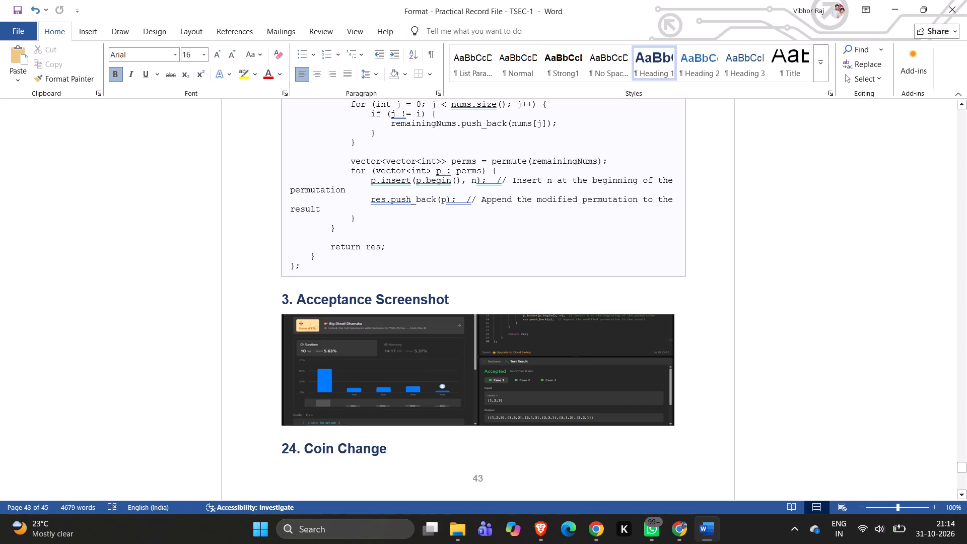
Stretch the Permutations acceptance screenshot taller from its bottom edge, pushing the "24. Coin Change" heading onto the following page.
click(477, 424)
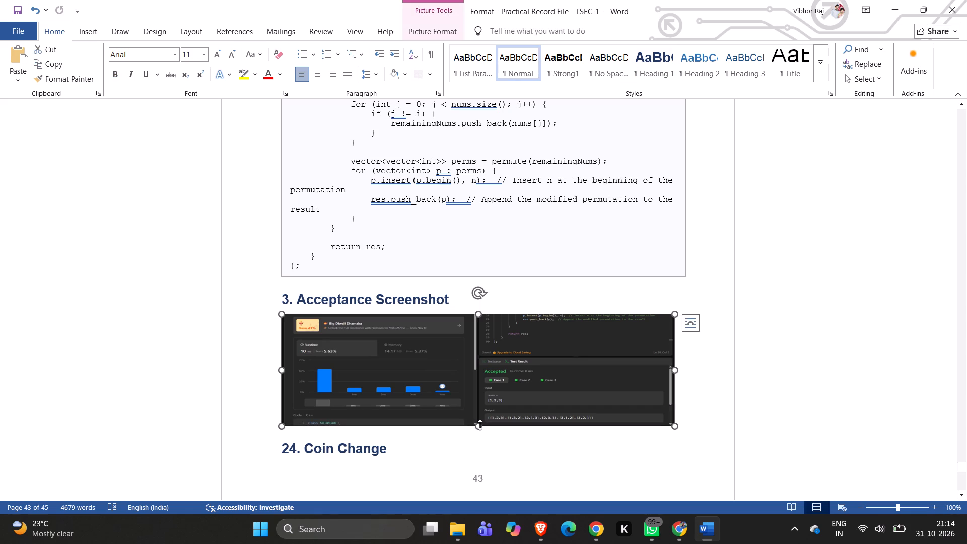
drag(480, 425, 477, 446)
Review the Coin Change section's page layout, from its heading and problem description through the source code to the acceptance screenshot.
scroll(477, 446, down, 1)
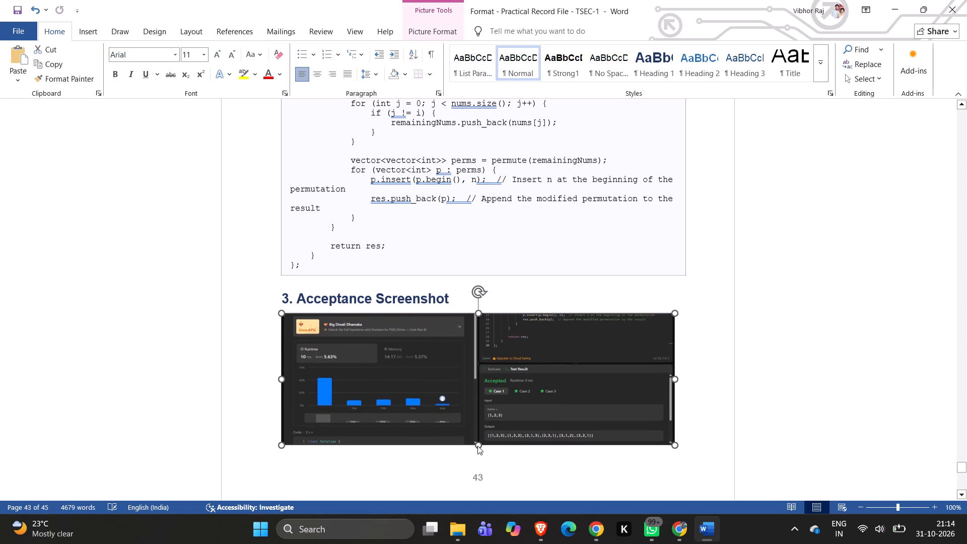
scroll(477, 446, down, 1)
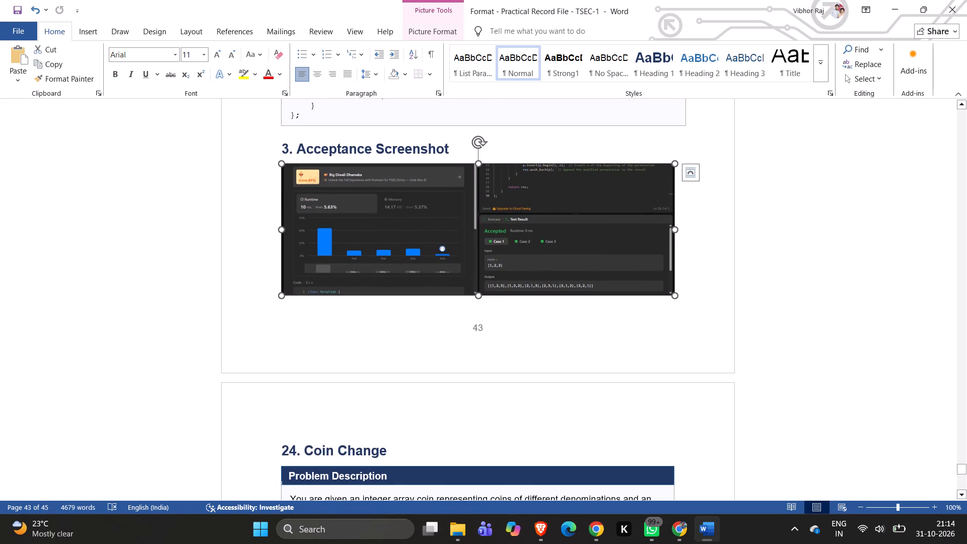
scroll(455, 435, down, 1)
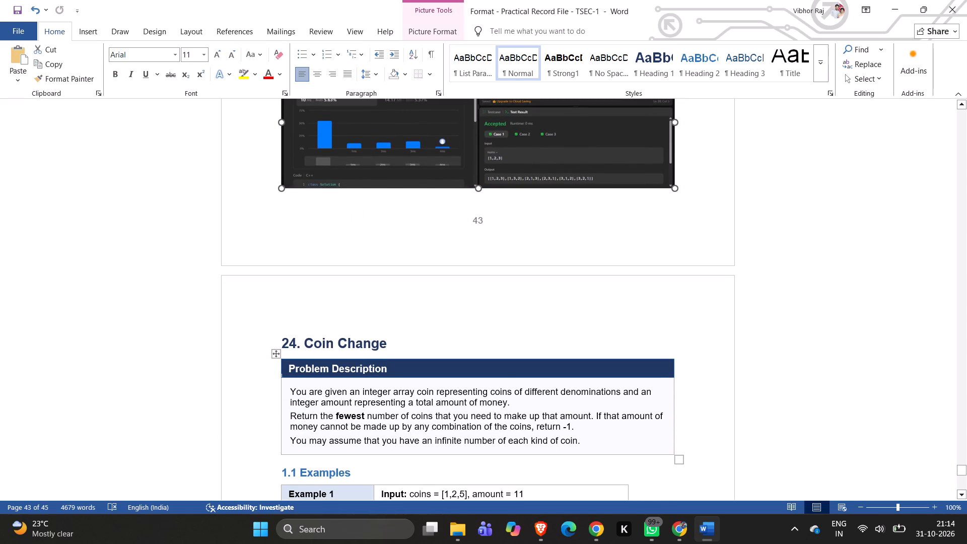
scroll(455, 435, down, 2)
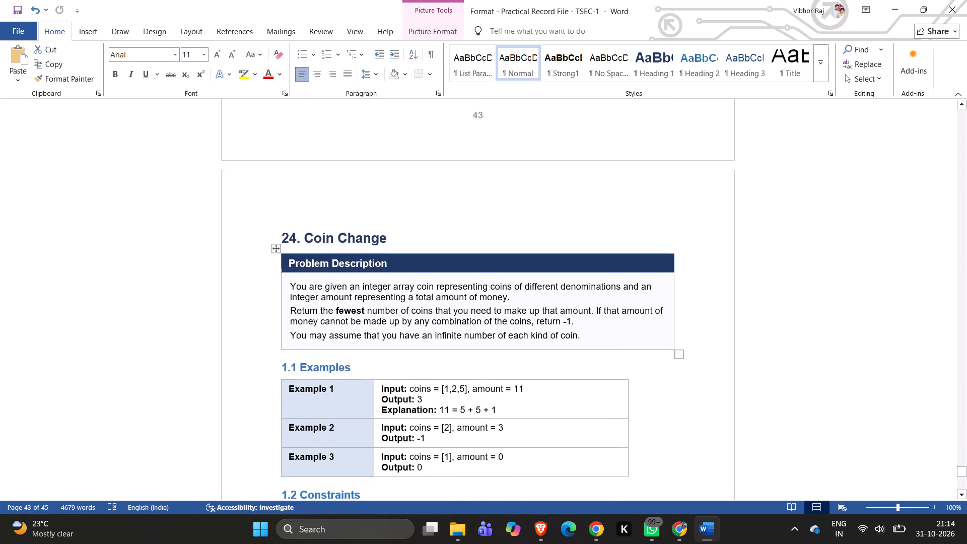
scroll(455, 435, down, 2)
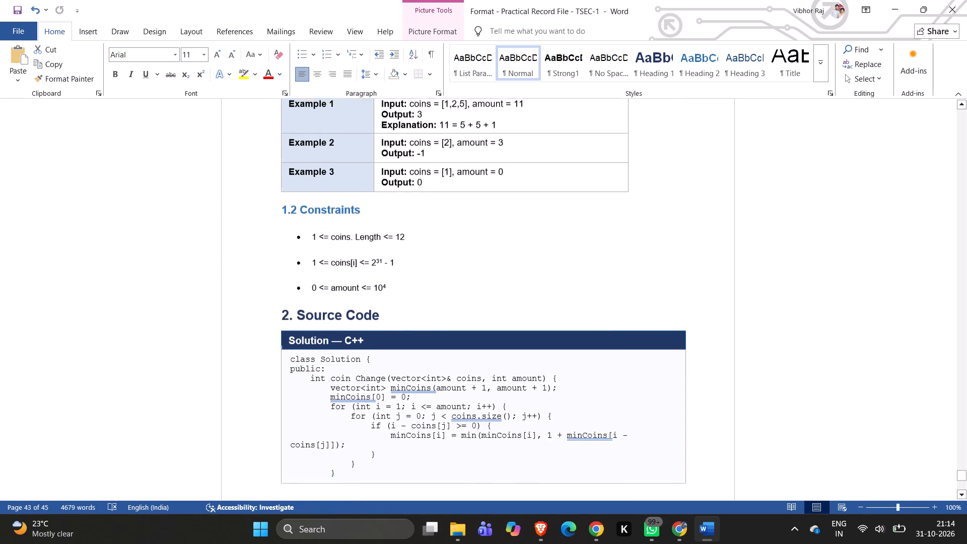
scroll(455, 435, down, 3)
scroll(455, 435, up, 1)
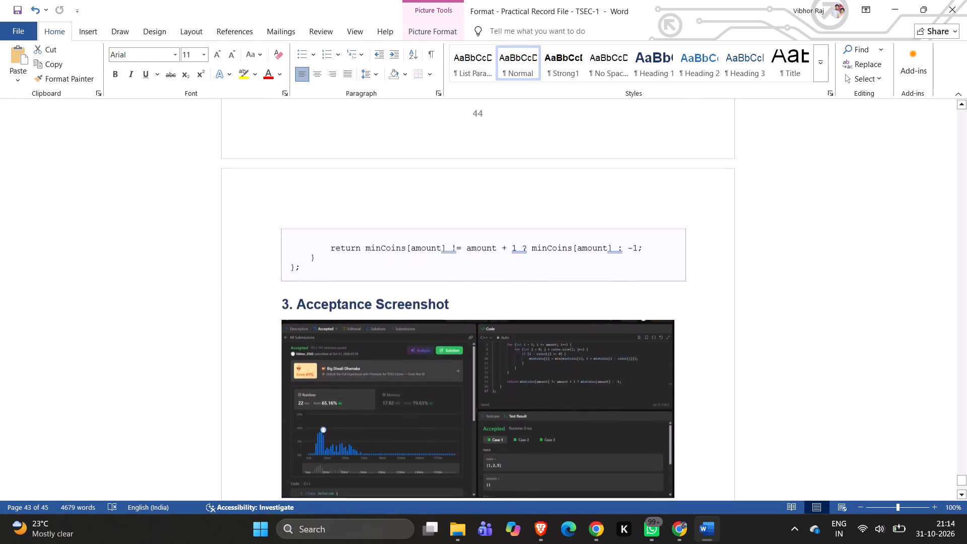
scroll(455, 435, up, 3)
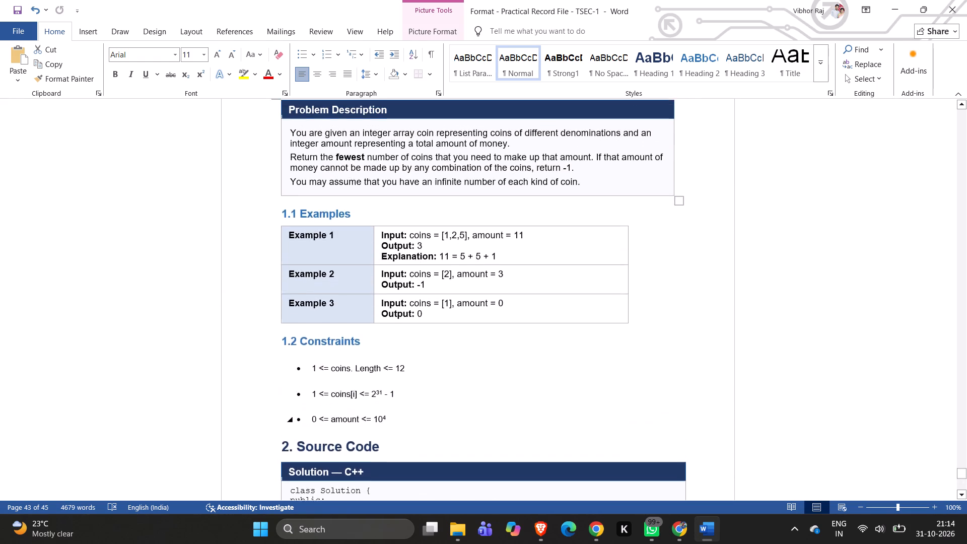
scroll(455, 435, up, 2)
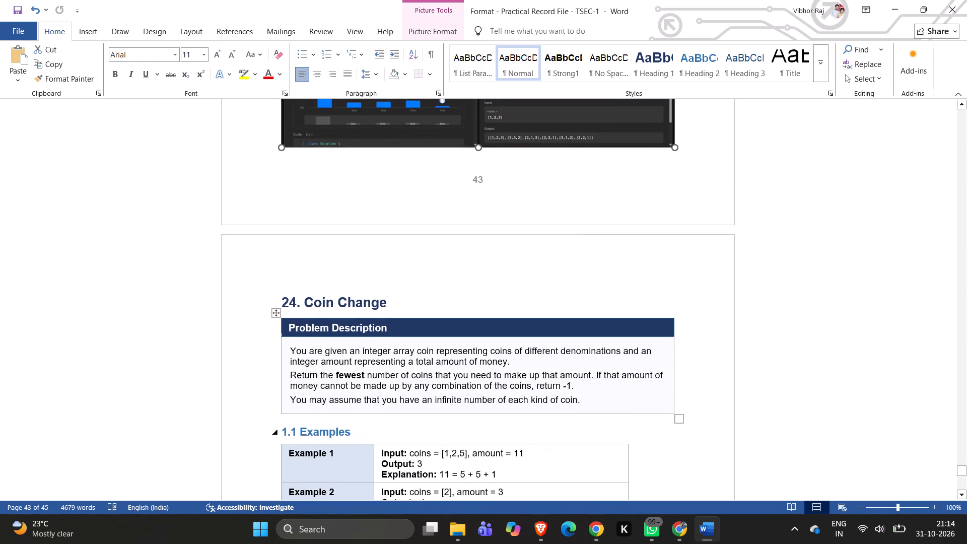
Crop the top of the Coin Change acceptance screenshot to just above the promotional banner, removing the navigation bars and submitter header.
scroll(455, 435, down, 2)
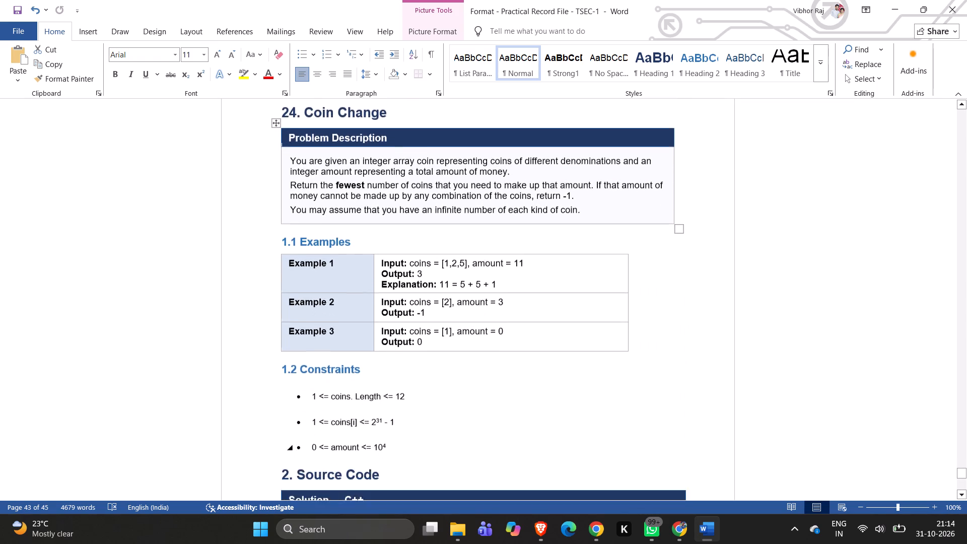
scroll(455, 435, down, 3)
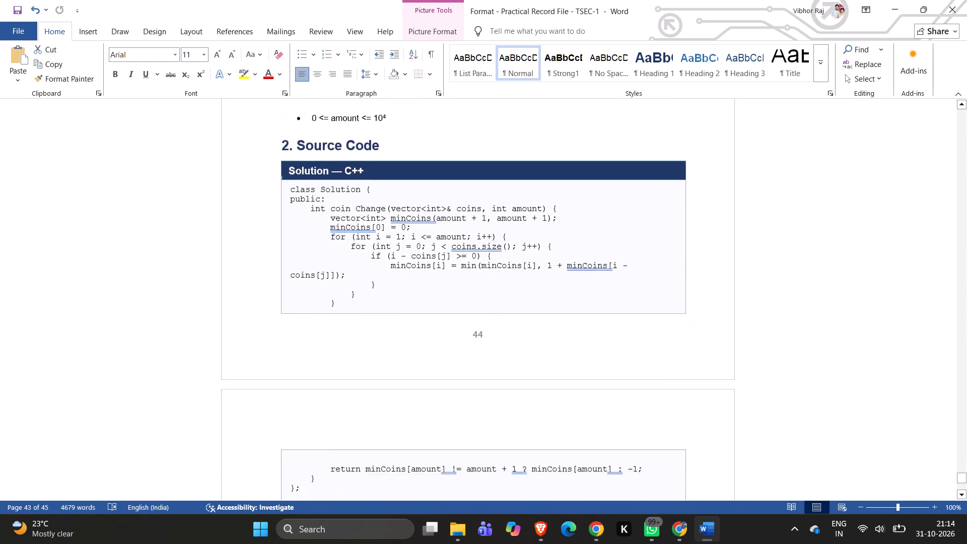
scroll(455, 435, down, 1)
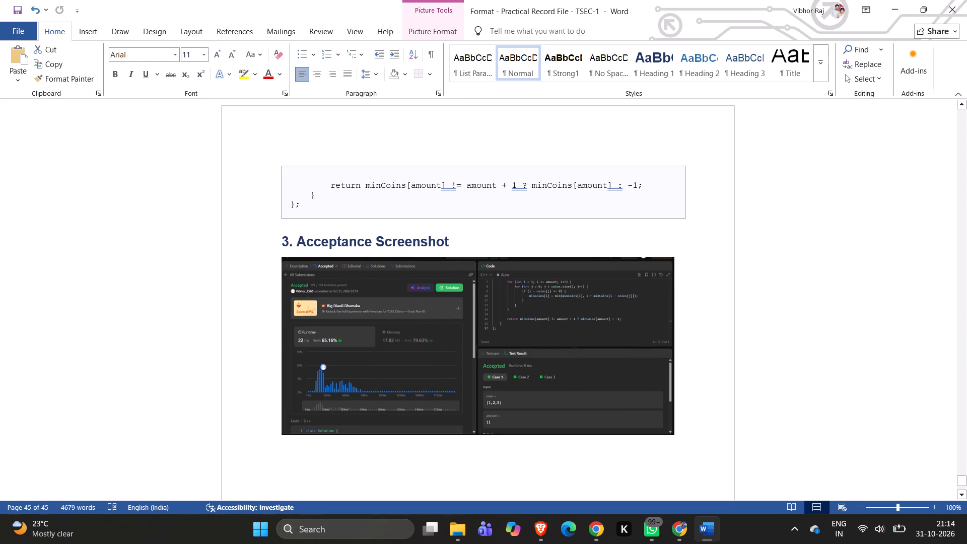
click(490, 365)
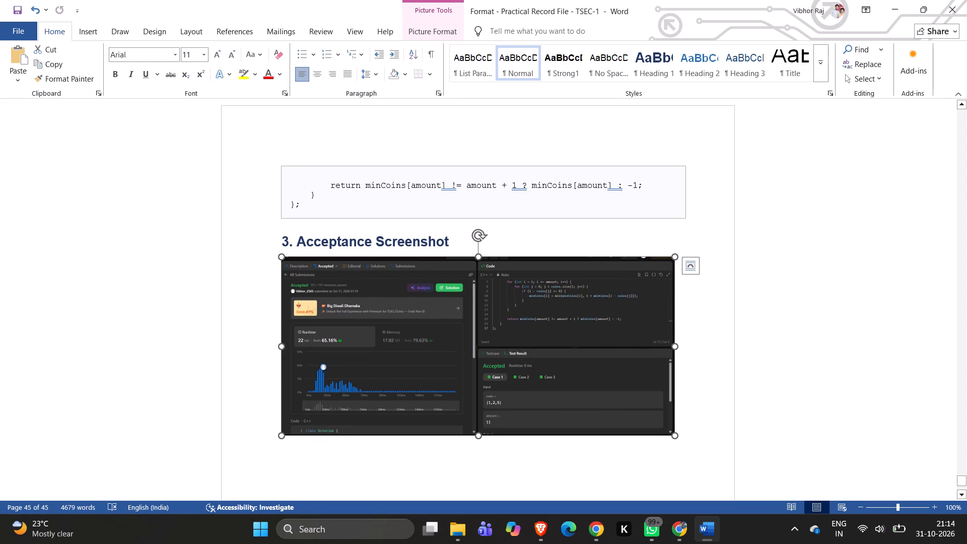
right_click(476, 299)
click(509, 325)
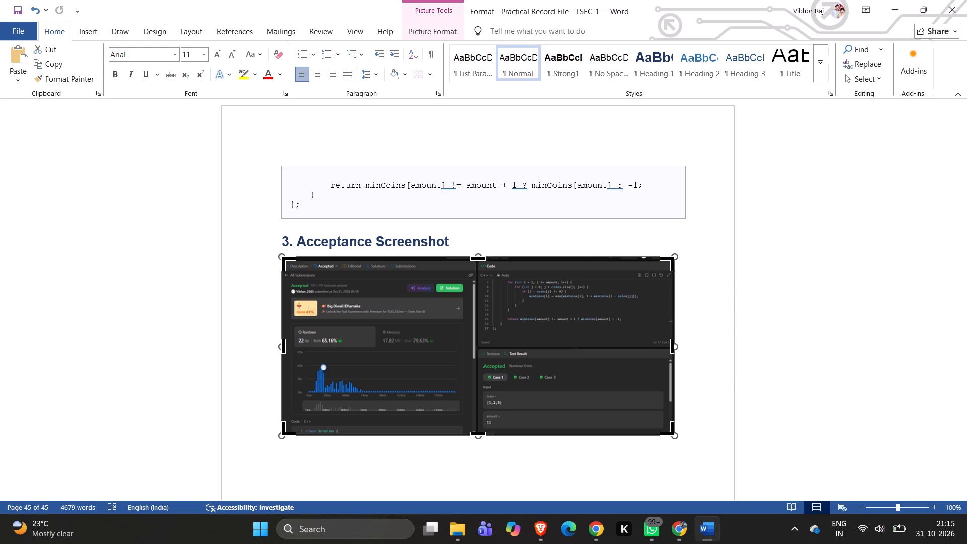
drag(478, 258, 477, 293)
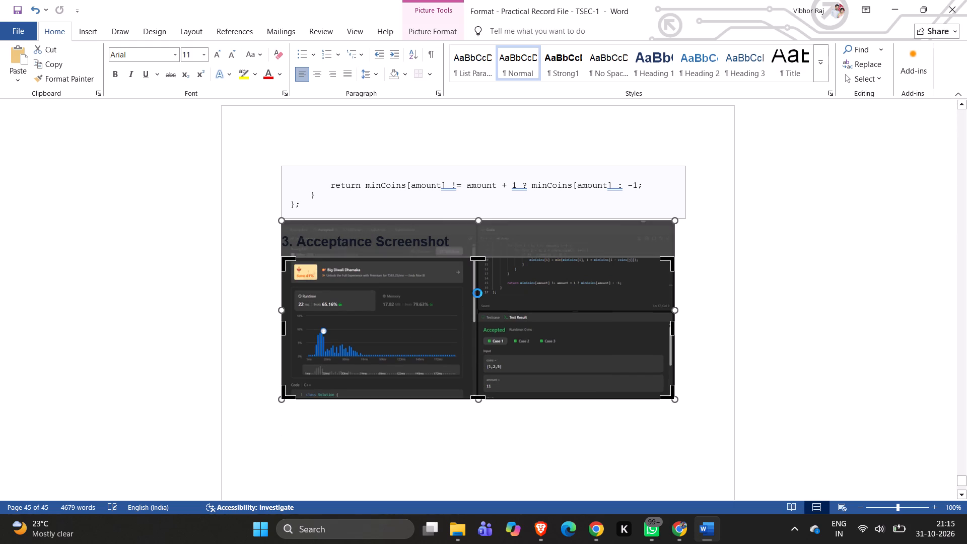
click(446, 462)
Review the whole document from its last page back up to the cover page and the start of the index.
scroll(446, 462, down, 1)
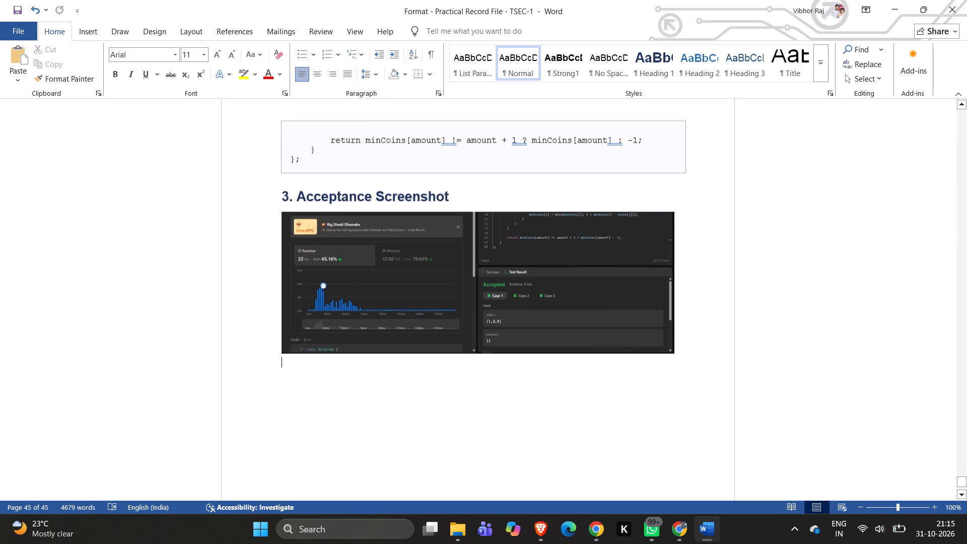
scroll(446, 462, down, 4)
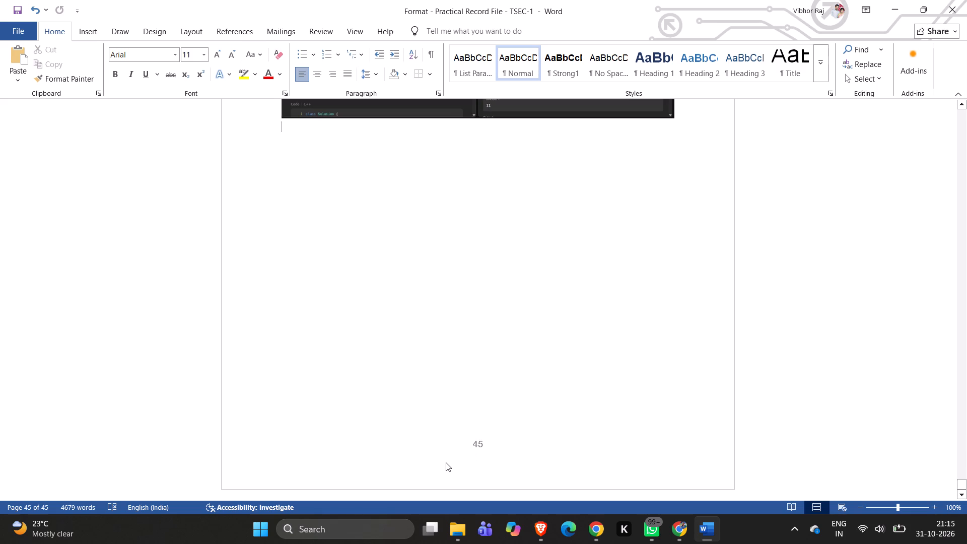
scroll(446, 462, down, 1)
scroll(446, 462, up, 8)
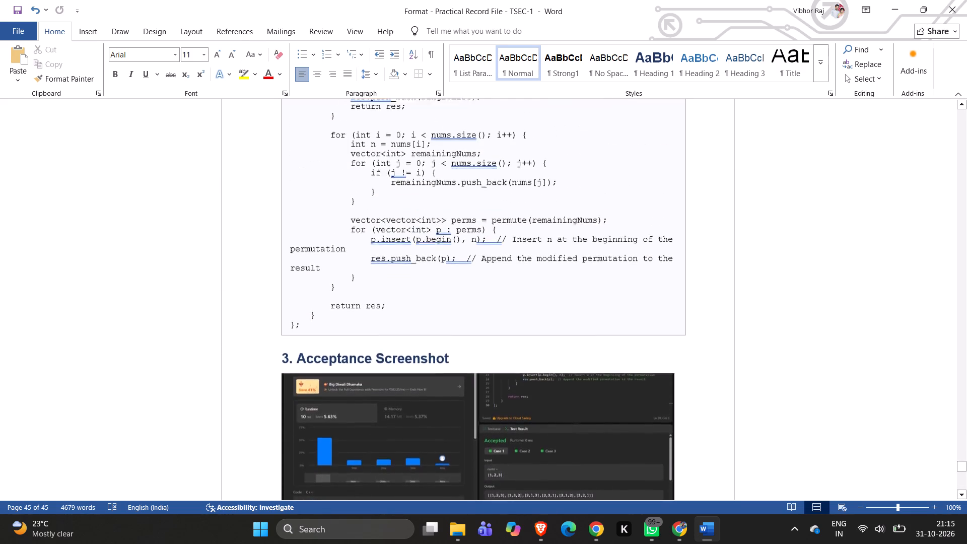
scroll(446, 462, up, 8)
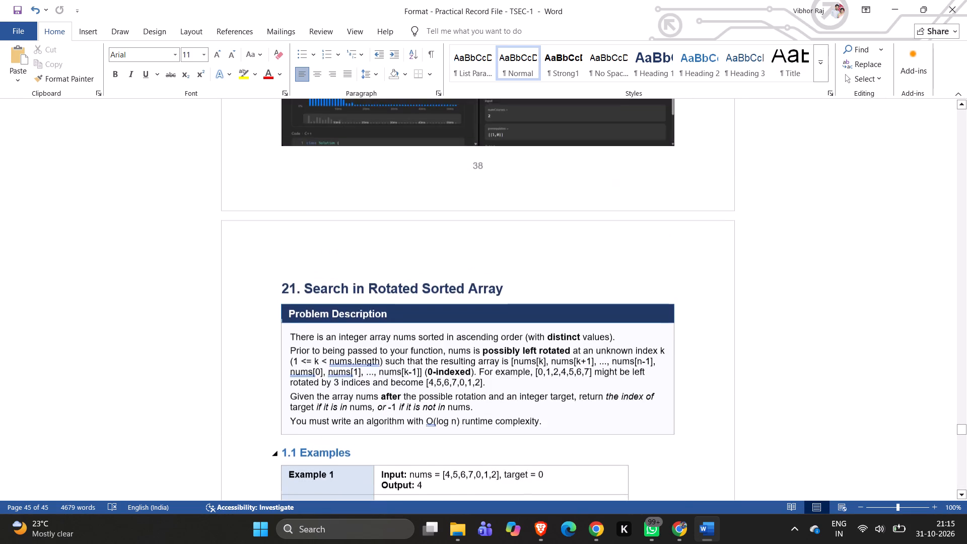
scroll(446, 462, up, 4)
scroll(446, 462, up, 20)
scroll(446, 462, up, 20)
scroll(446, 462, up, 15)
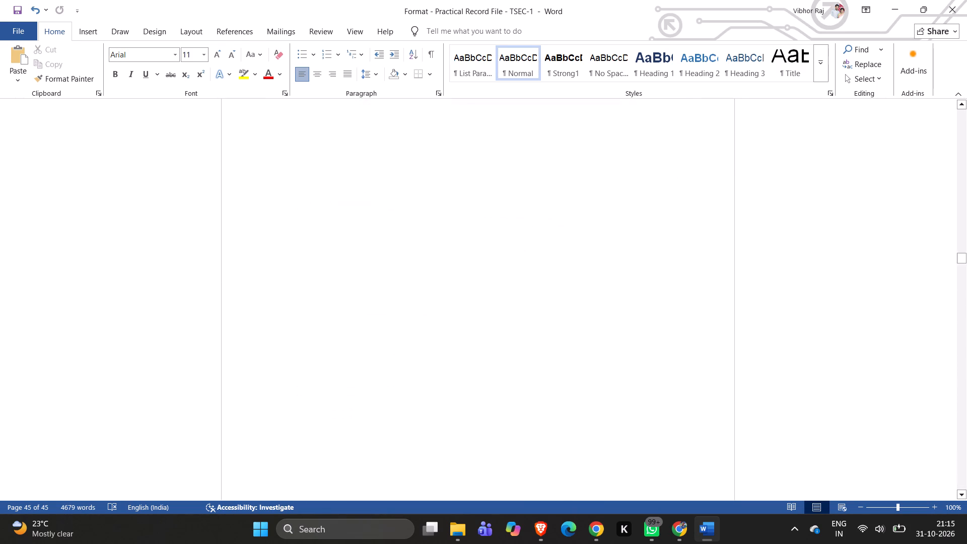
scroll(446, 462, up, 20)
scroll(446, 462, up, 20)
scroll(446, 462, up, 6)
scroll(446, 462, down, 1)
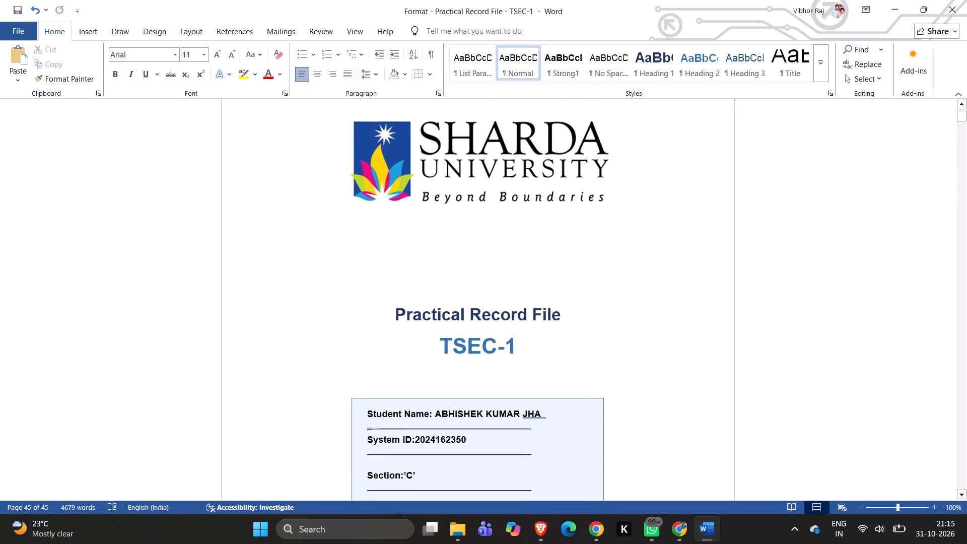
scroll(446, 462, down, 3)
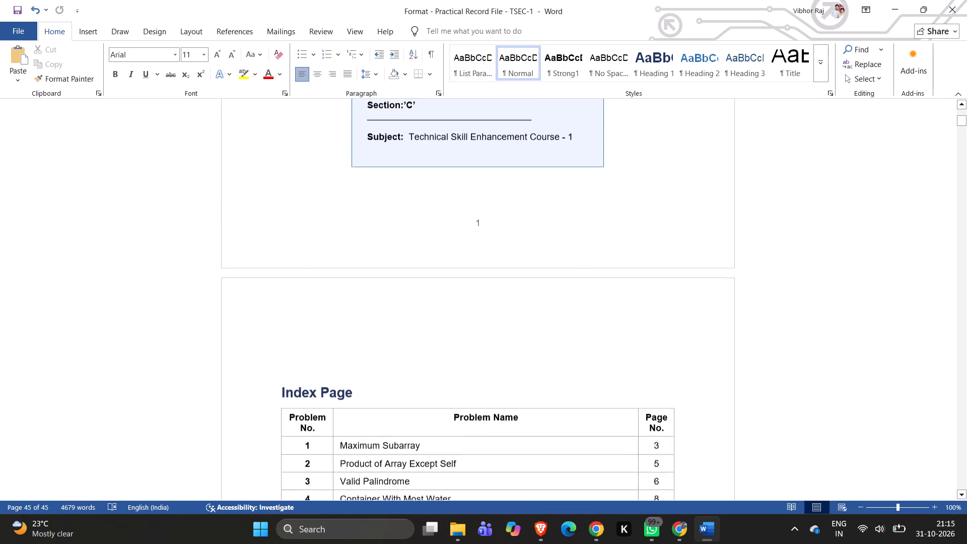
scroll(446, 462, down, 1)
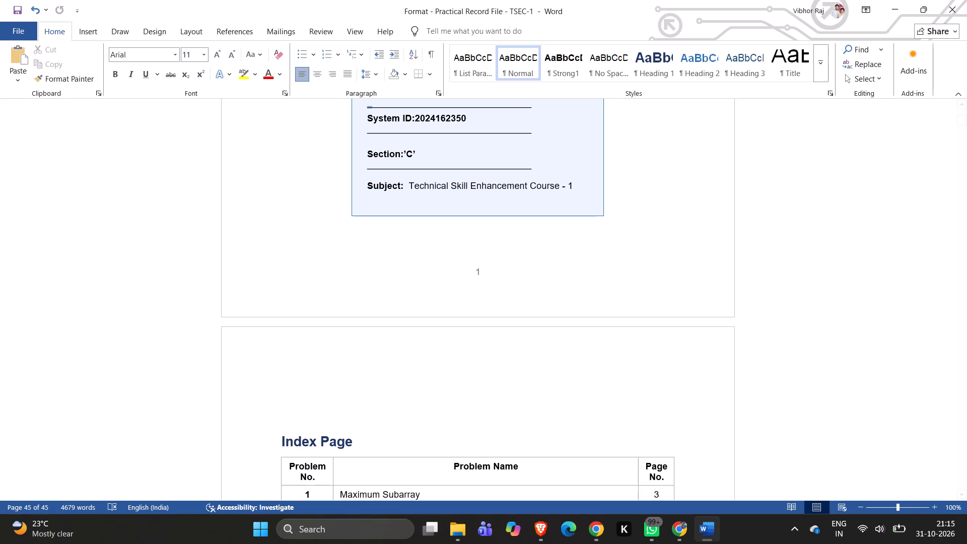
Clear the proofing flag at the end of the student name on the cover page.
scroll(446, 462, up, 1)
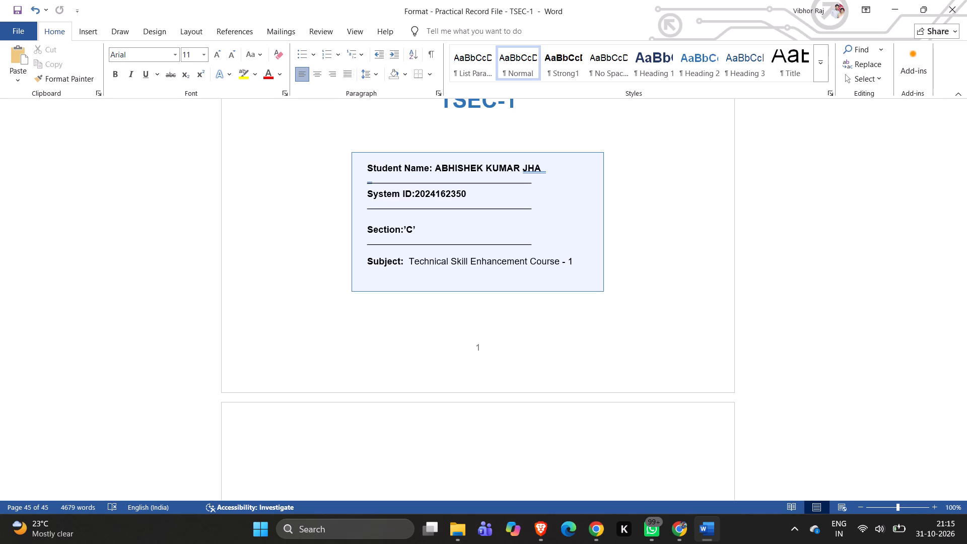
click(541, 171)
right_click(541, 171)
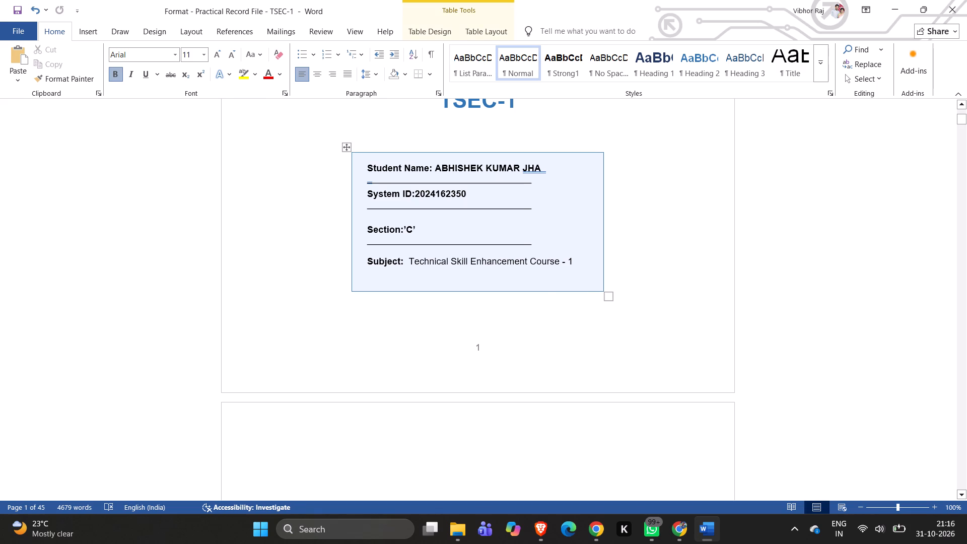
click(508, 196)
Start saving a copy of the document in the Documents folder with PDF as the file type.
scroll(511, 320, down, 2)
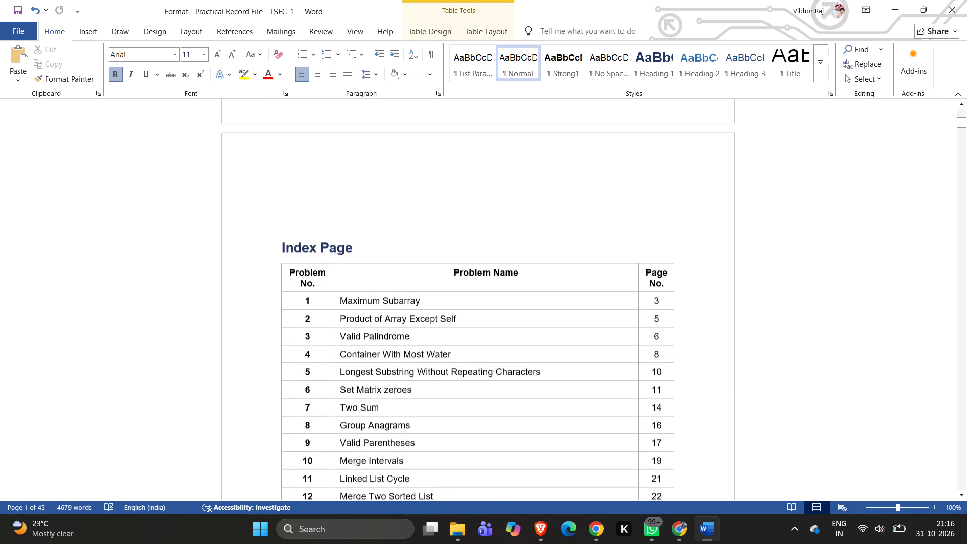
scroll(511, 320, down, 2)
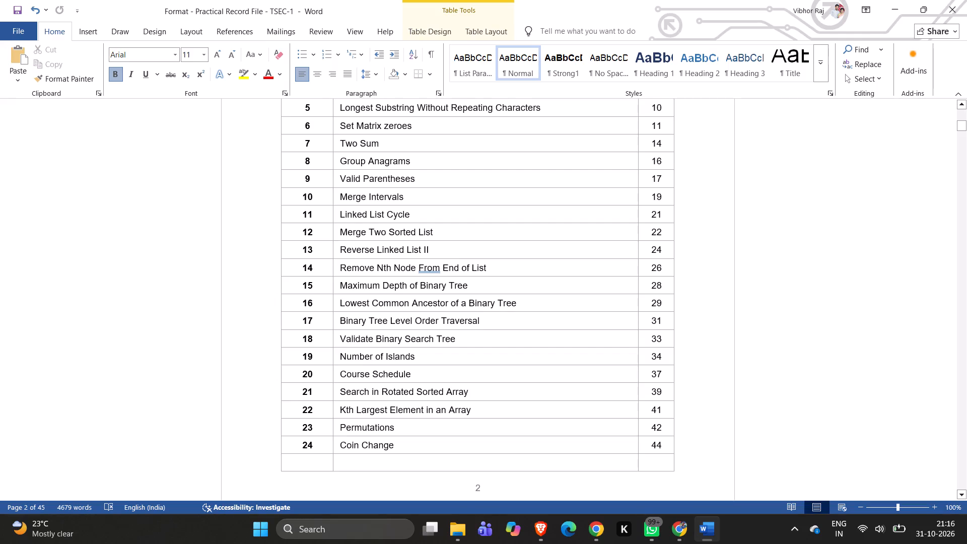
click(16, 30)
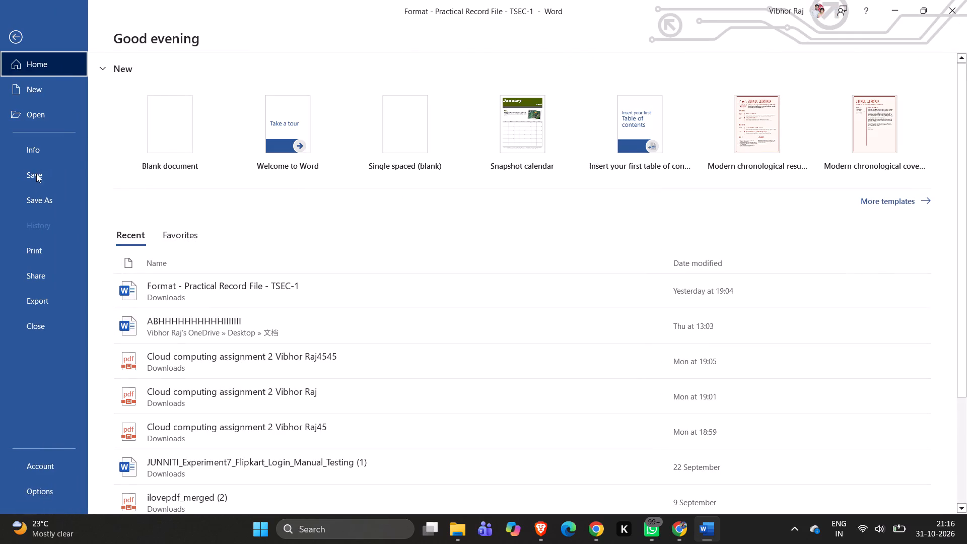
click(36, 200)
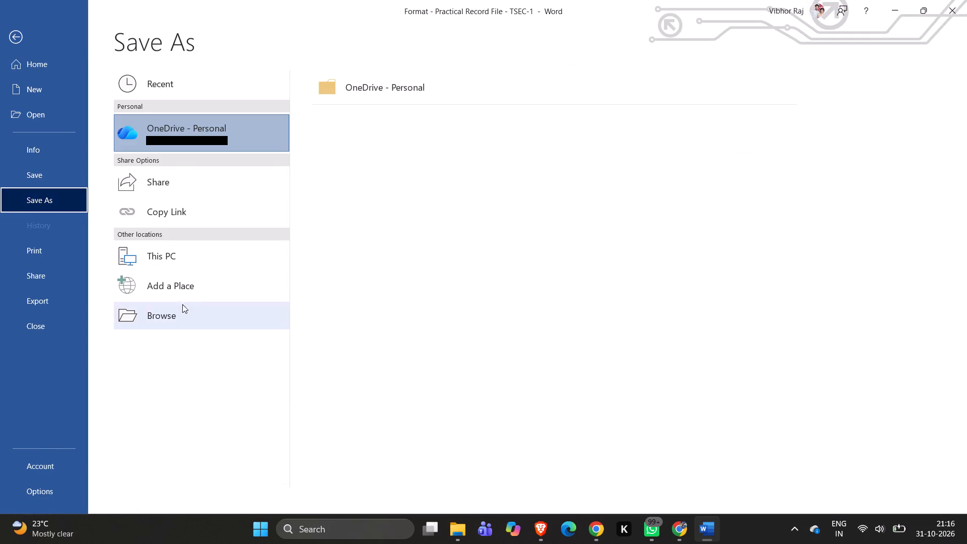
click(178, 308)
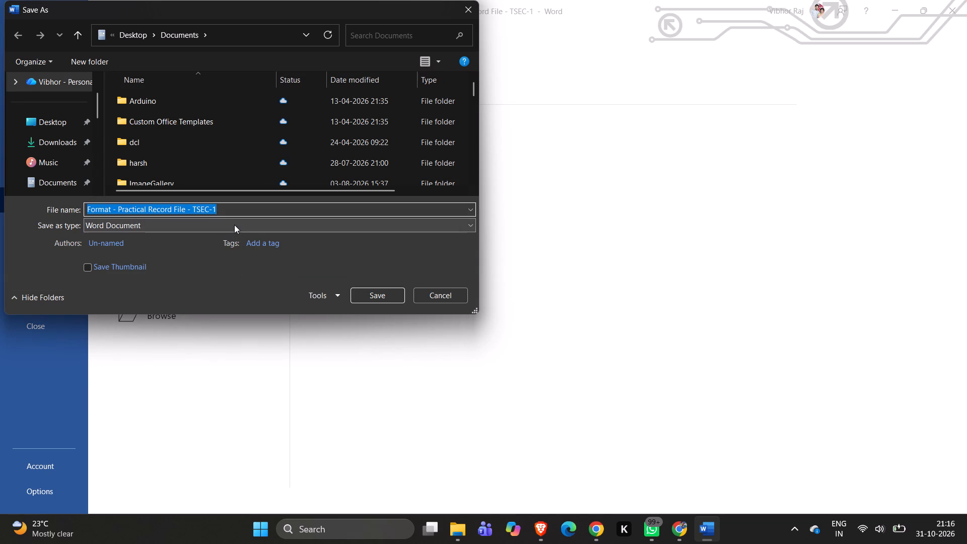
click(234, 225)
click(178, 299)
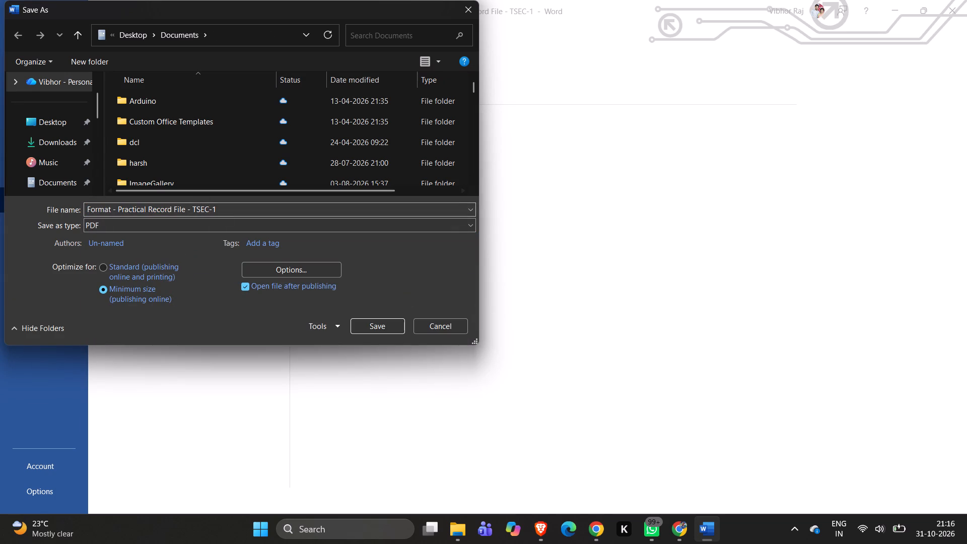
Replace "Format" with "ABHI" in the file name, giving "ABHI - Practical Record File - TSEC-1", and save the PDF.
click(111, 210)
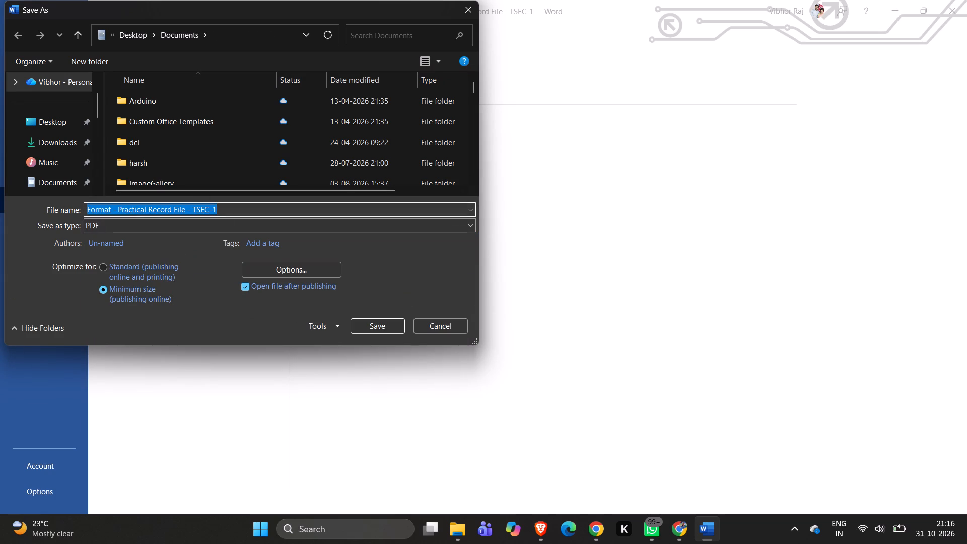
click(111, 210)
key(BackSpace)
key(BackSpace)
key(BackSpace)
key(BackSpace)
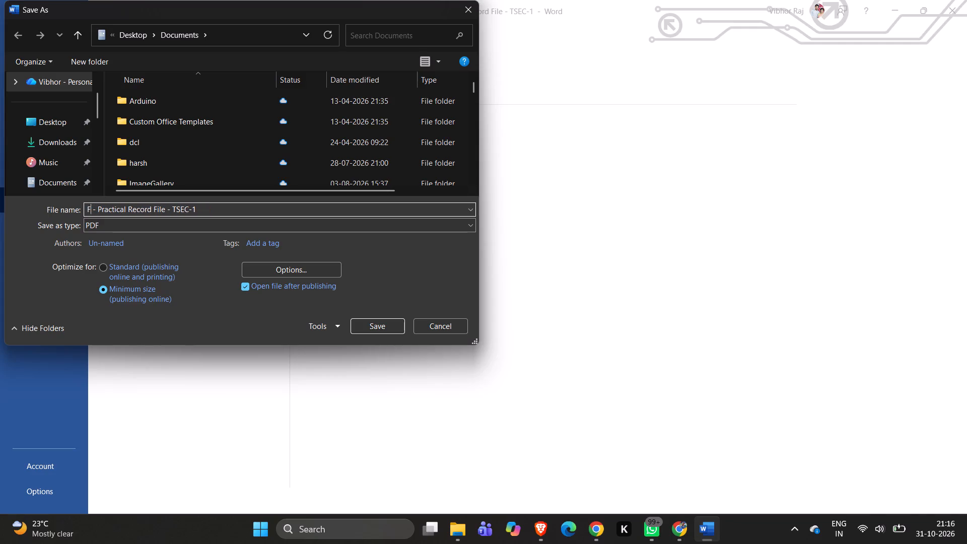
key(BackSpace)
key(BackSpace)
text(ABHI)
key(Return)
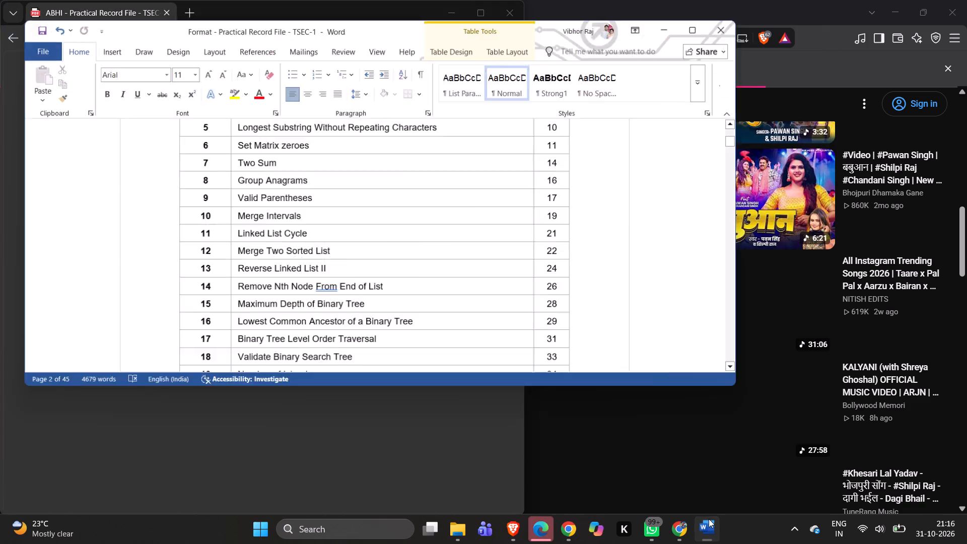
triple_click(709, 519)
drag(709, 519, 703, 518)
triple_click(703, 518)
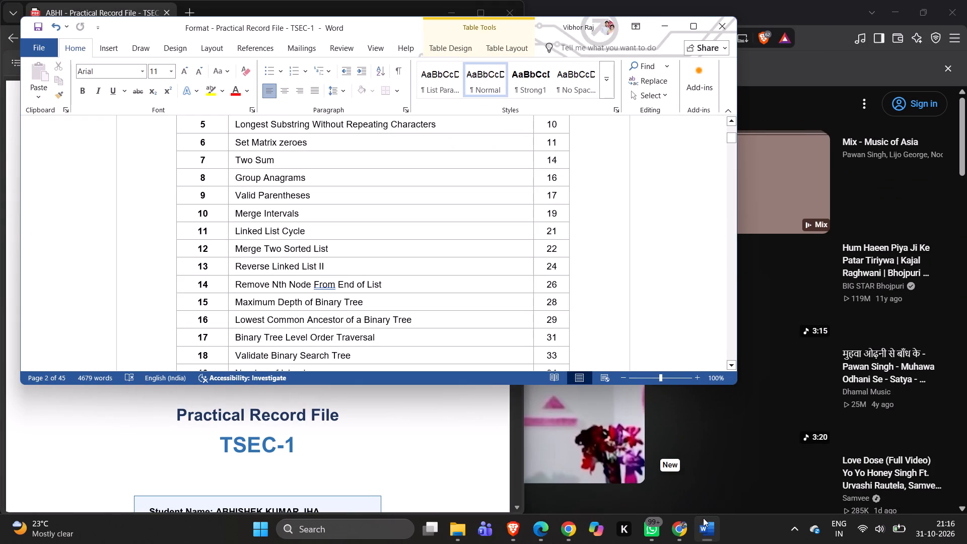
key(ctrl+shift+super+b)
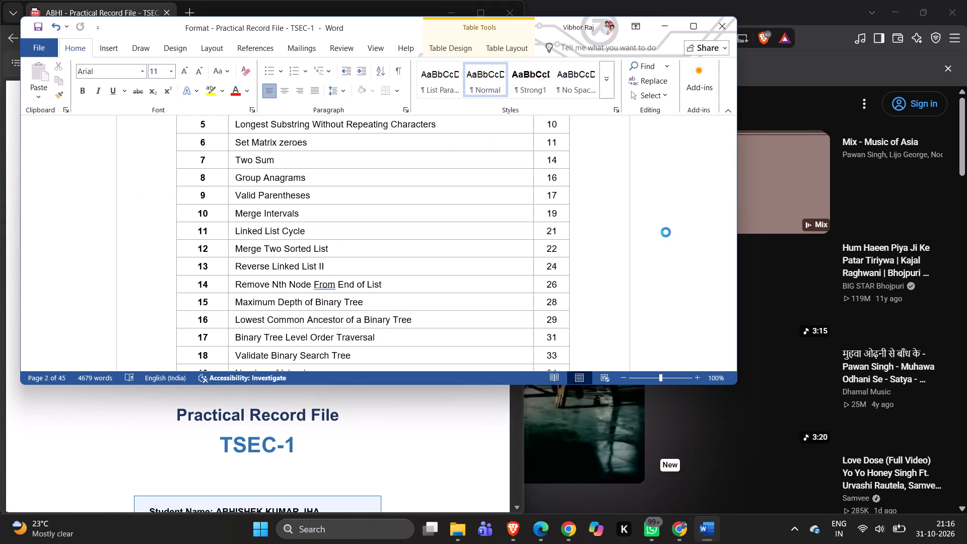
Maximize the Word document and replace the last six digits of the System ID on the cover page with the second student's digits.
click(697, 26)
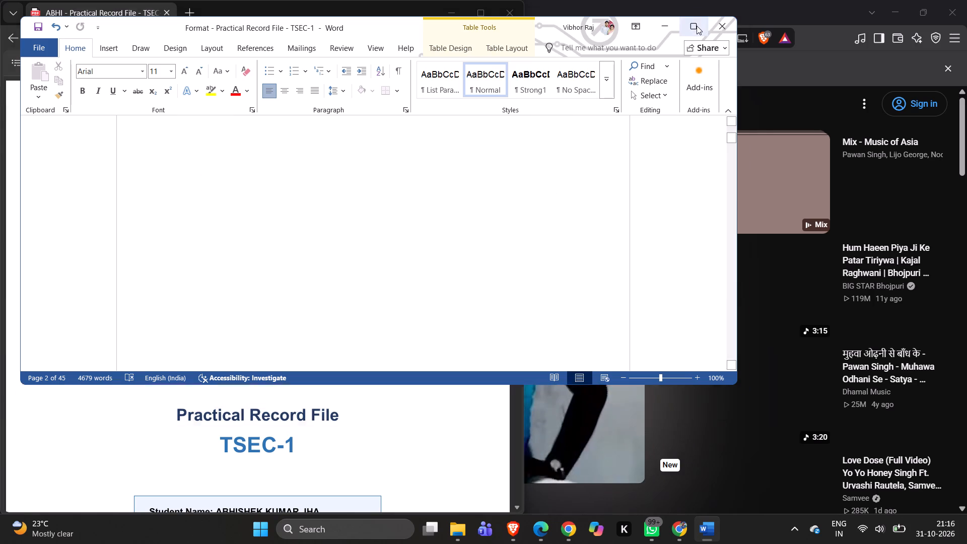
scroll(625, 248, up, 5)
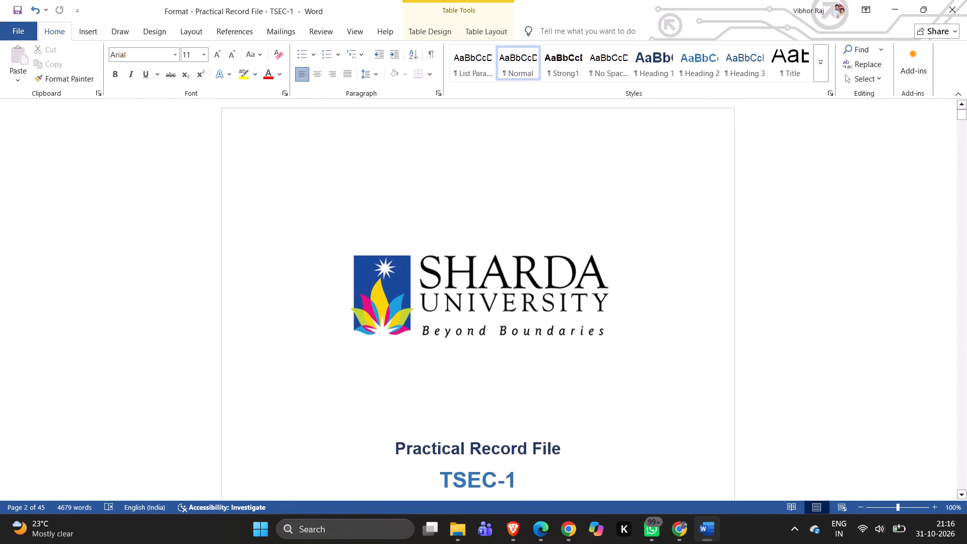
scroll(625, 248, down, 2)
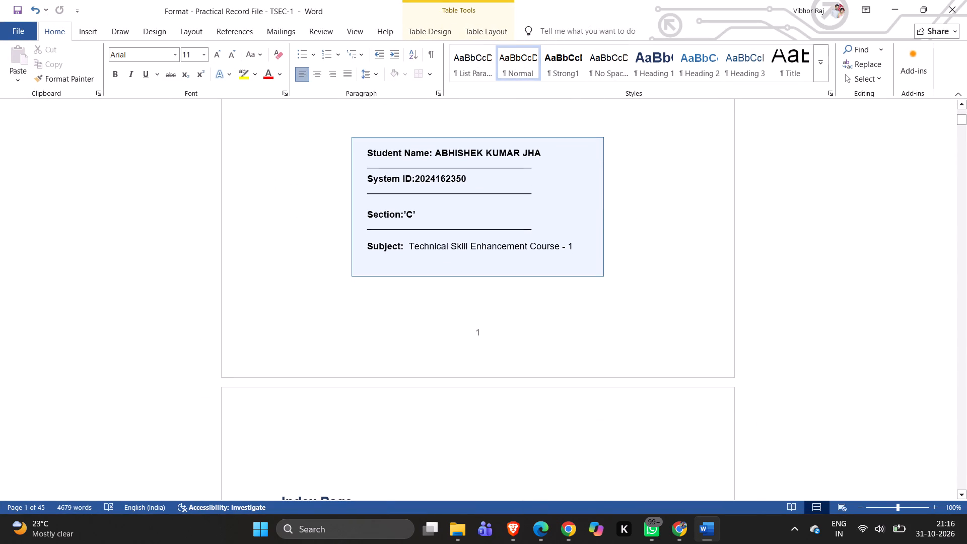
click(475, 172)
key(BackSpace)
key(BackSpace)
key(BackSpace)
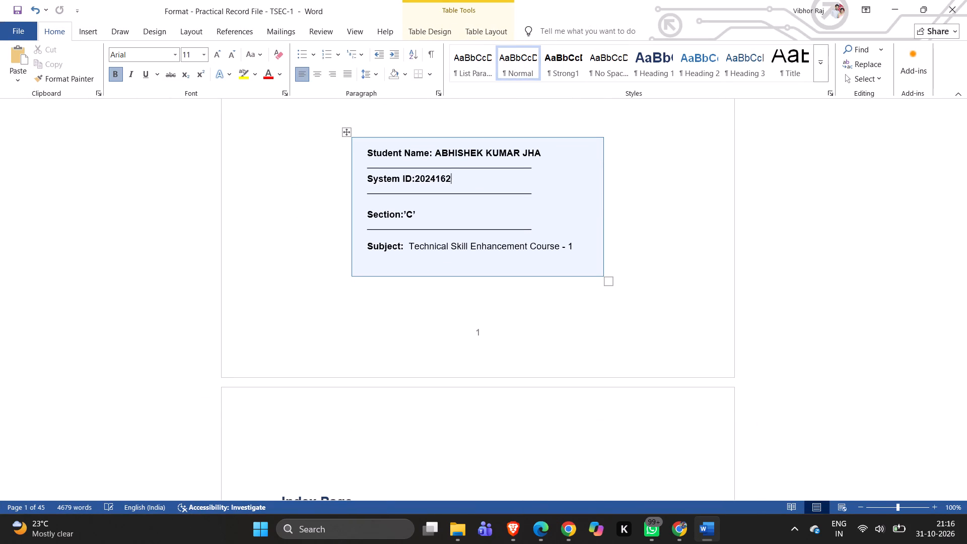
key(BackSpace)
key(BackSpace)
key(BackSpace)
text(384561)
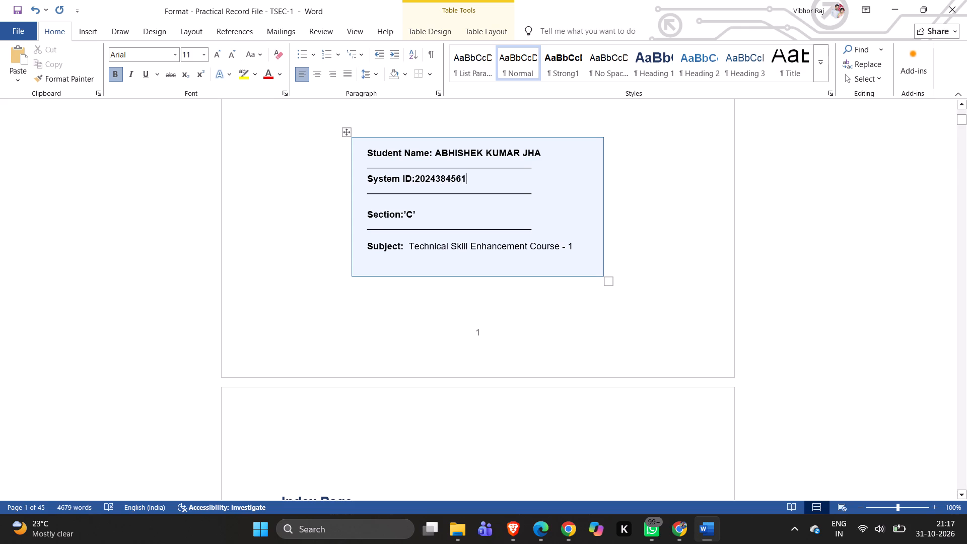
Replace the name in the Student Name field on the cover page with the second student's name in capitals.
click(541, 151)
key(BackSpace)
key(BackSpace)
key(BackSpace)
key(BackSpace)
key(BackSpace)
key(BackSpace)
key(BackSpace)
key(BackSpace)
key(BackSpace)
key(BackSpace)
key(BackSpace)
key(BackSpace)
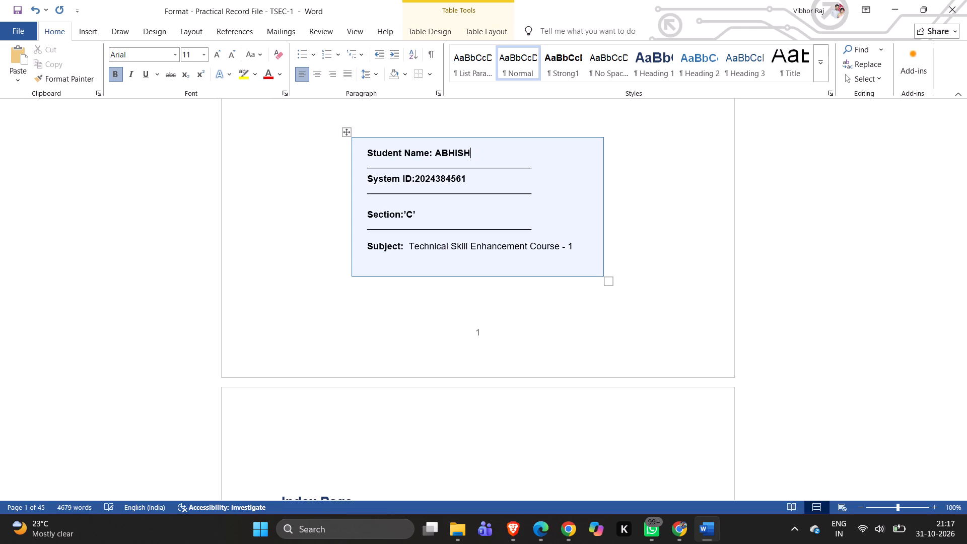
key(BackSpace)
key(BackSpace)
key(BackSpace)
key(BackSpace)
key(BackSpace)
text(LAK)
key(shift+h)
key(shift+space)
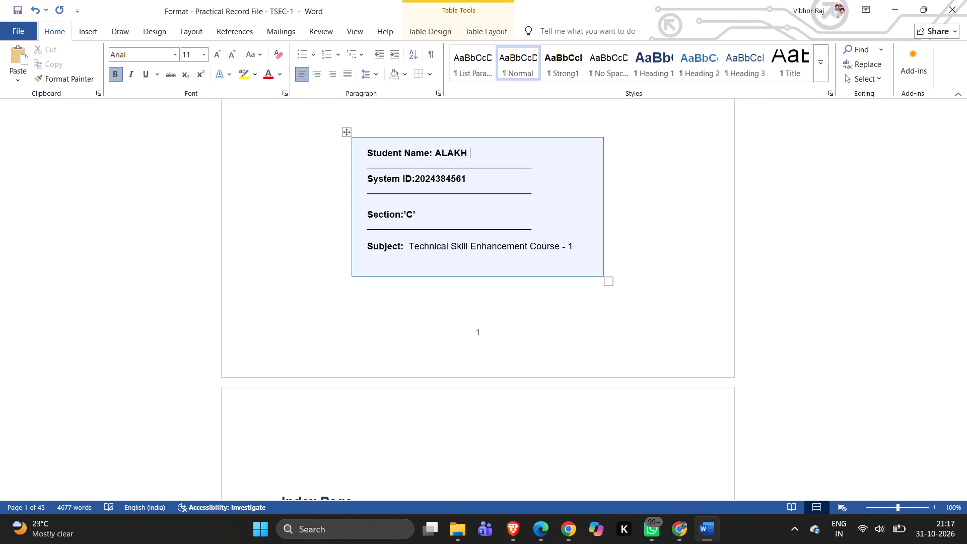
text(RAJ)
Start saving a copy of the document in the Documents folder with PDF as the file type.
click(17, 30)
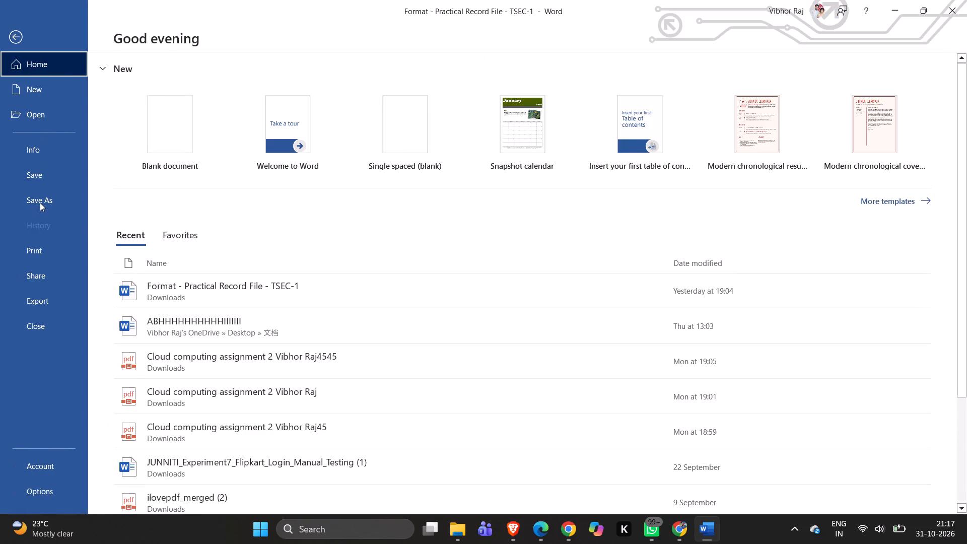
click(40, 202)
click(136, 315)
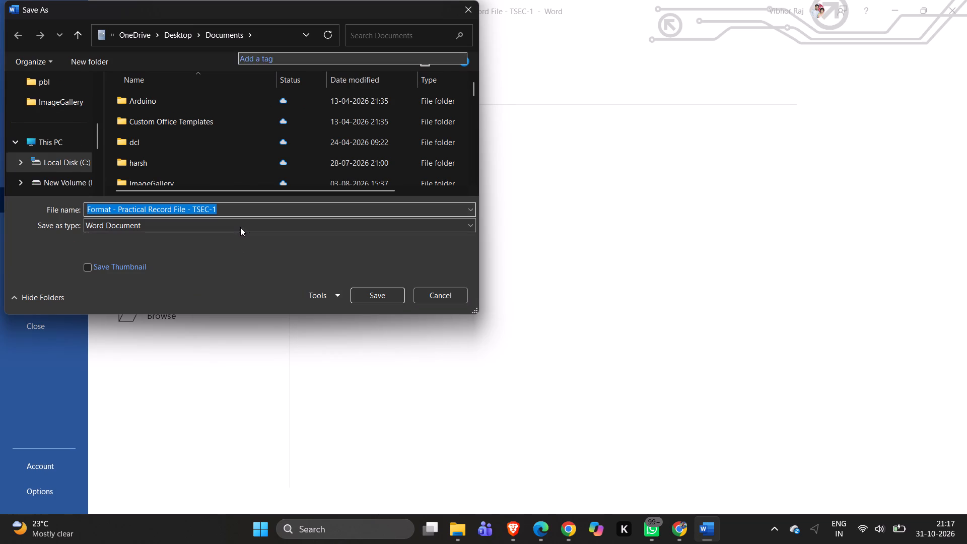
click(241, 226)
click(173, 297)
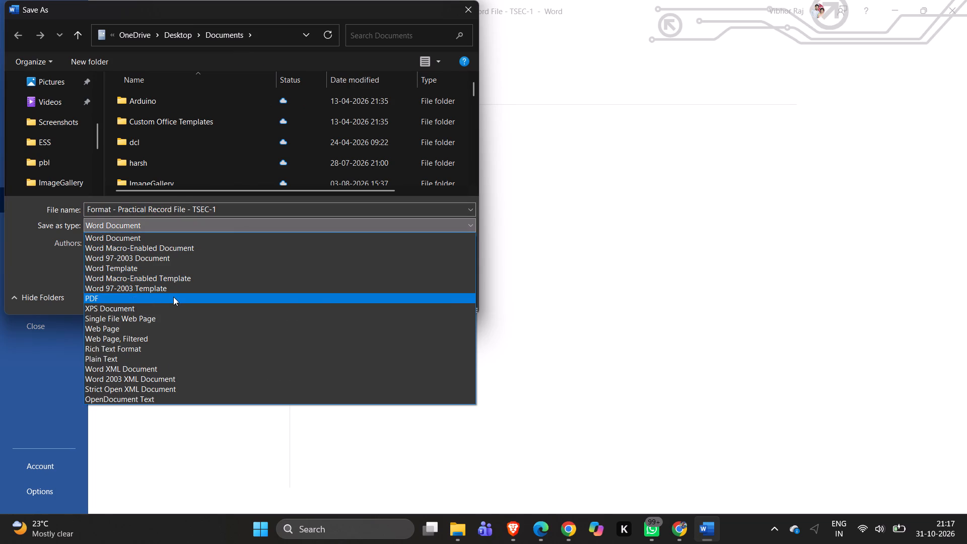
Replace "Format" in the file name with the second student's name in capitals, keeping "- Practical Record File - TSEC-1", and save the PDF.
click(111, 210)
click(111, 210)
key(BackSpace)
key(BackSpace)
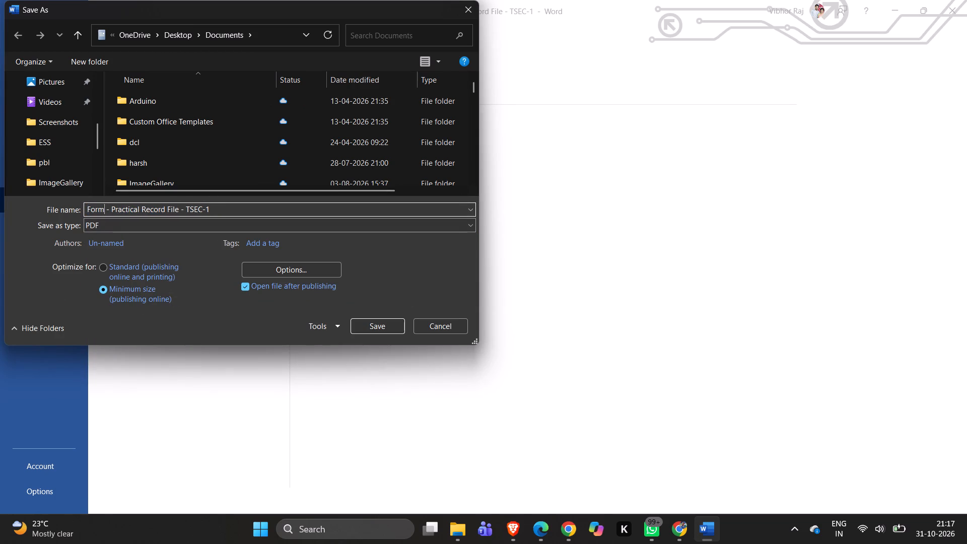
key(BackSpace)
key(BackSpace)
key(BackSpace)
key(BackSpace)
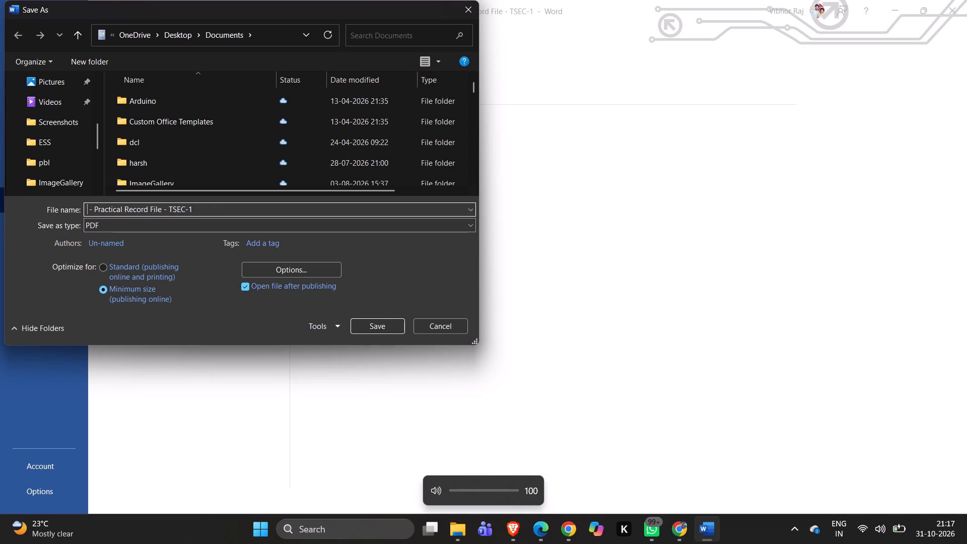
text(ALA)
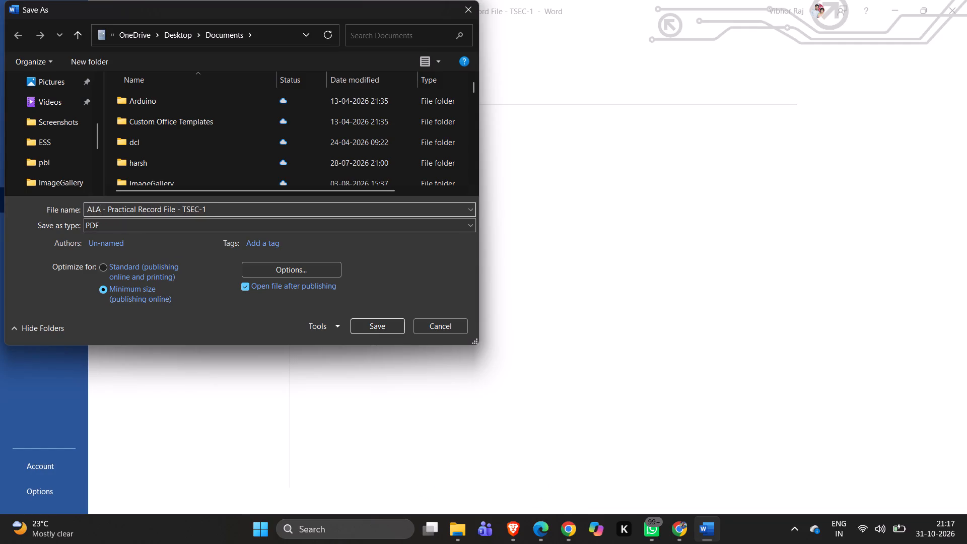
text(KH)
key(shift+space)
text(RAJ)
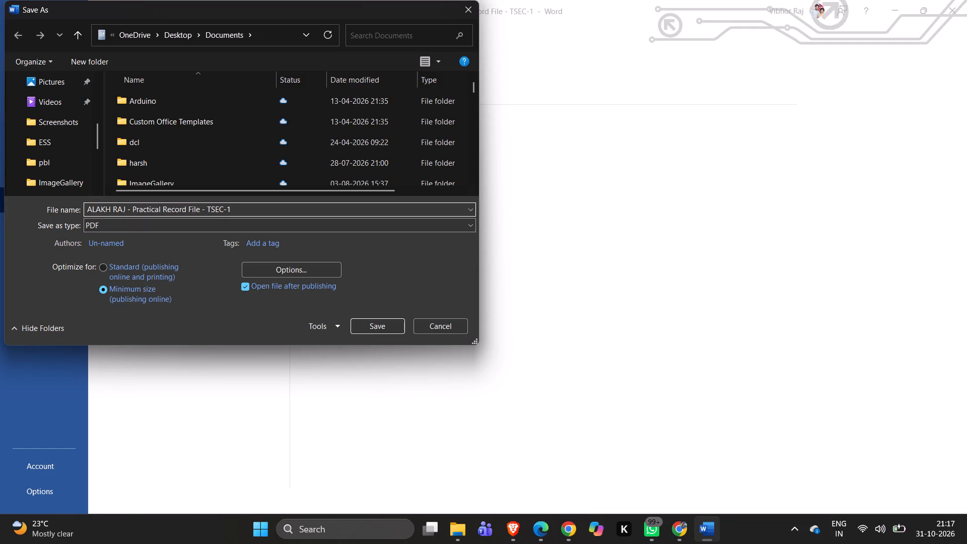
click(381, 325)
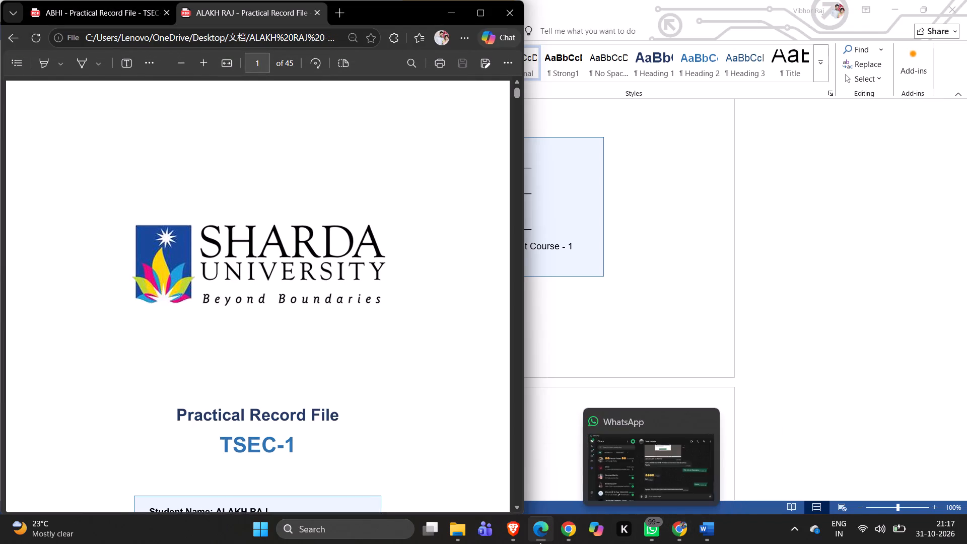
In File Explorer, look through the Downloads folder for the newly saved practical record PDFs, refreshing the listing.
click(466, 531)
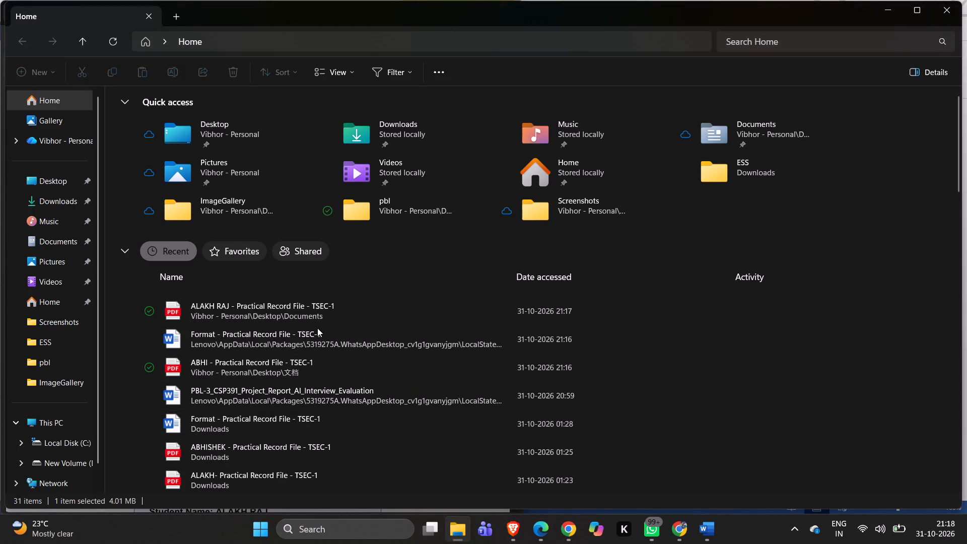
click(62, 205)
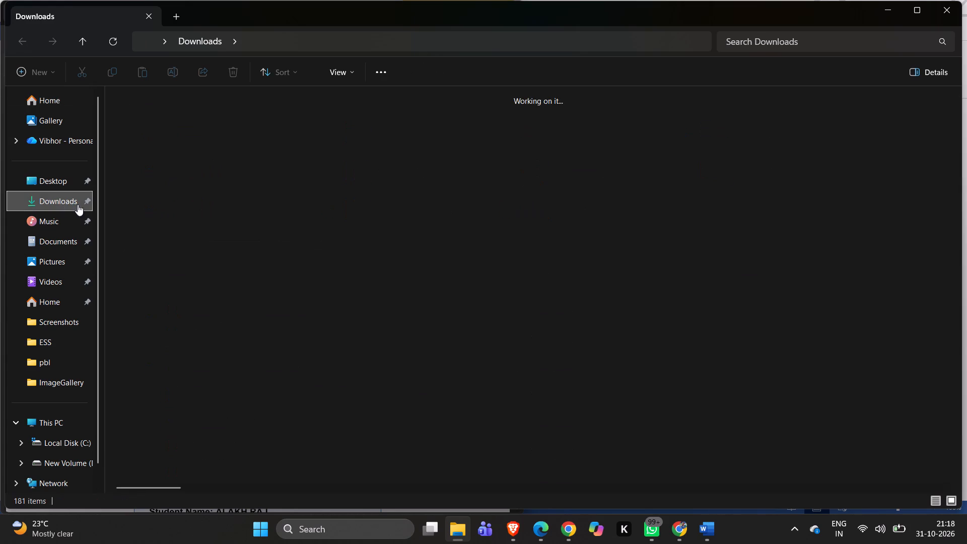
scroll(202, 240, up, 1)
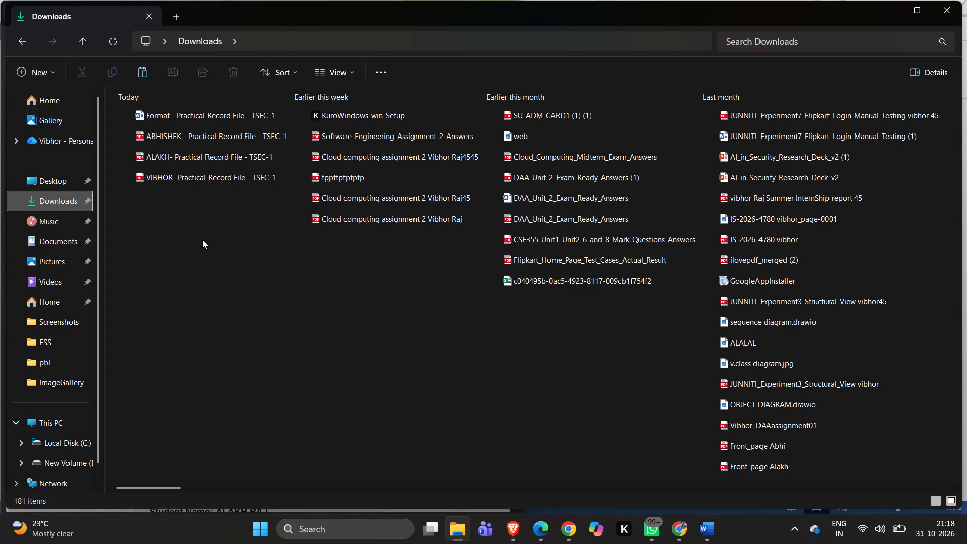
scroll(202, 240, up, 3)
click(114, 42)
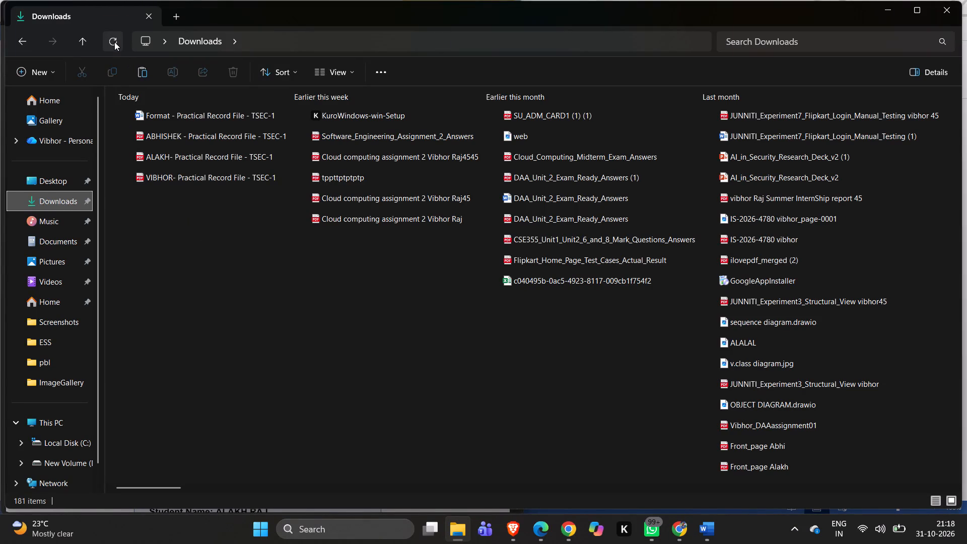
click(114, 42)
triple_click(114, 42)
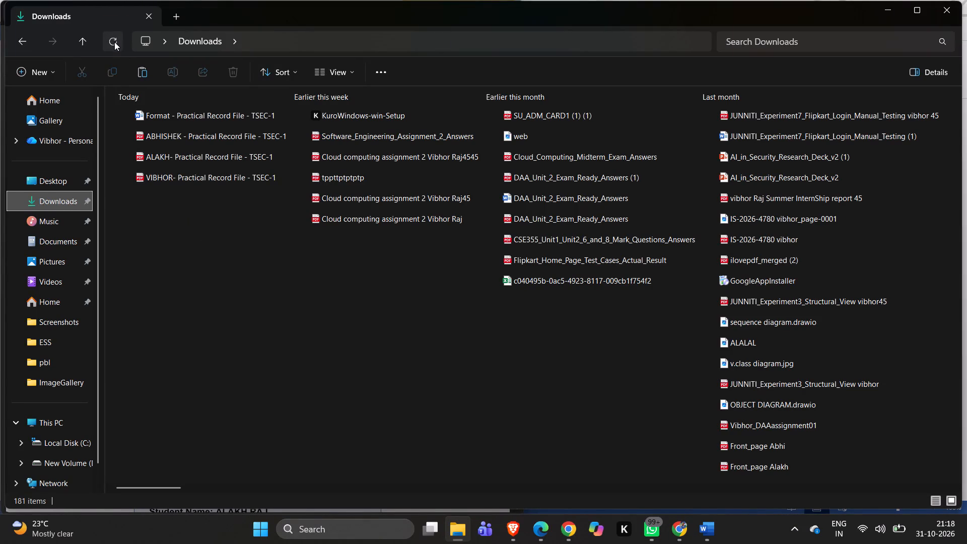
click(114, 42)
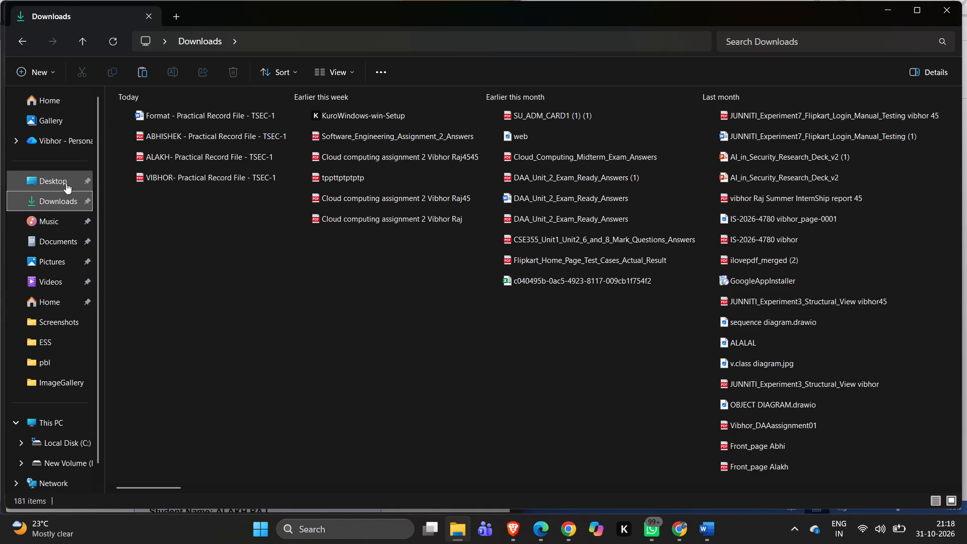
Copy the "ABHI - Practical Record File - TSEC-1" PDF from the recent files in File Explorer's Home view.
click(63, 102)
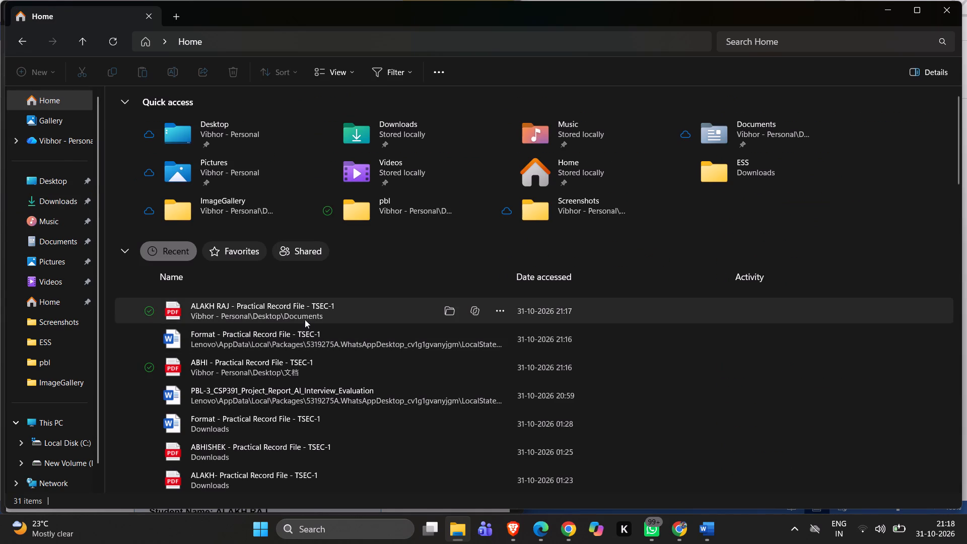
right_click(273, 371)
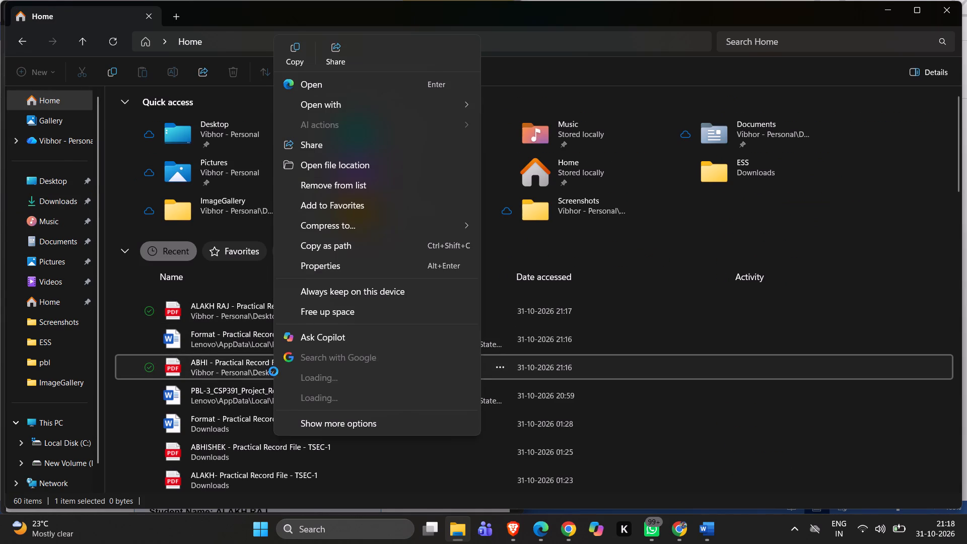
click(294, 46)
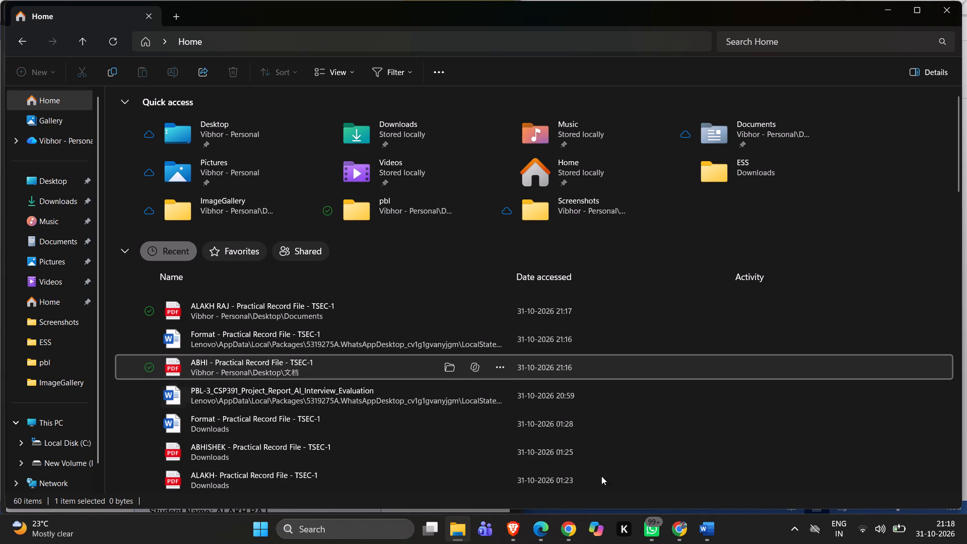
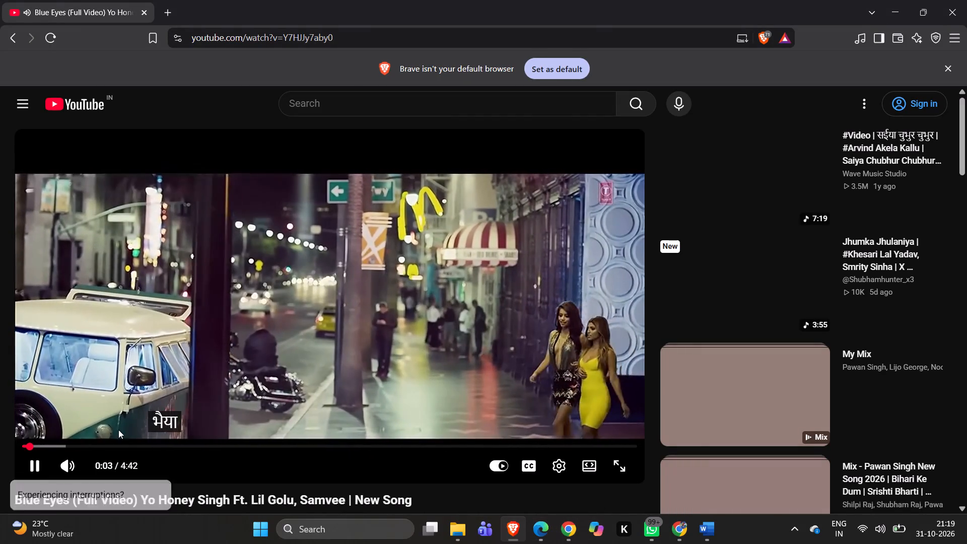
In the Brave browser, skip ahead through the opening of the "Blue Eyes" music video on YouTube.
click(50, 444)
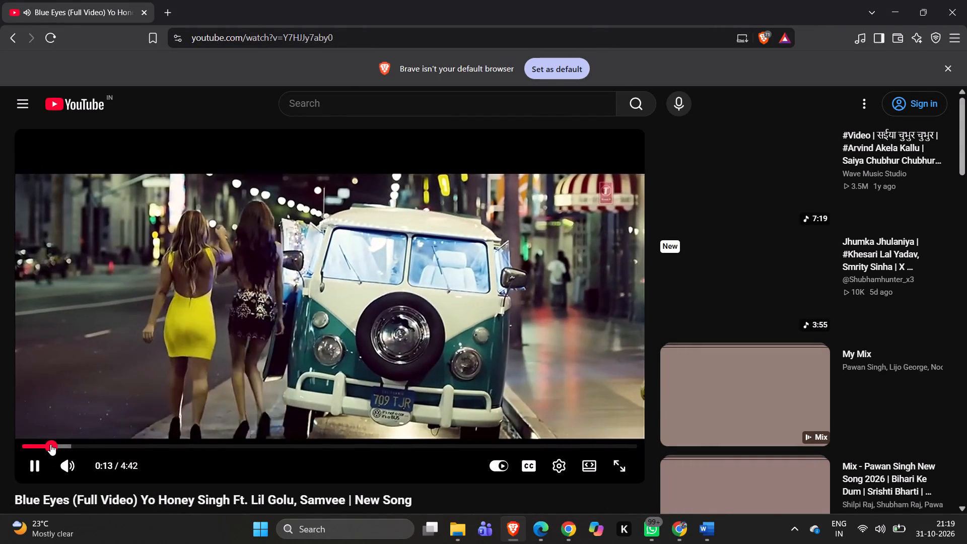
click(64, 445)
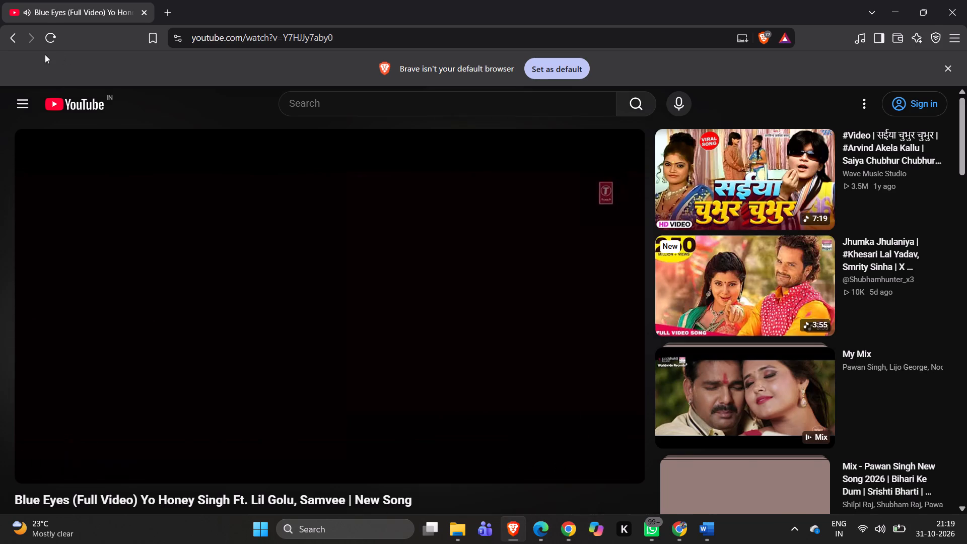
Go back from the "Blue Eyes" video to the previously opened "Lagai Dihi Choliya" video.
click(14, 43)
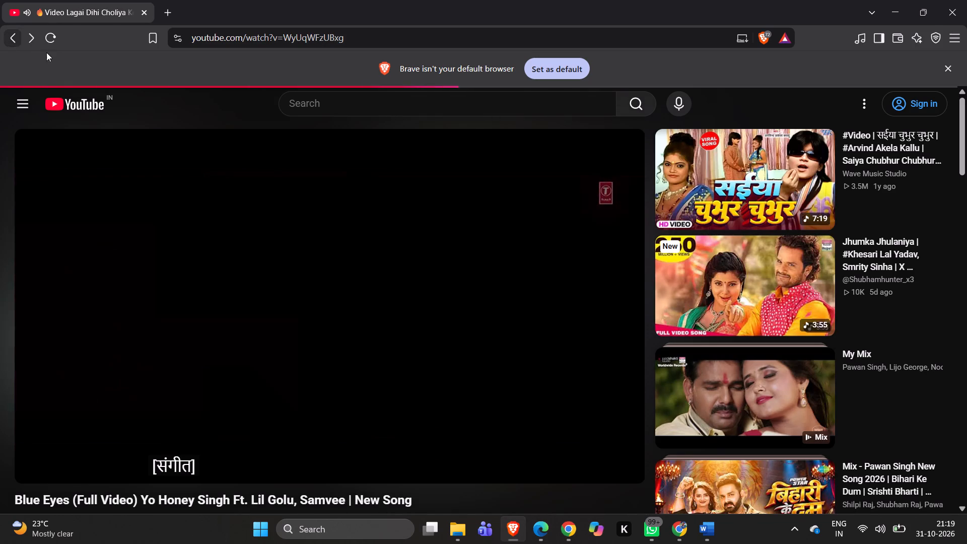
click(681, 184)
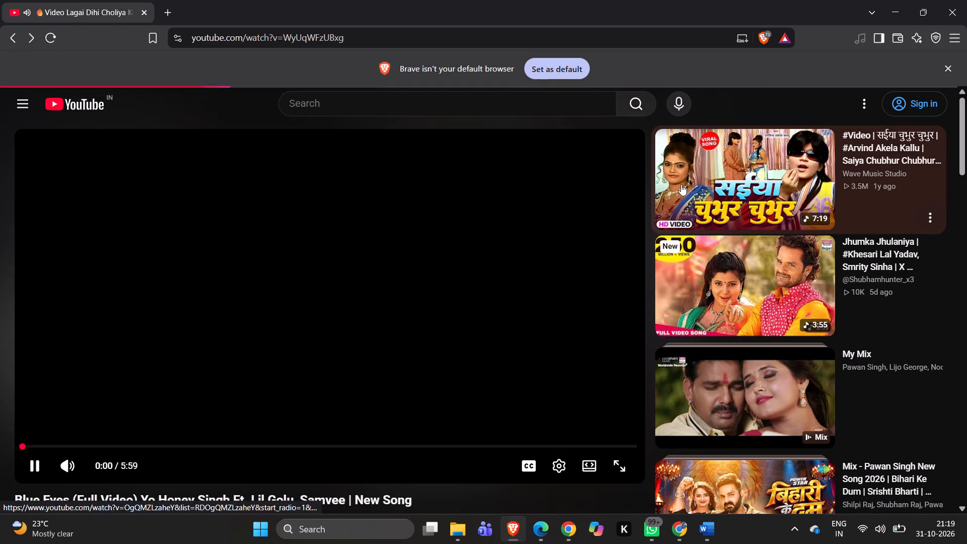
Switch from the browser to the "Format - Practical Record File - TSEC-1" document in Word.
click(673, 521)
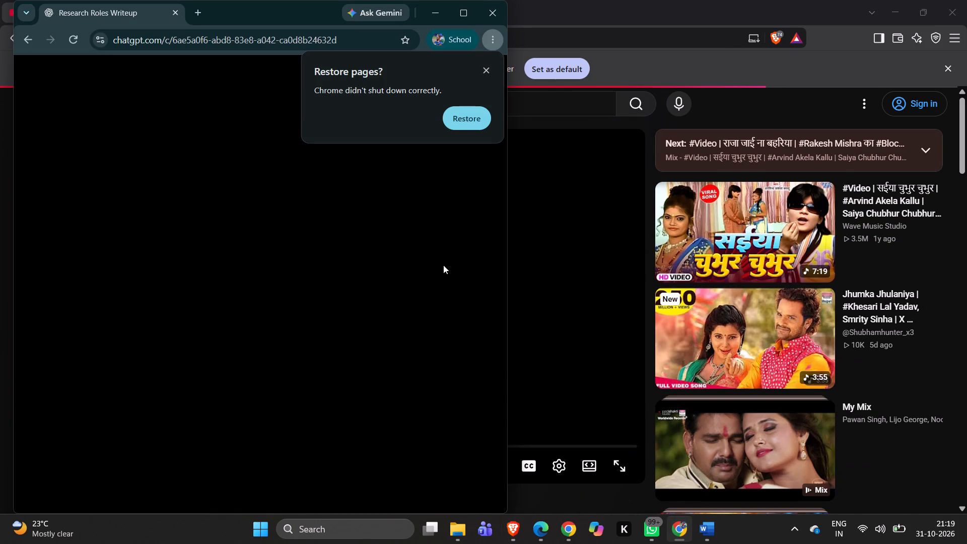
click(706, 528)
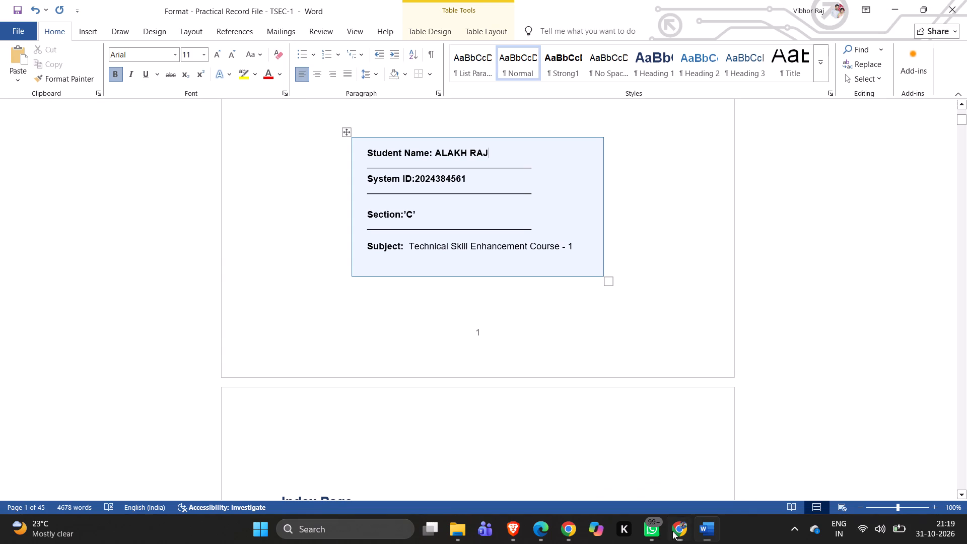
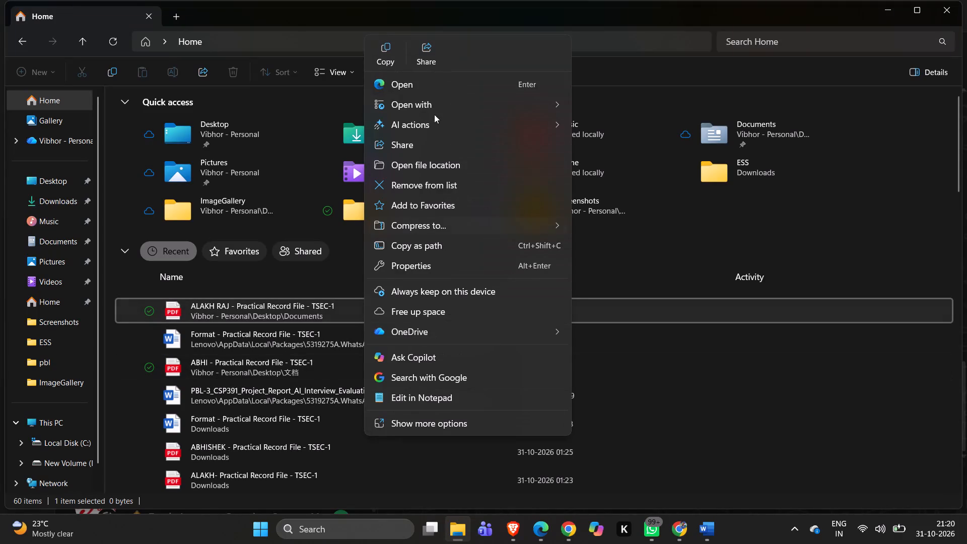
In File Explorer's Home view, copy the most recently accessed "Practical Record File - TSEC-1" PDF, stored in Desktop\Documents.
click(376, 55)
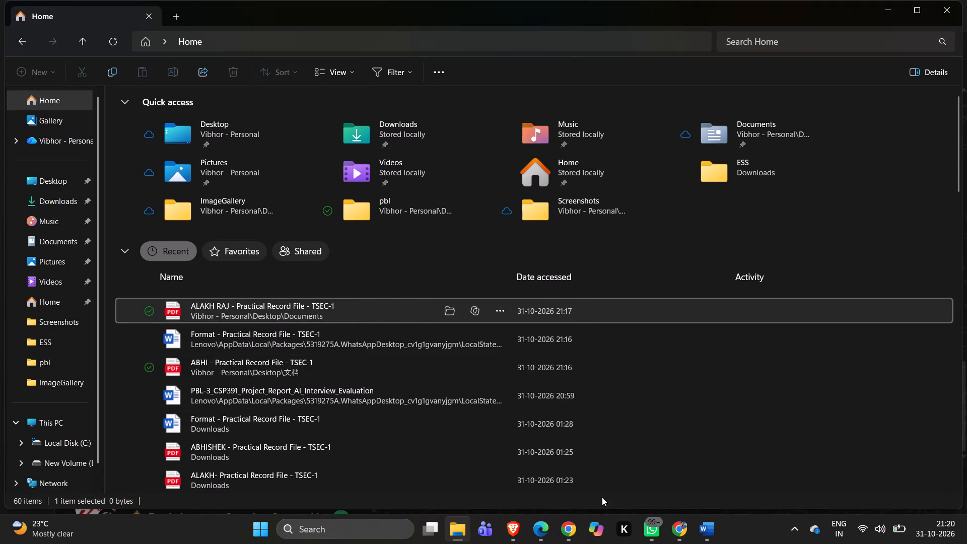
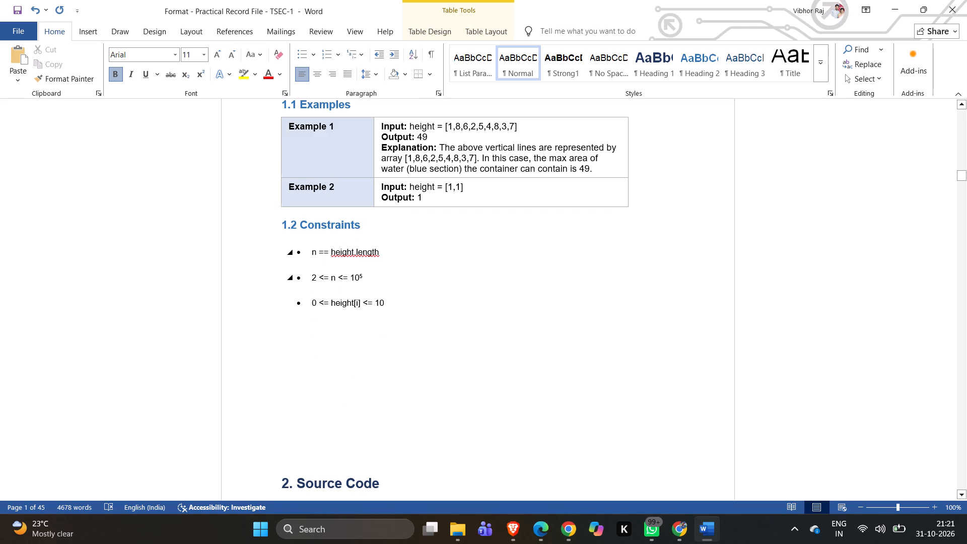
In Word, ignore all occurrences of the spelling flag on "height.length" in the first bullet under 1.2 Constraints.
right_click(367, 251)
click(344, 278)
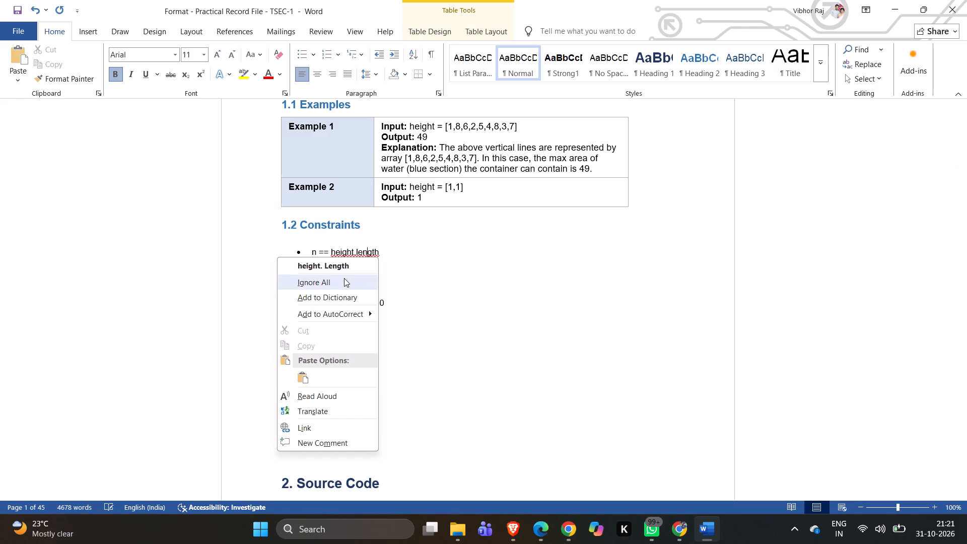
Ignore the proofing flag on "height.length" once in the first bullet under 1.2 Constraints.
right_click(408, 280)
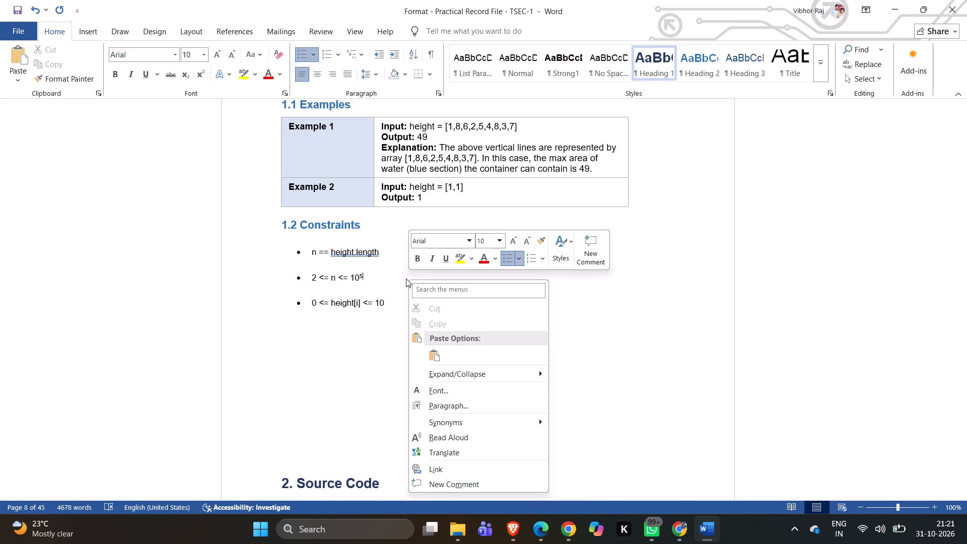
click(370, 252)
right_click(370, 252)
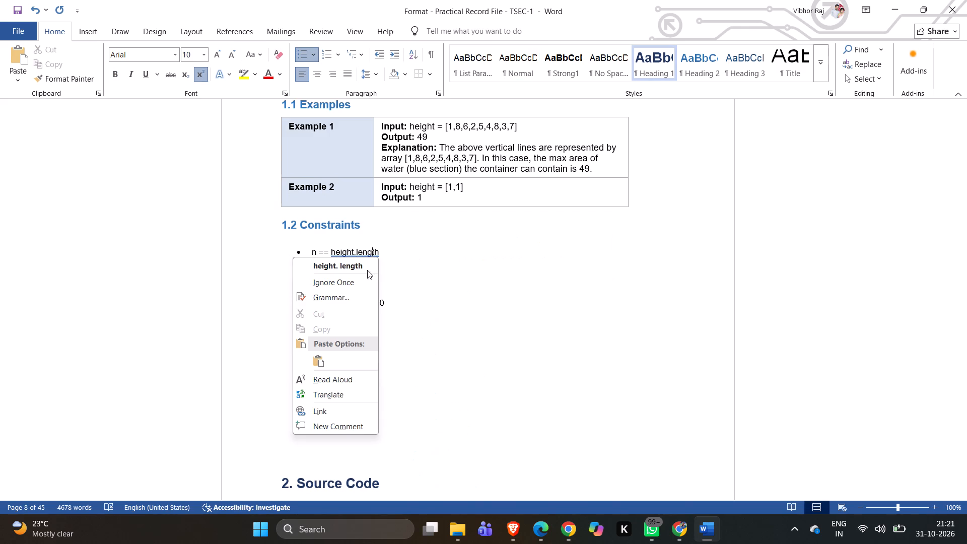
click(348, 280)
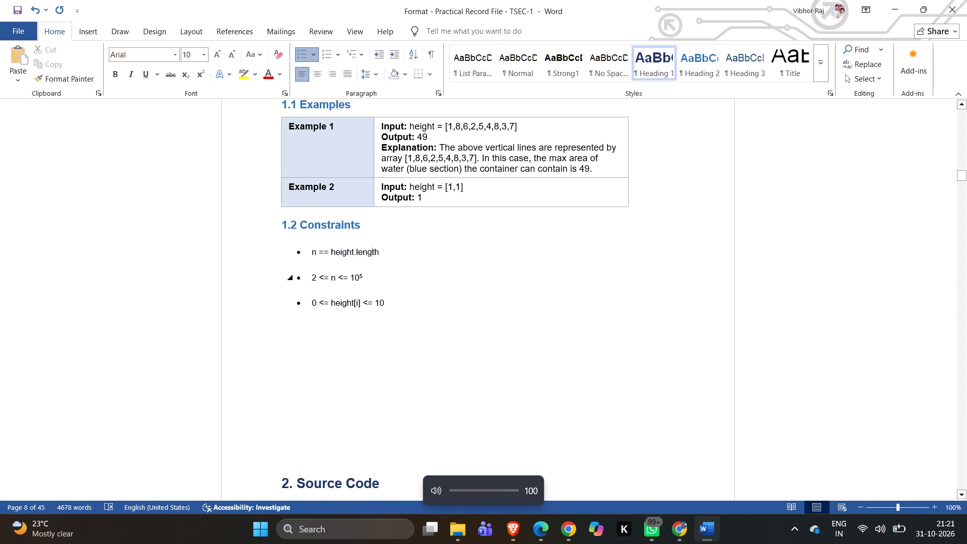
Insert a blank line before the "2. Source Code" heading to move it onto the page with its C++ solution table.
scroll(366, 349, down, 1)
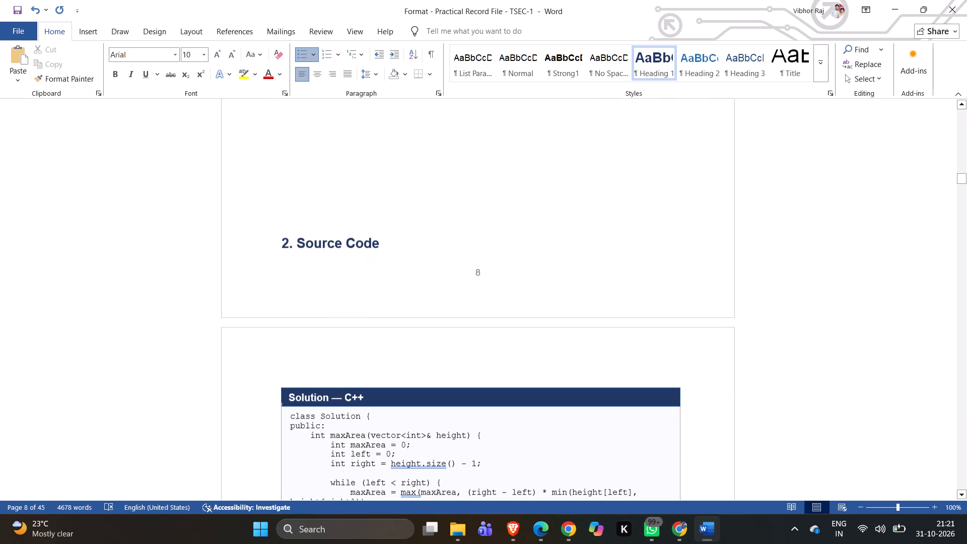
click(284, 243)
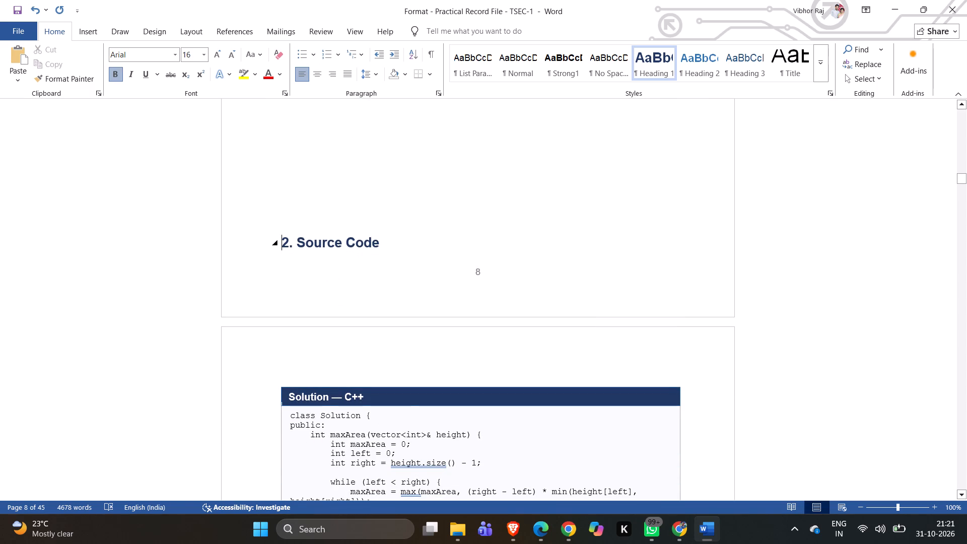
key(Return)
scroll(284, 243, down, 1)
scroll(284, 243, up, 1)
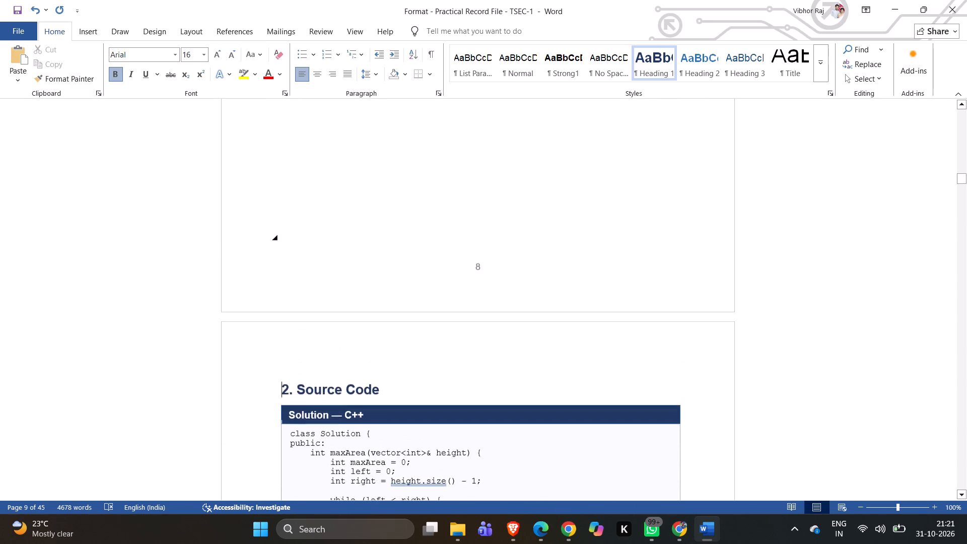
scroll(284, 243, up, 1)
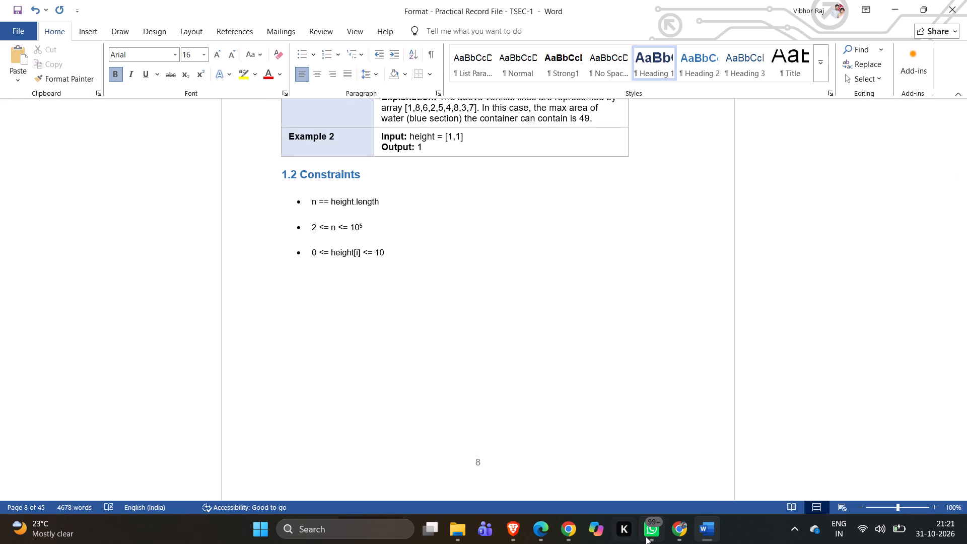
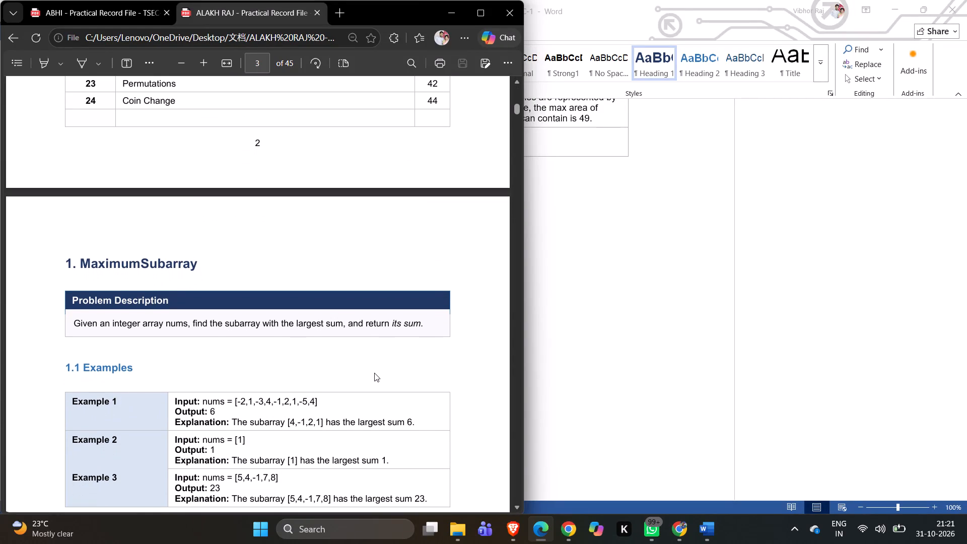
Examine the exported student PDF from page 3 through the matrix problem's source code for heading placement and page breaks.
scroll(374, 373, down, 3)
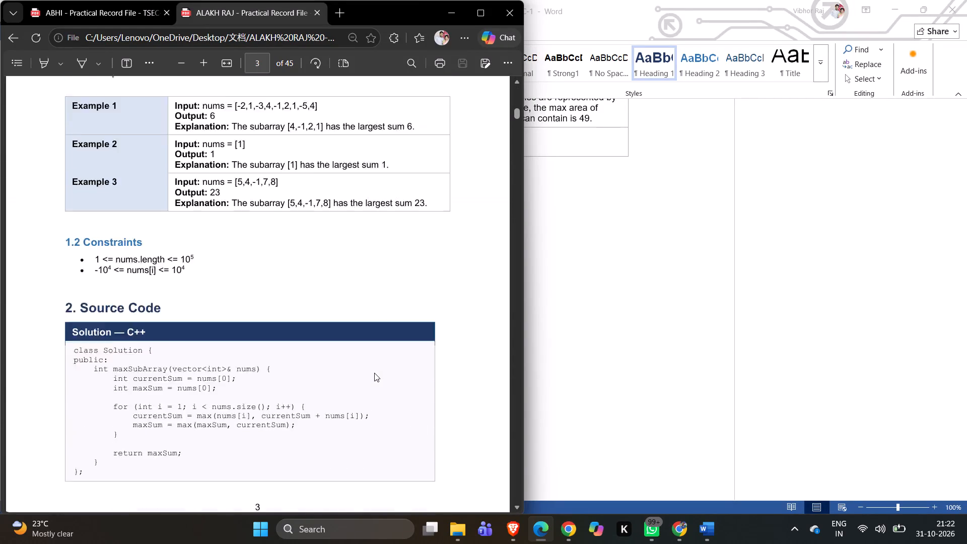
scroll(374, 373, down, 4)
click(642, 312)
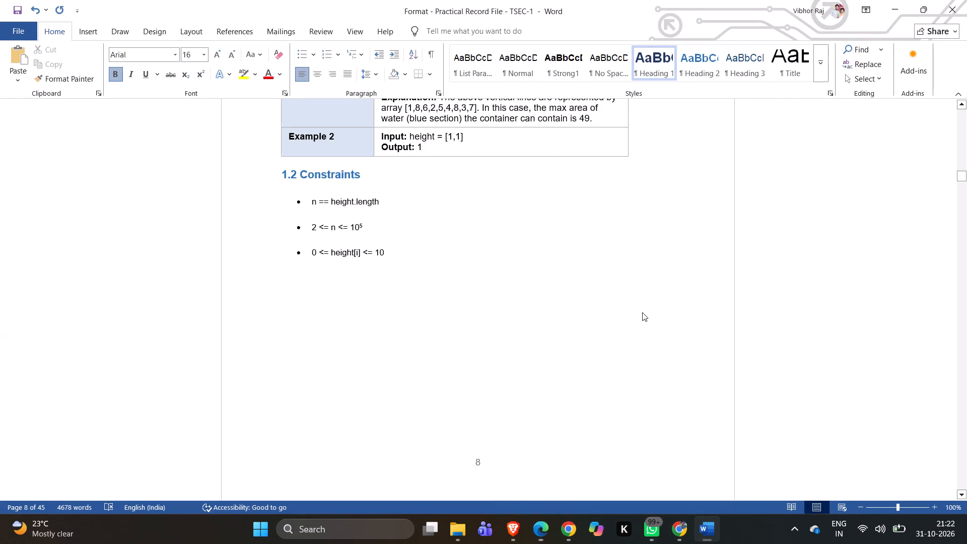
click(536, 536)
scroll(323, 460, down, 5)
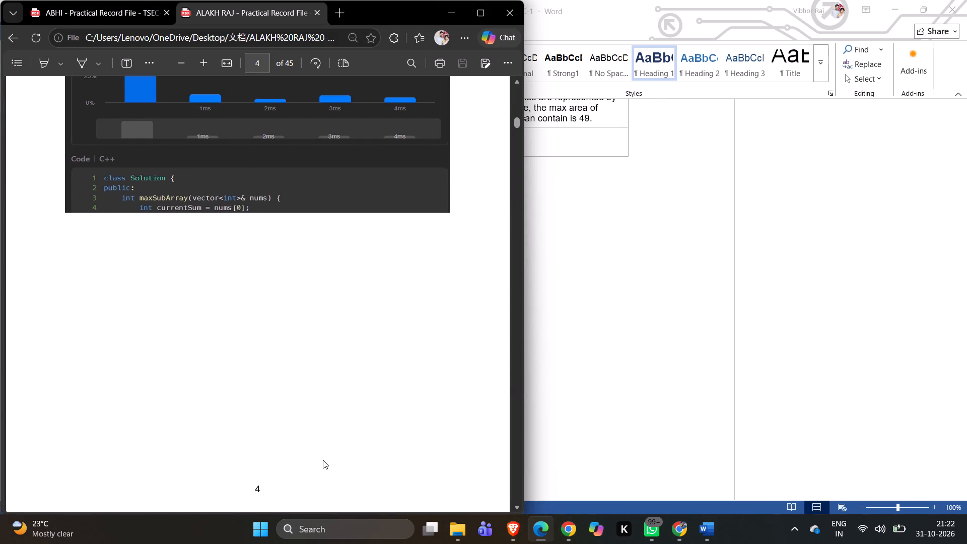
scroll(323, 460, down, 8)
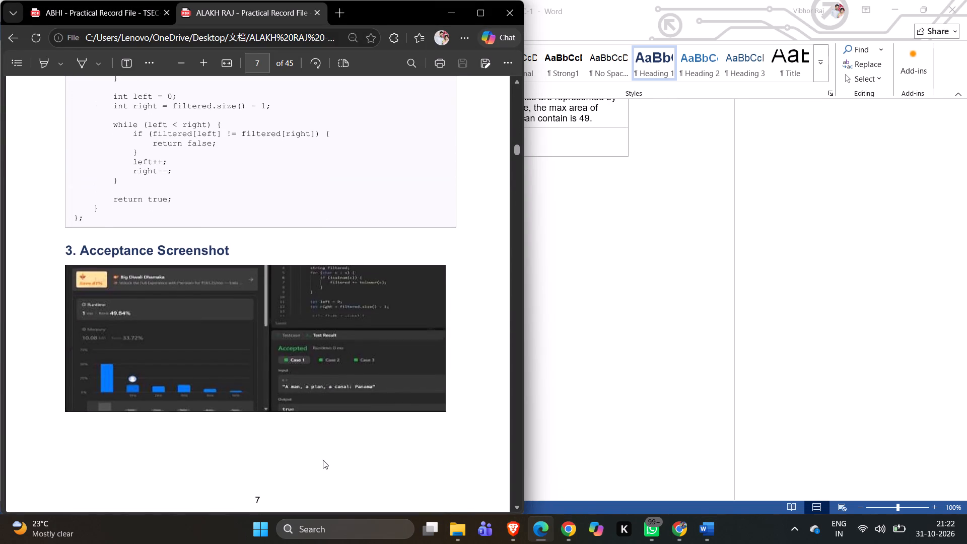
scroll(323, 460, down, 8)
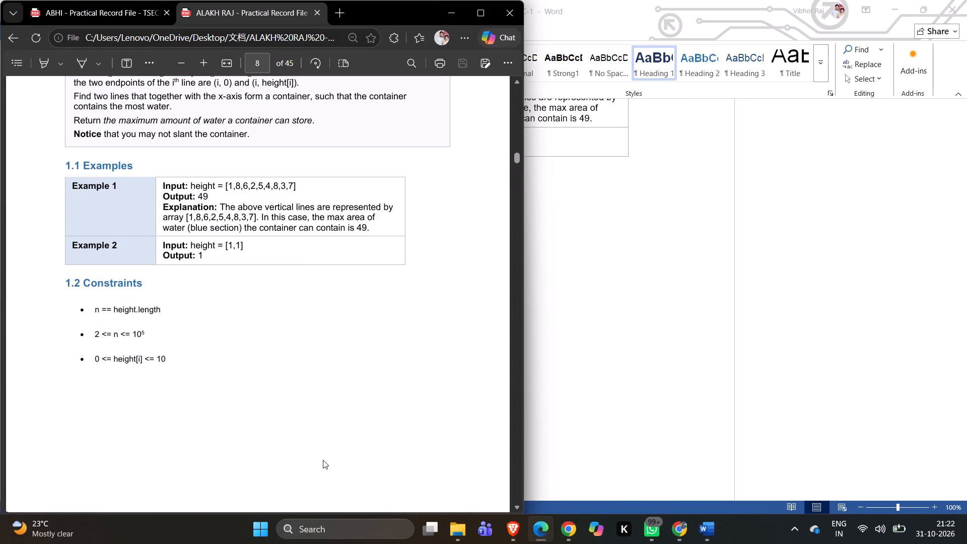
scroll(323, 460, down, 5)
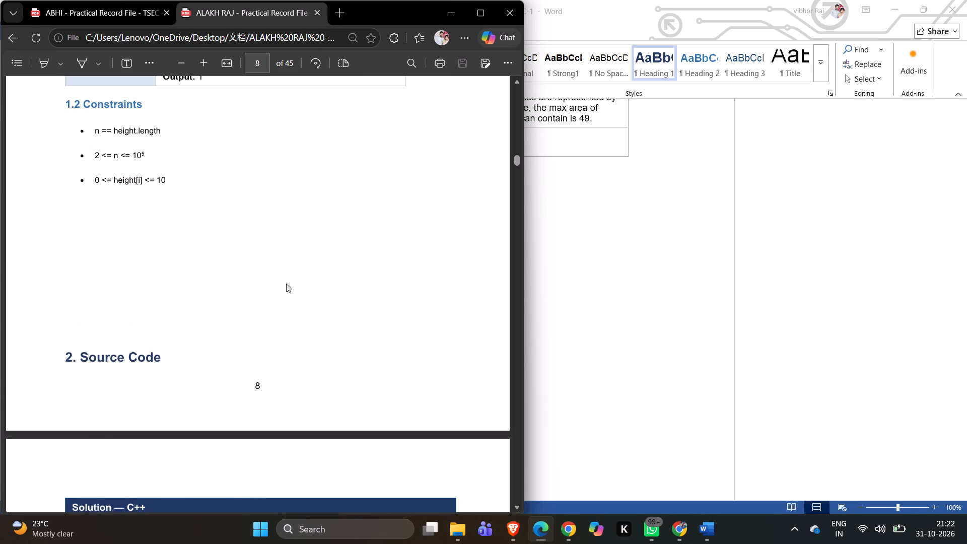
scroll(283, 314, down, 6)
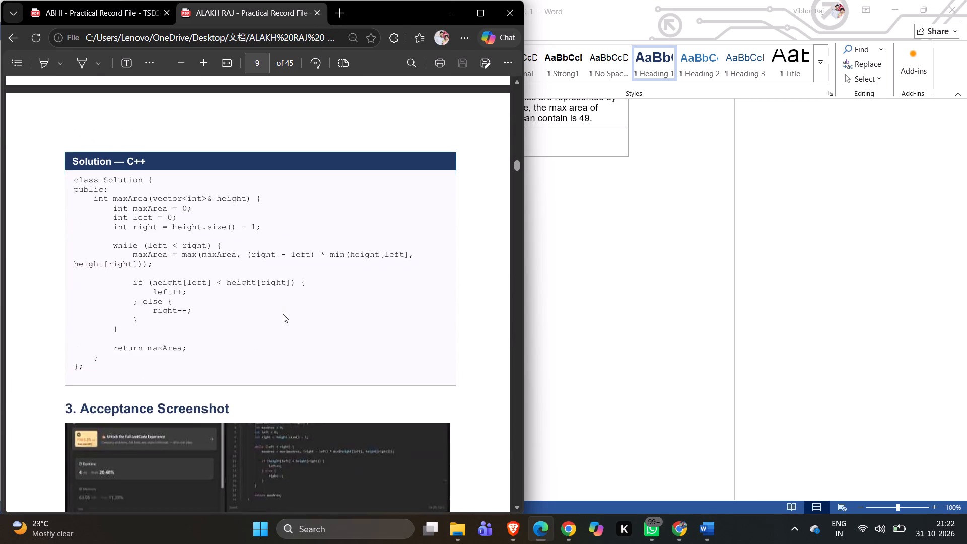
scroll(283, 314, down, 6)
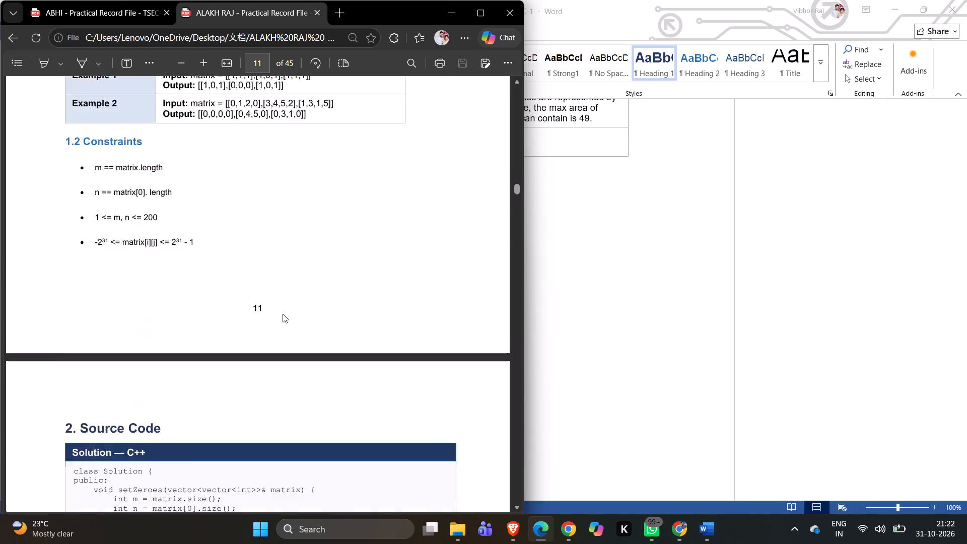
scroll(283, 314, down, 7)
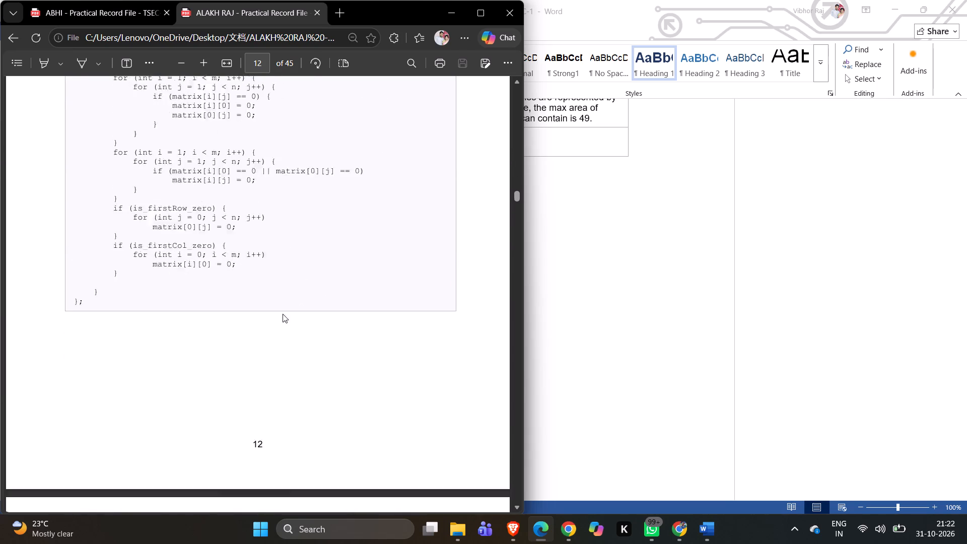
scroll(283, 314, down, 2)
Switch to the Word document and examine the layout from page 8 through the Acceptance Screenshot on page 18.
click(656, 310)
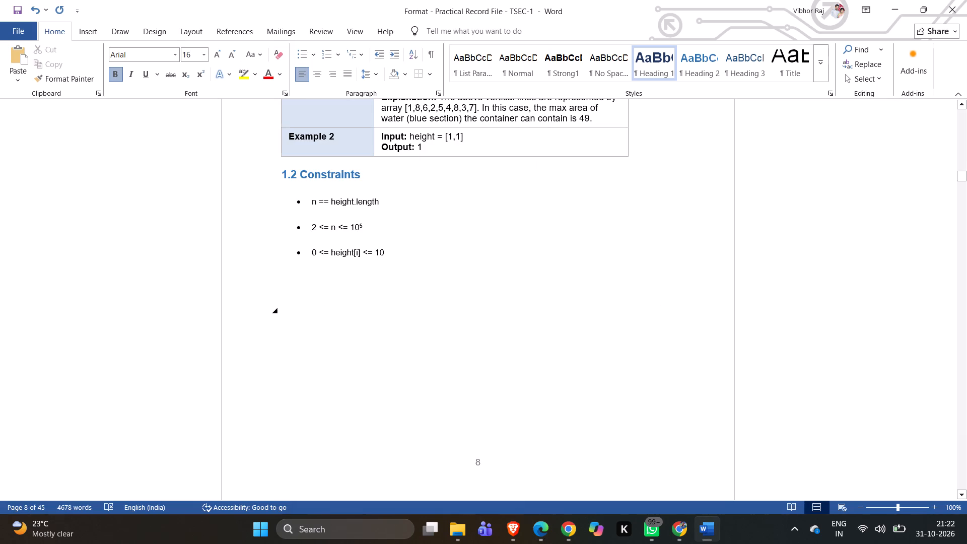
scroll(599, 405, down, 6)
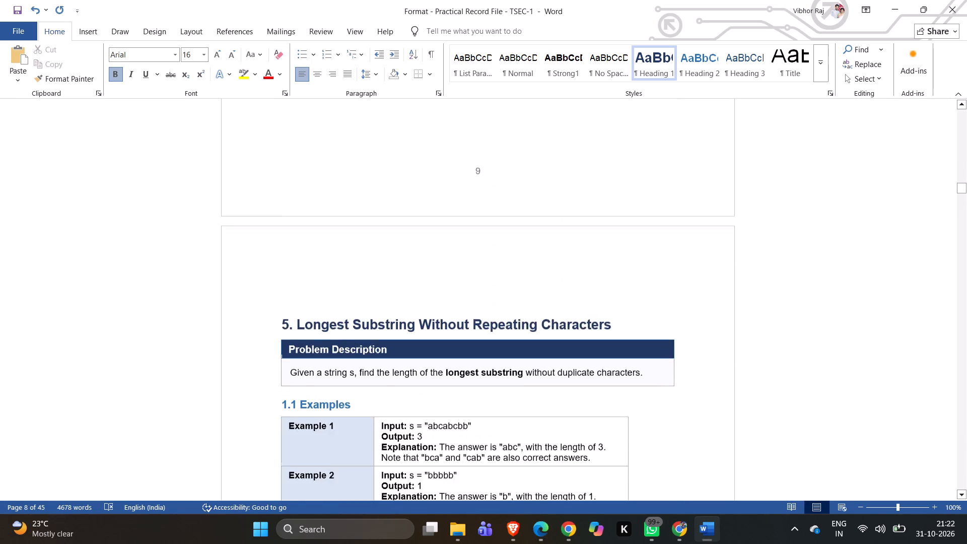
scroll(599, 405, down, 10)
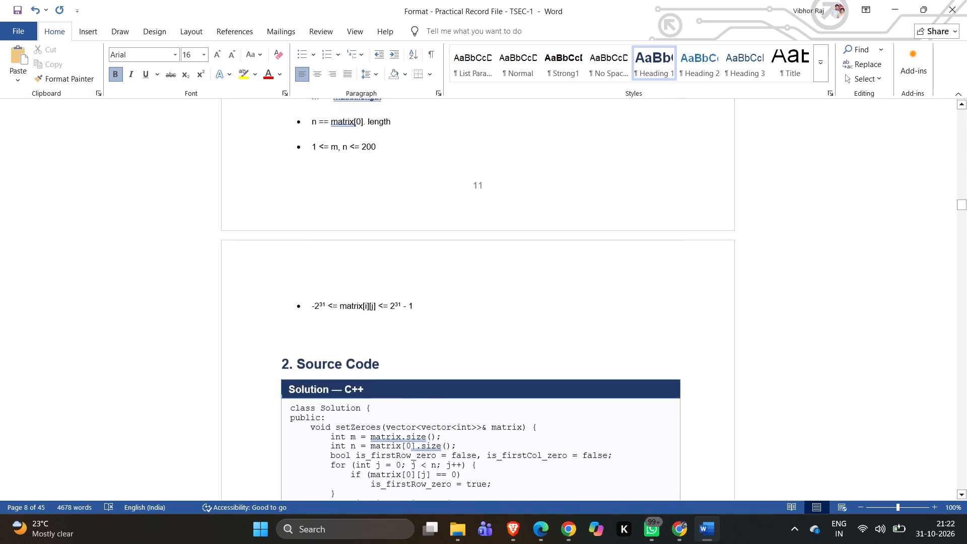
scroll(599, 405, down, 4)
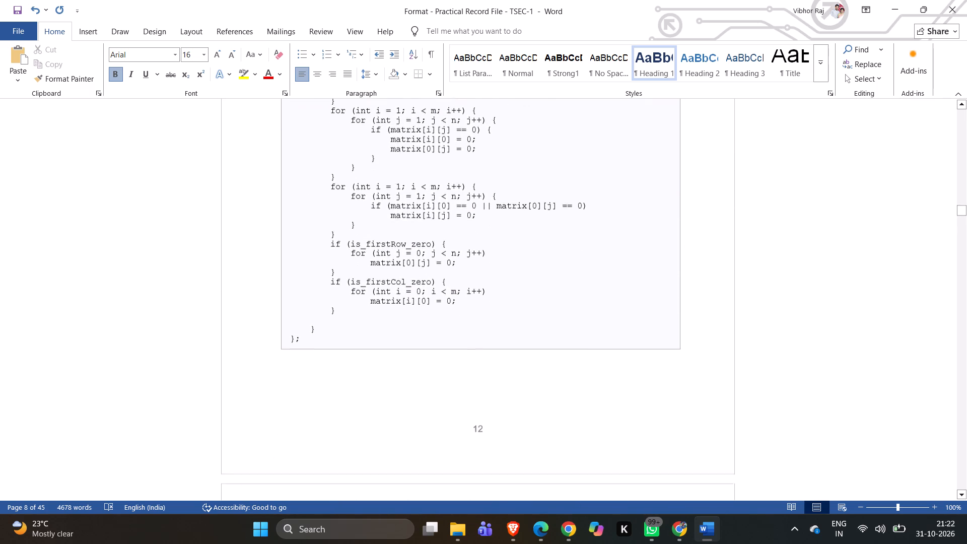
scroll(599, 405, down, 4)
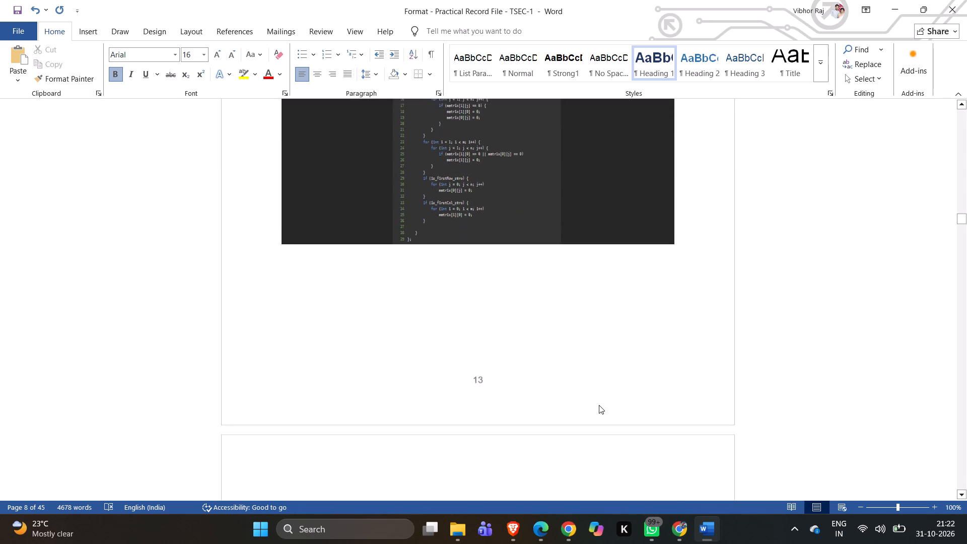
scroll(599, 405, down, 4)
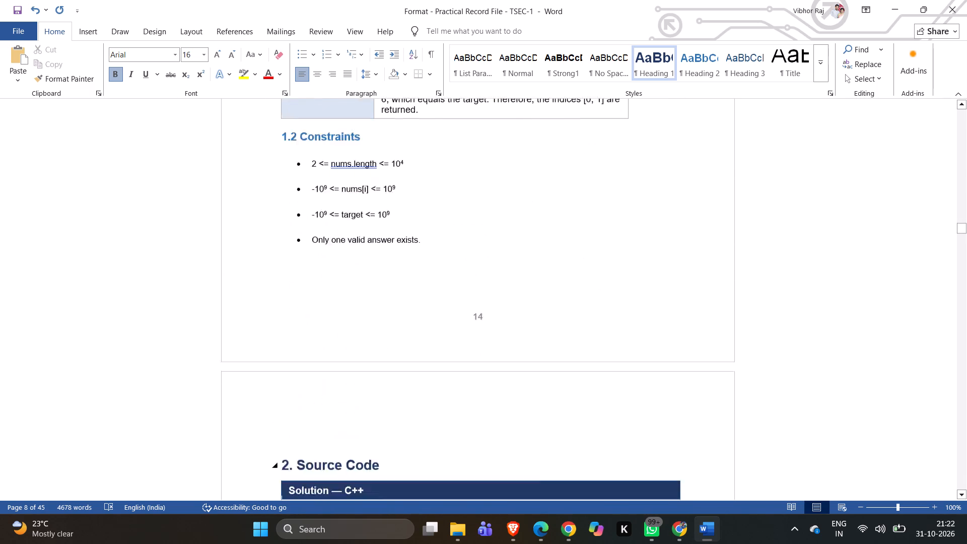
scroll(599, 405, down, 4)
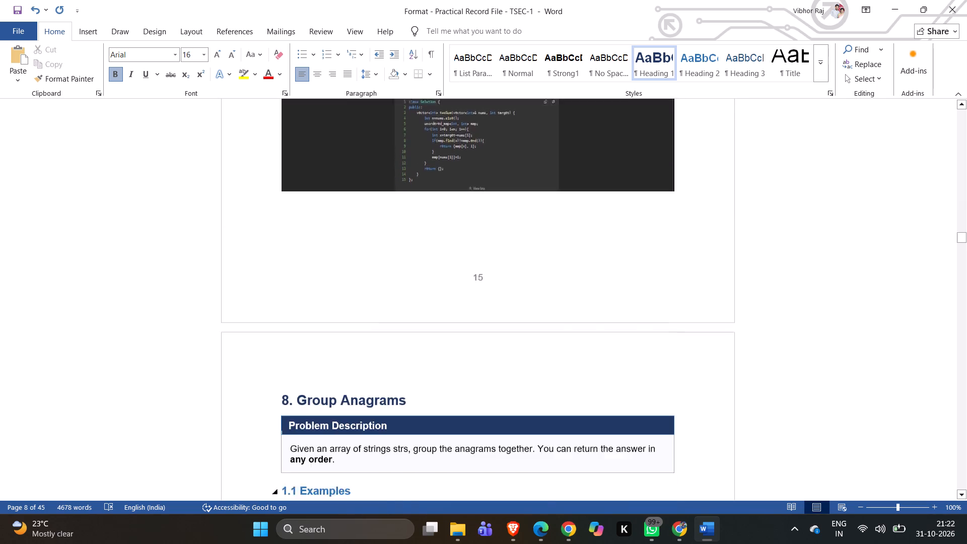
scroll(599, 405, down, 4)
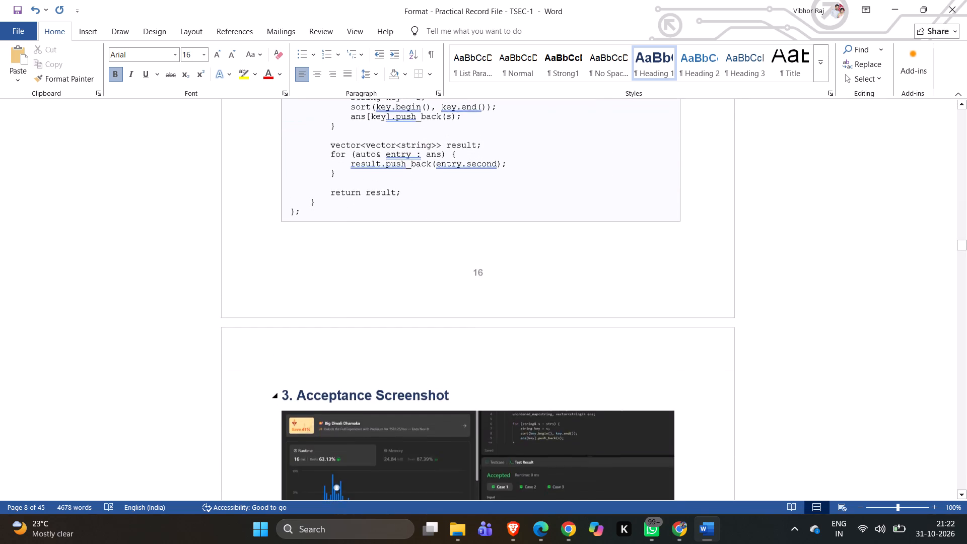
scroll(599, 405, down, 4)
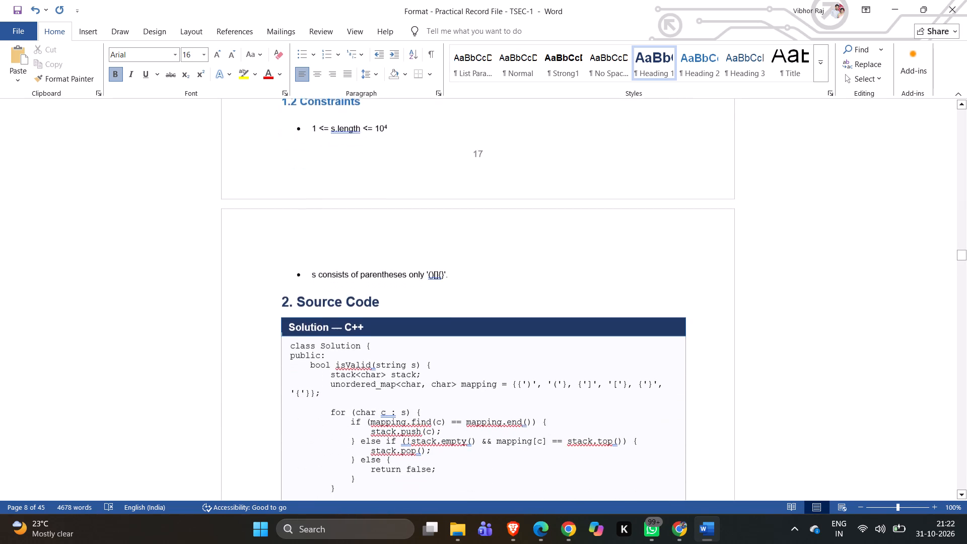
scroll(599, 405, down, 5)
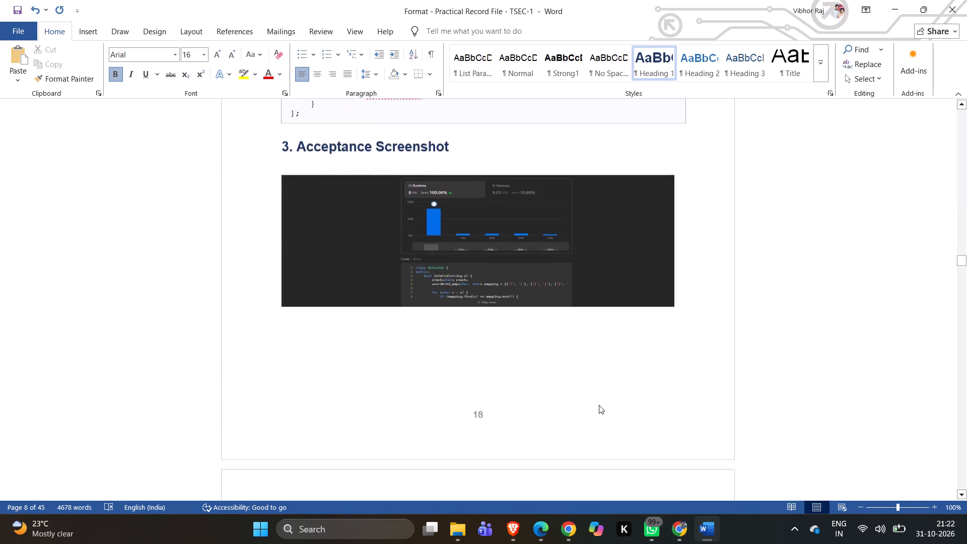
Examine the page breaks, headings and code tables from the merge intervals problem through problem 13, Reverse Linked List II.
scroll(599, 405, down, 3)
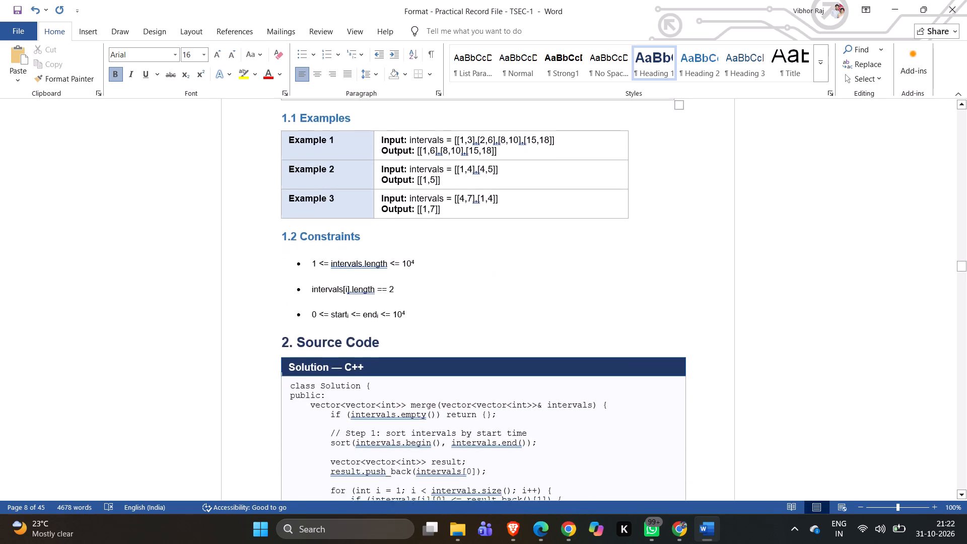
scroll(599, 405, down, 4)
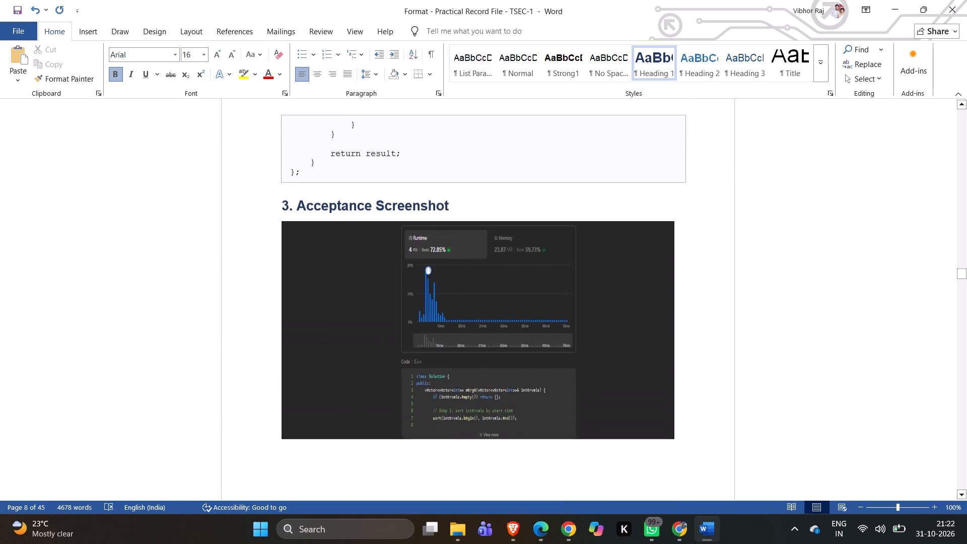
scroll(599, 405, down, 4)
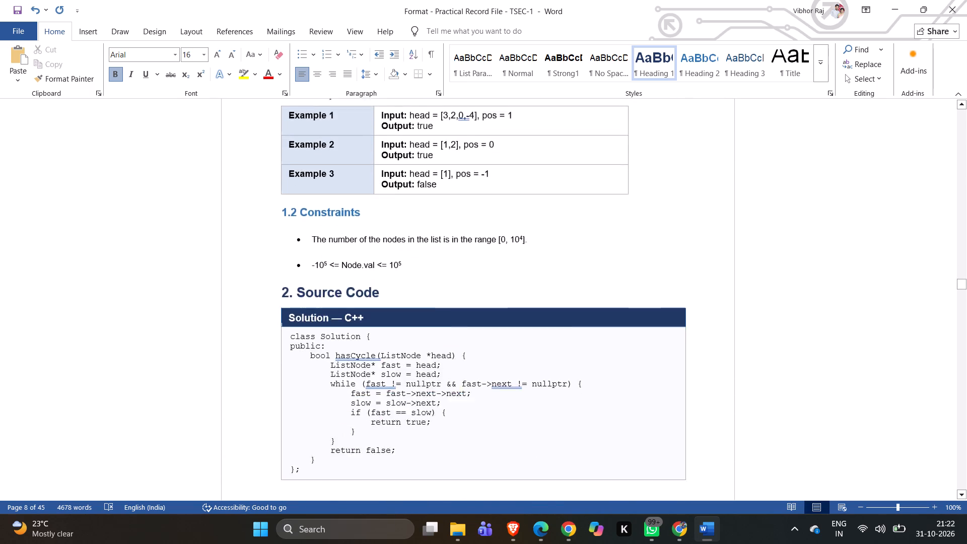
scroll(599, 405, down, 2)
scroll(599, 405, up, 1)
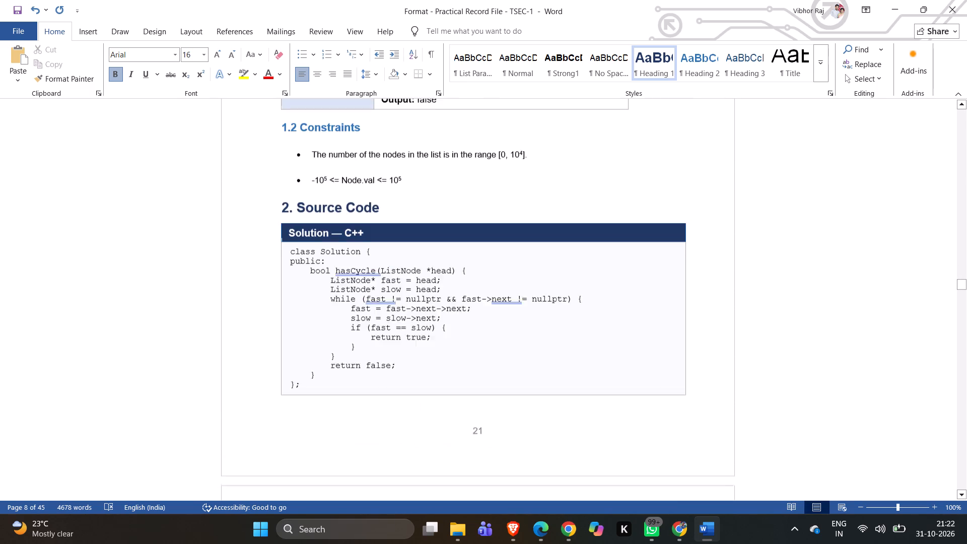
scroll(599, 405, down, 5)
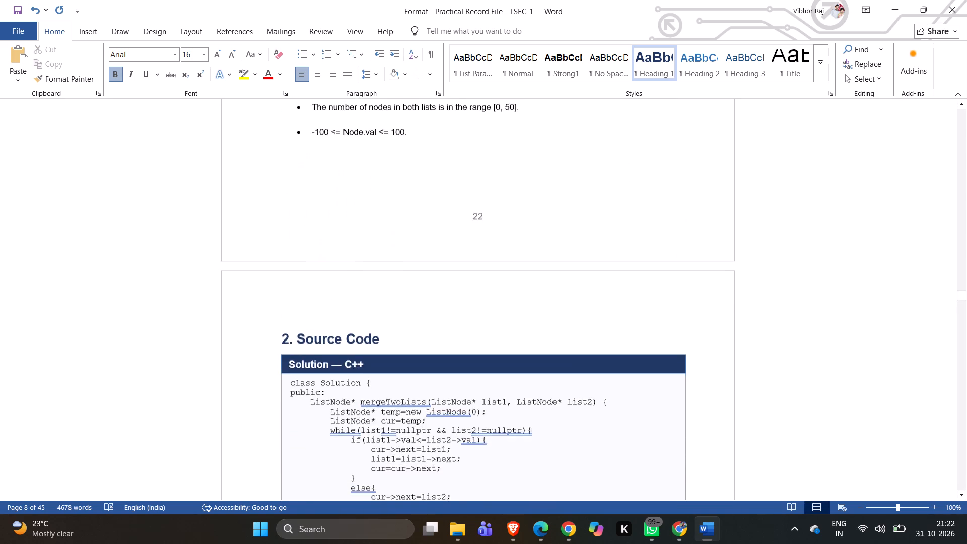
scroll(599, 405, down, 4)
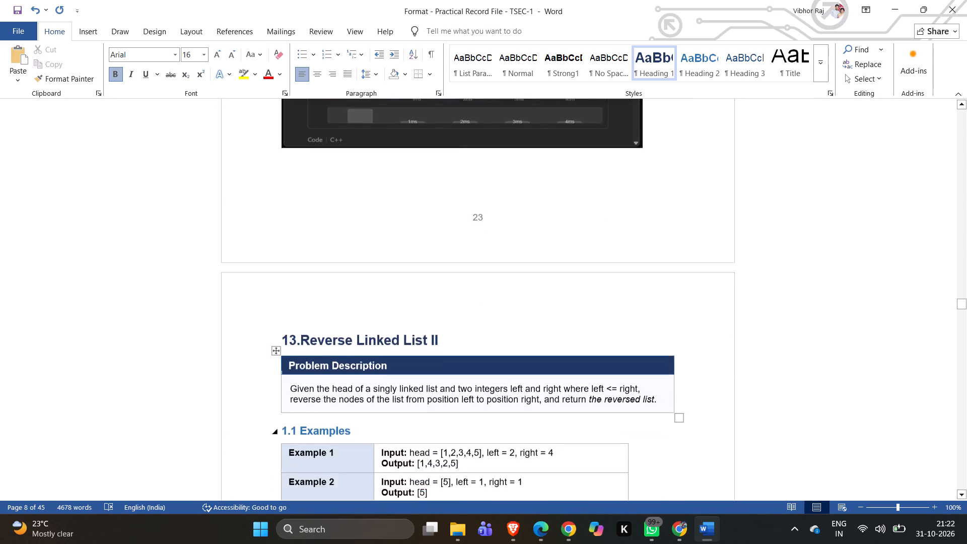
scroll(599, 405, down, 4)
scroll(599, 405, up, 1)
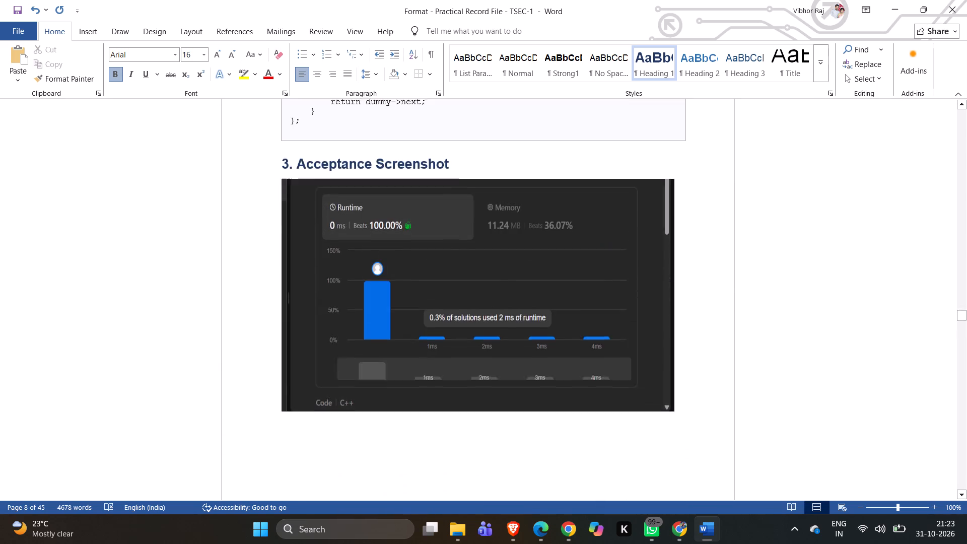
scroll(599, 405, up, 3)
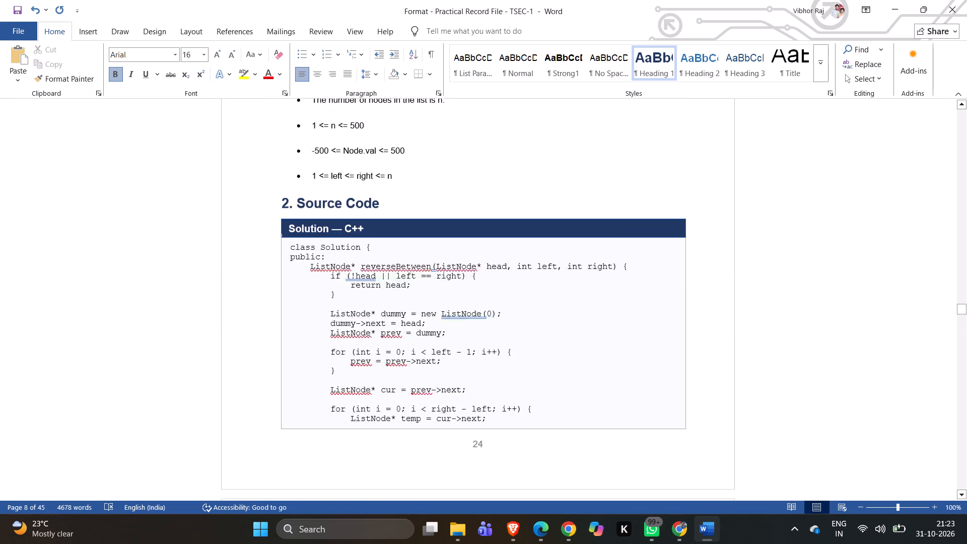
scroll(599, 405, up, 4)
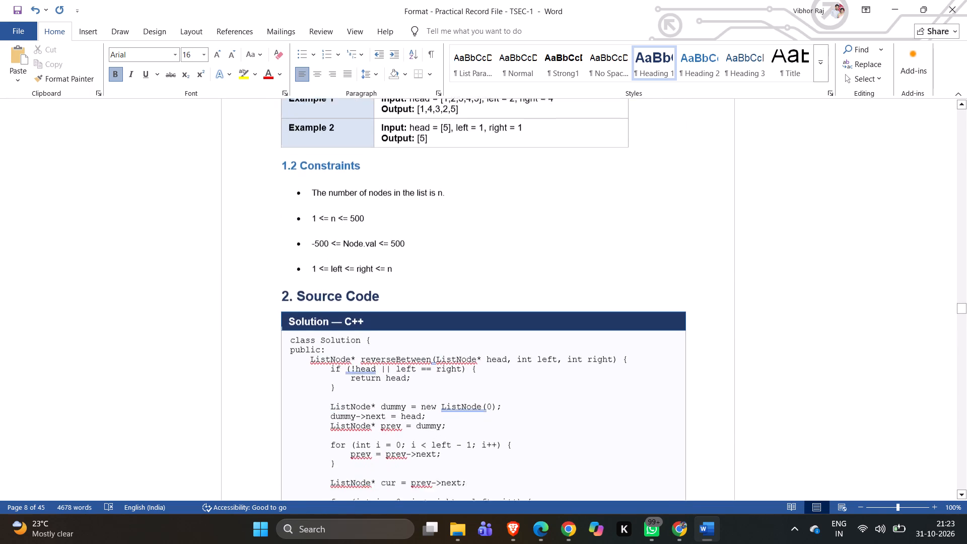
scroll(599, 405, up, 1)
scroll(599, 405, down, 2)
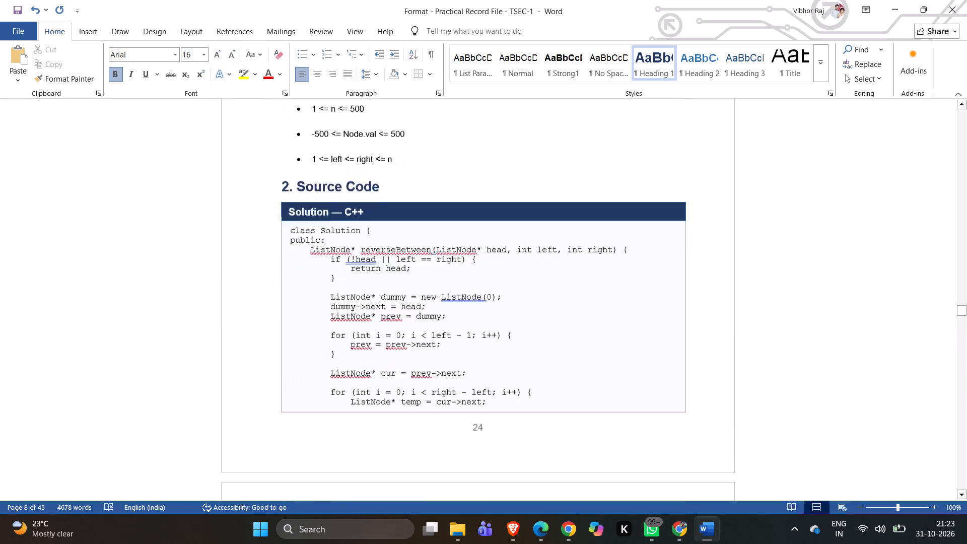
Examine the page breaks, headings and code tables from problem 14, Remove Nth Node From End of List, through problem 20, Course Schedule.
scroll(599, 405, down, 5)
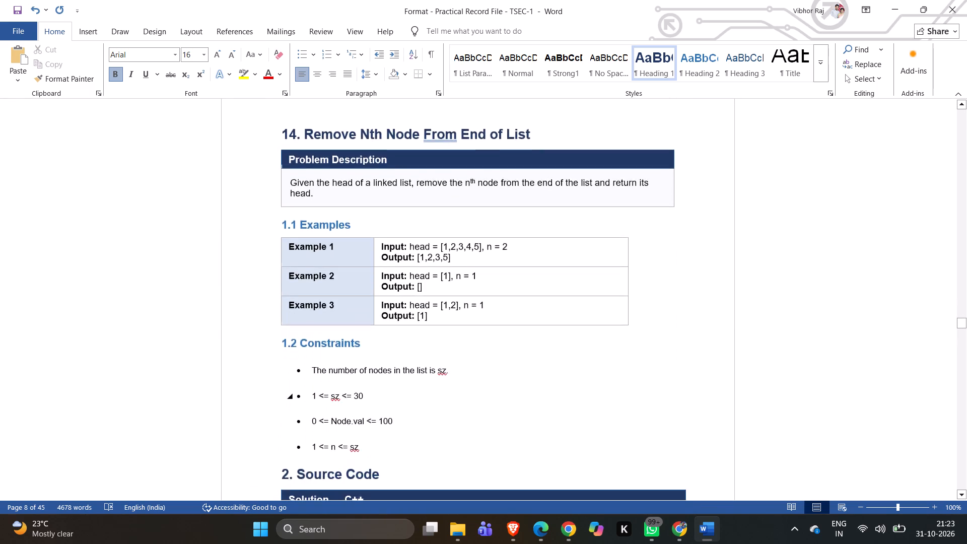
scroll(599, 405, down, 5)
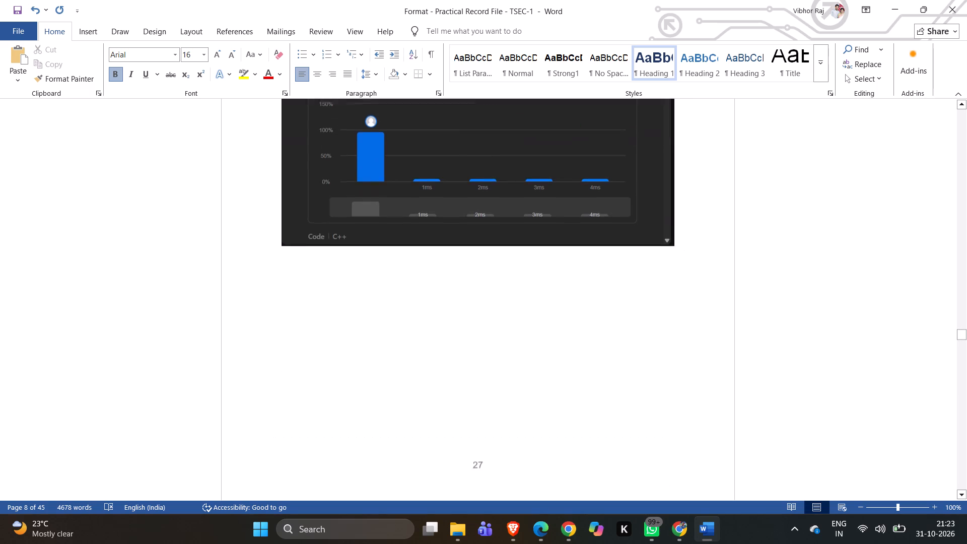
scroll(599, 405, down, 5)
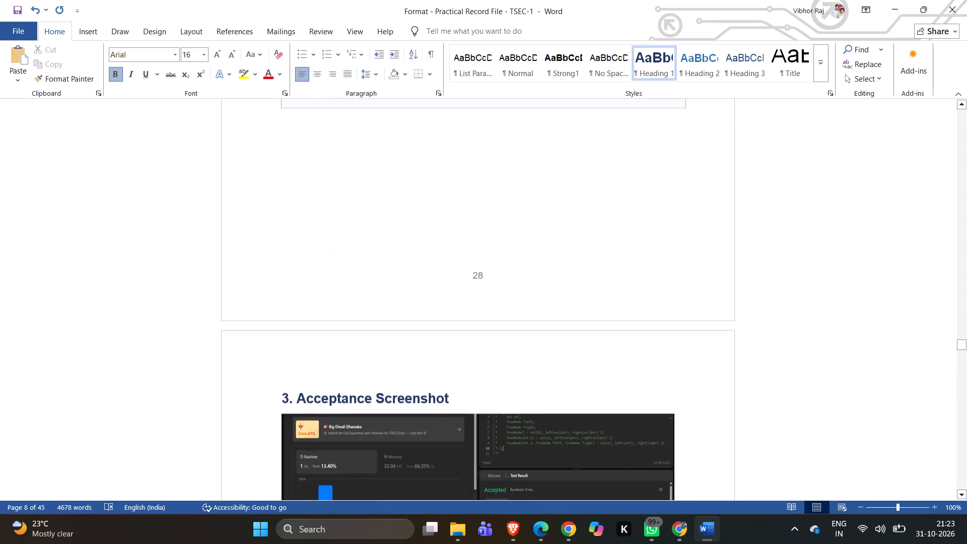
scroll(599, 405, down, 5)
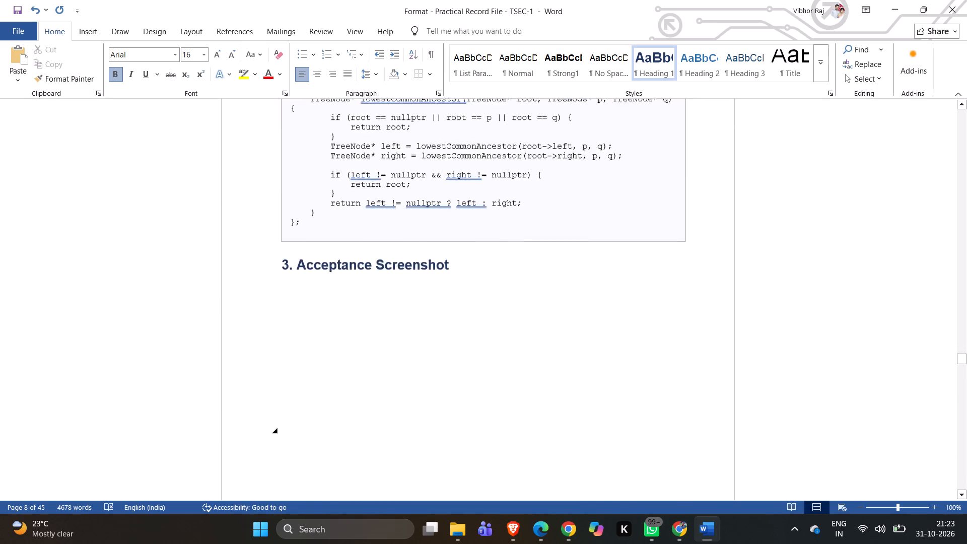
scroll(599, 405, down, 3)
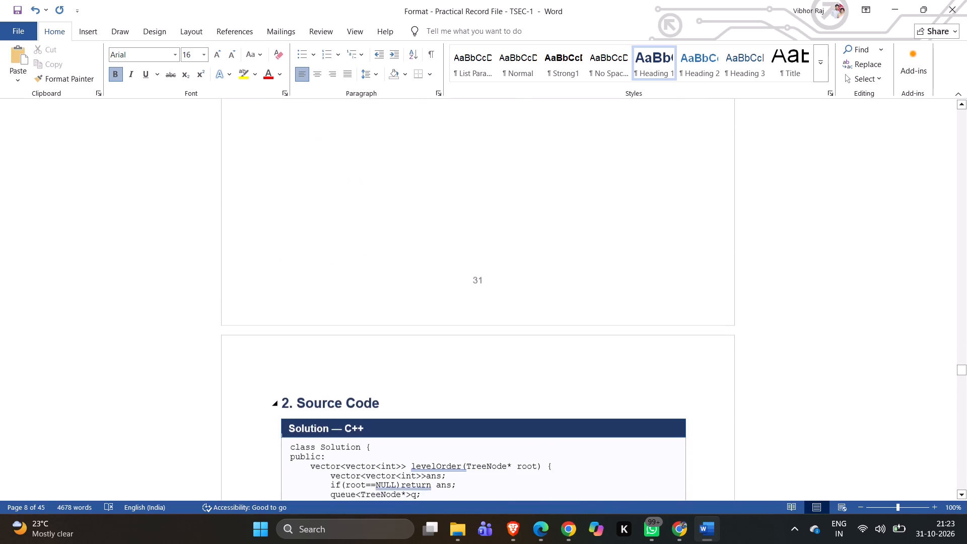
scroll(599, 405, down, 4)
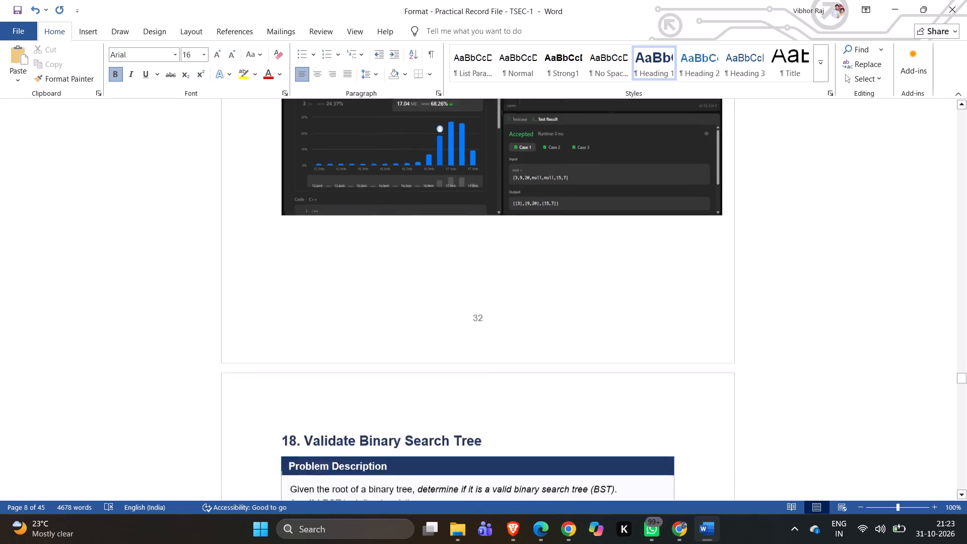
scroll(599, 405, down, 5)
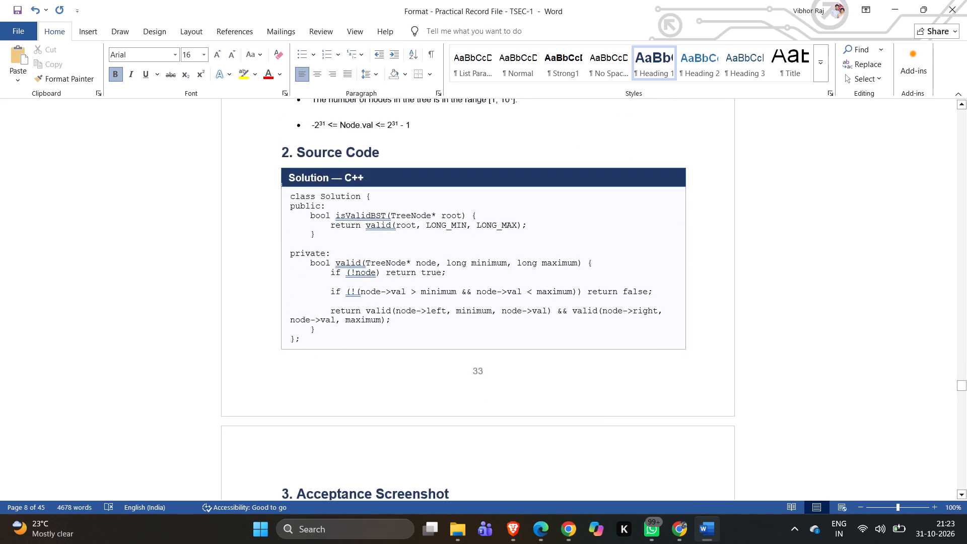
scroll(599, 405, down, 5)
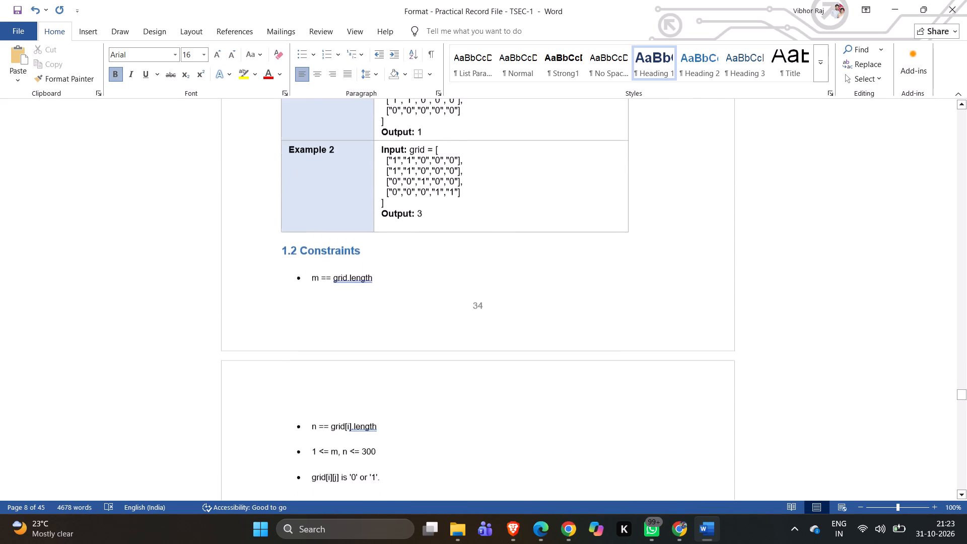
scroll(599, 405, down, 5)
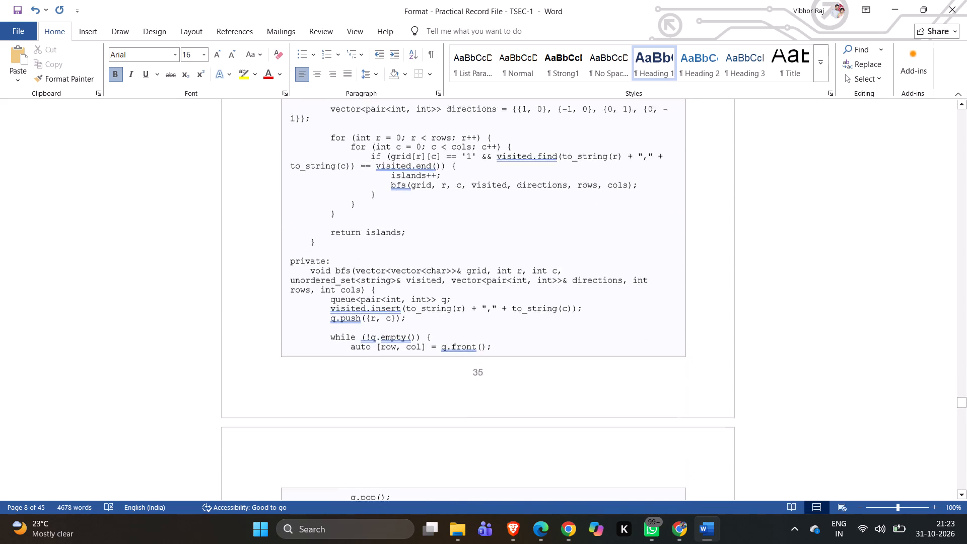
scroll(599, 405, down, 5)
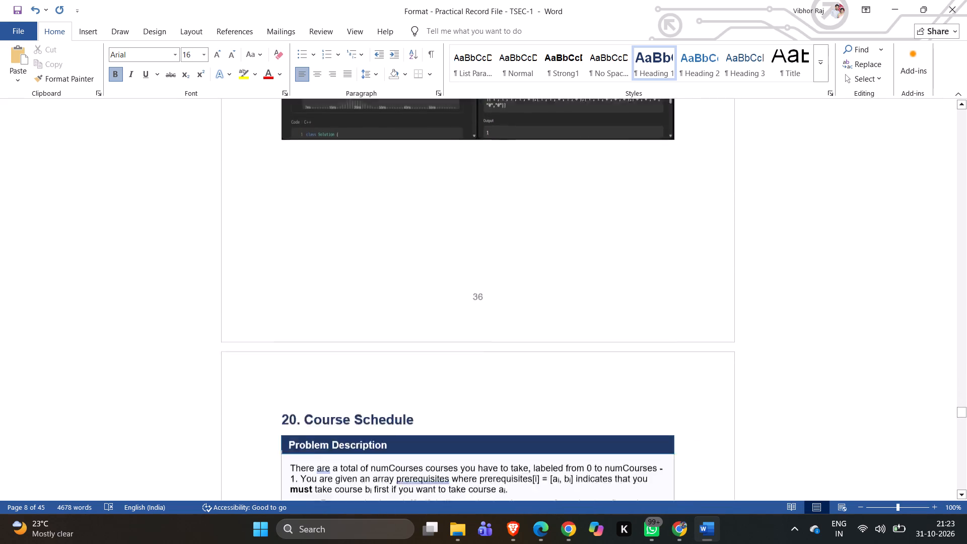
scroll(599, 405, down, 4)
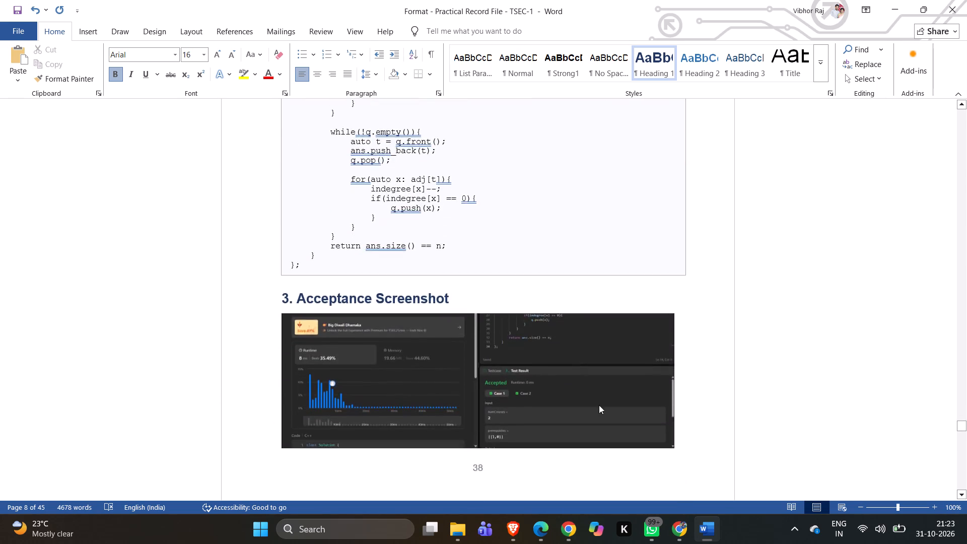
Examine the heading placement and code table splits from problem 21, Search in Rotated Sorted Array, through problem 24, Coin Change.
scroll(599, 405, down, 4)
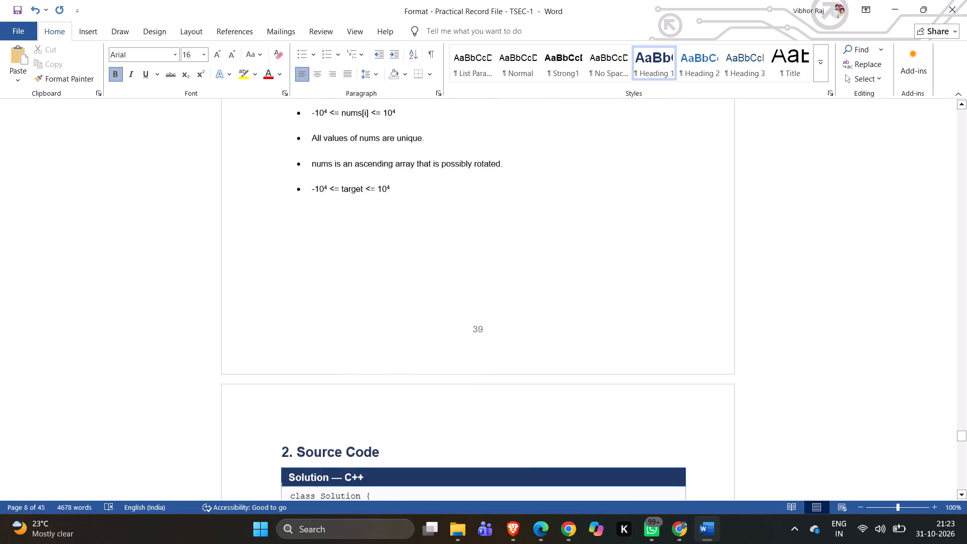
scroll(599, 405, down, 1)
scroll(599, 405, up, 2)
scroll(599, 405, down, 1)
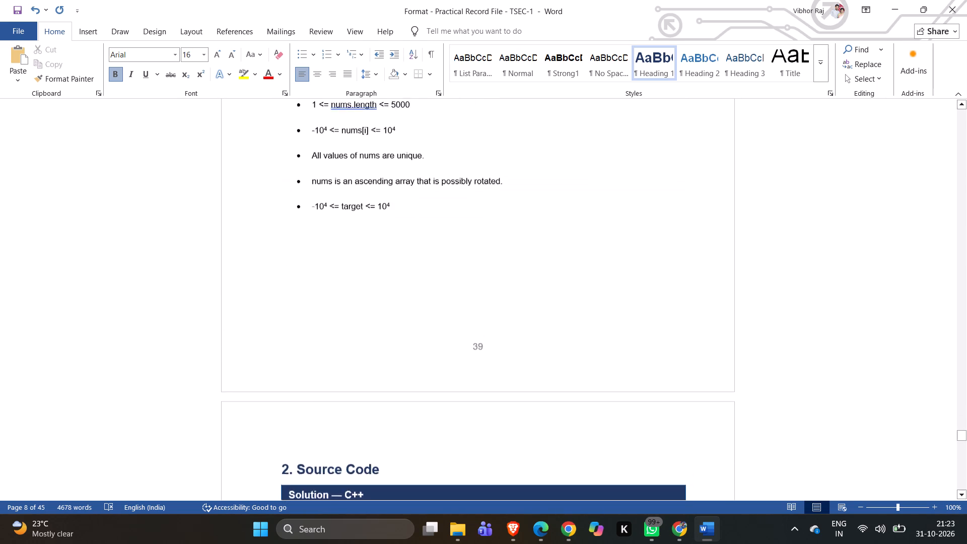
scroll(599, 405, down, 3)
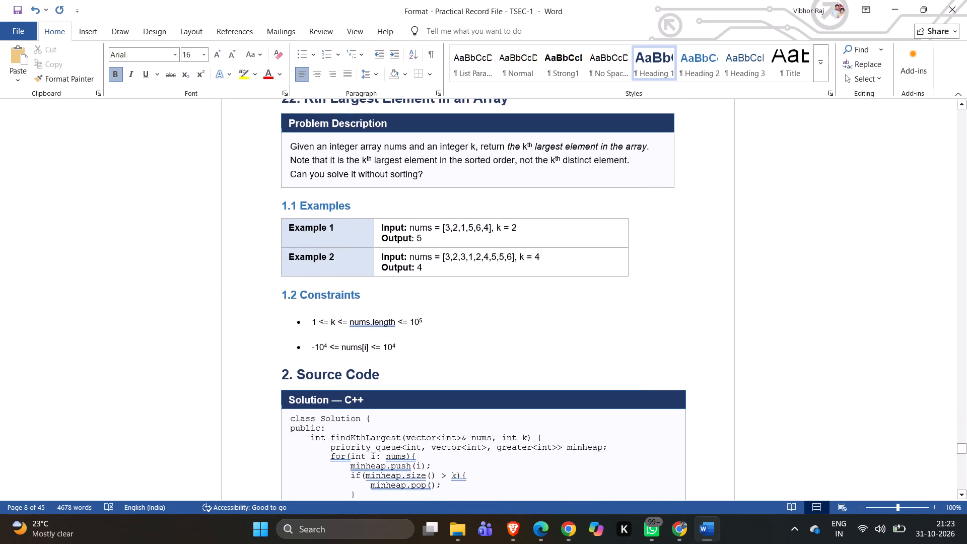
scroll(599, 405, down, 3)
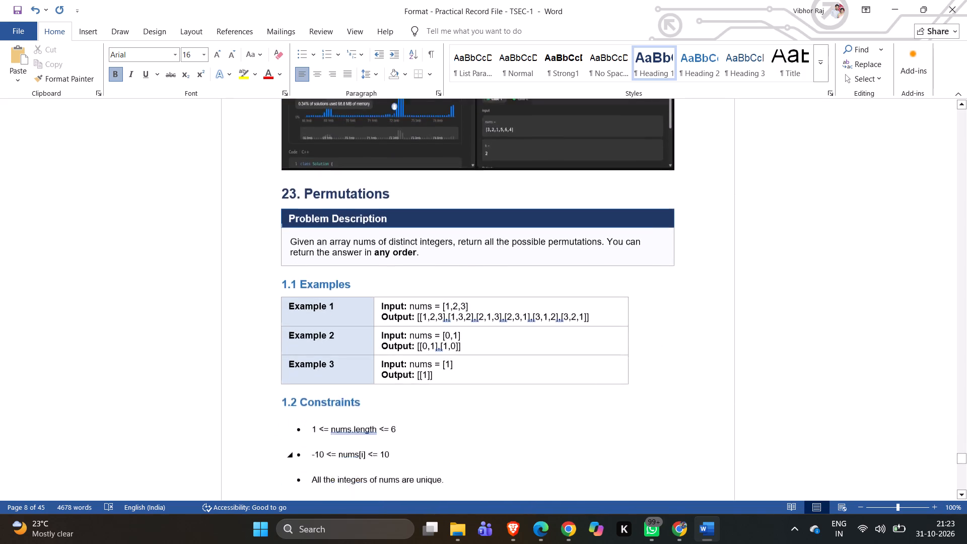
scroll(599, 405, down, 3)
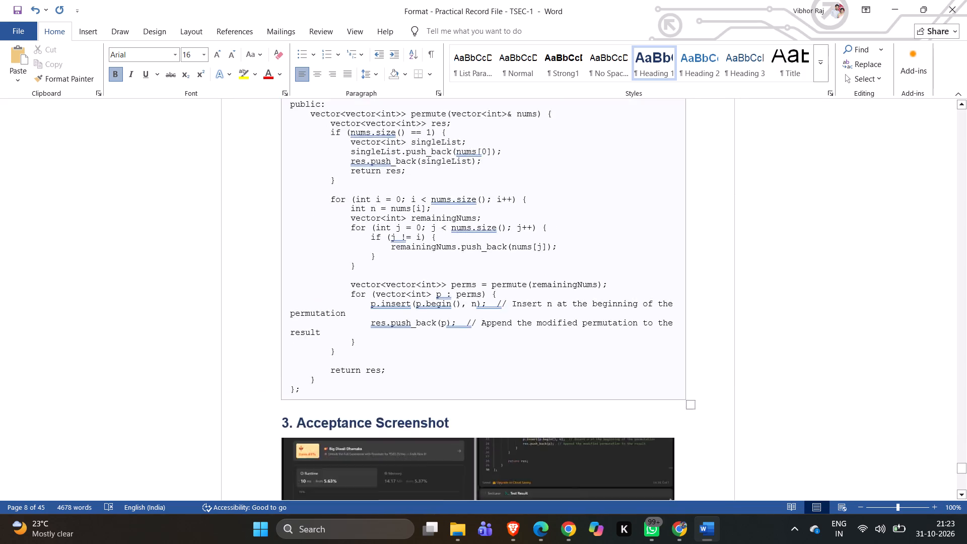
scroll(599, 405, down, 3)
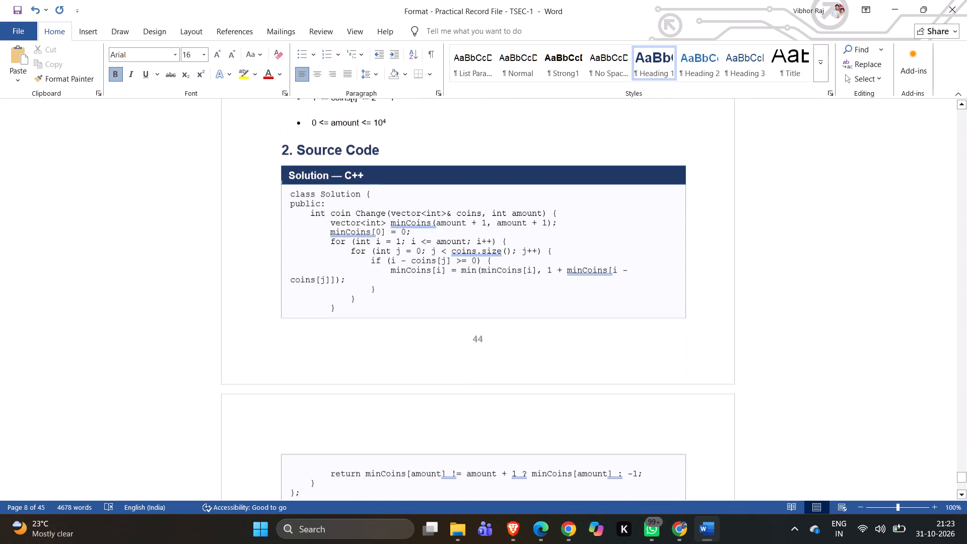
scroll(599, 405, down, 2)
Return to the cover page and recheck the layout from the contents table through problem 5, Longest Substring Without Repeating Characters.
scroll(599, 405, up, 13)
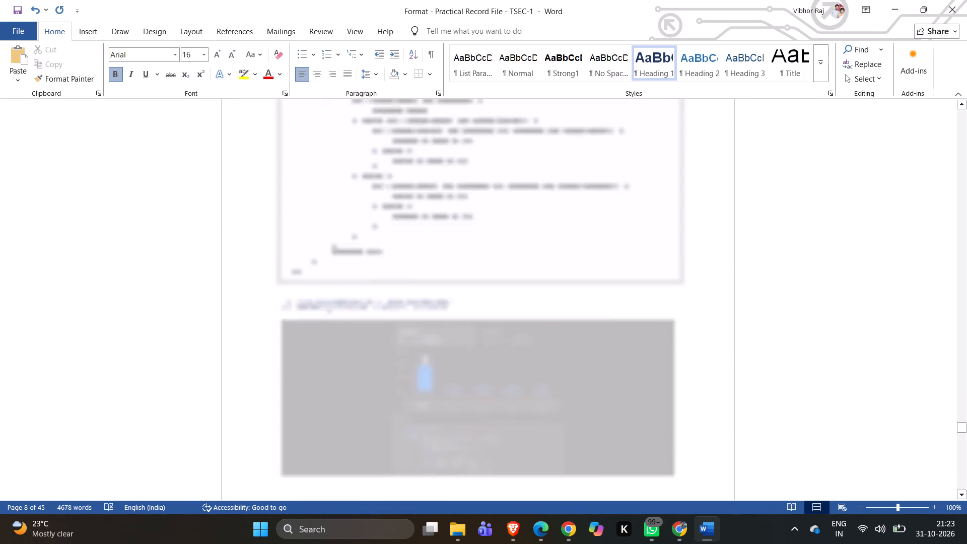
scroll(599, 405, up, 17)
scroll(599, 405, up, 5)
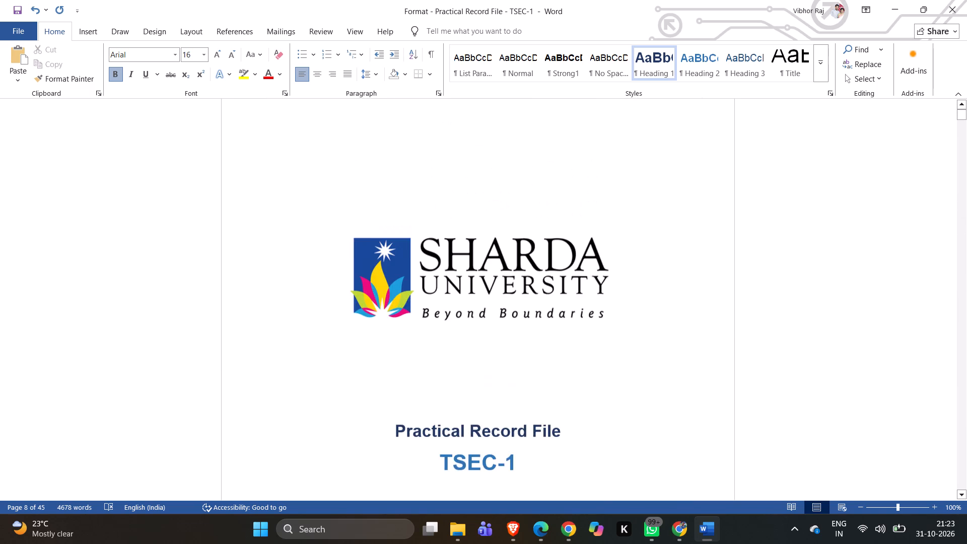
scroll(599, 405, down, 4)
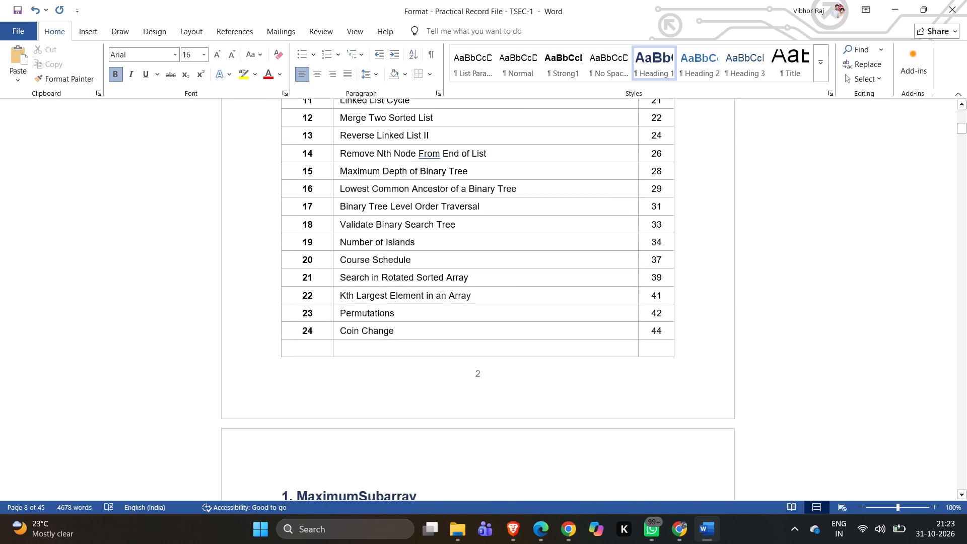
scroll(599, 405, down, 5)
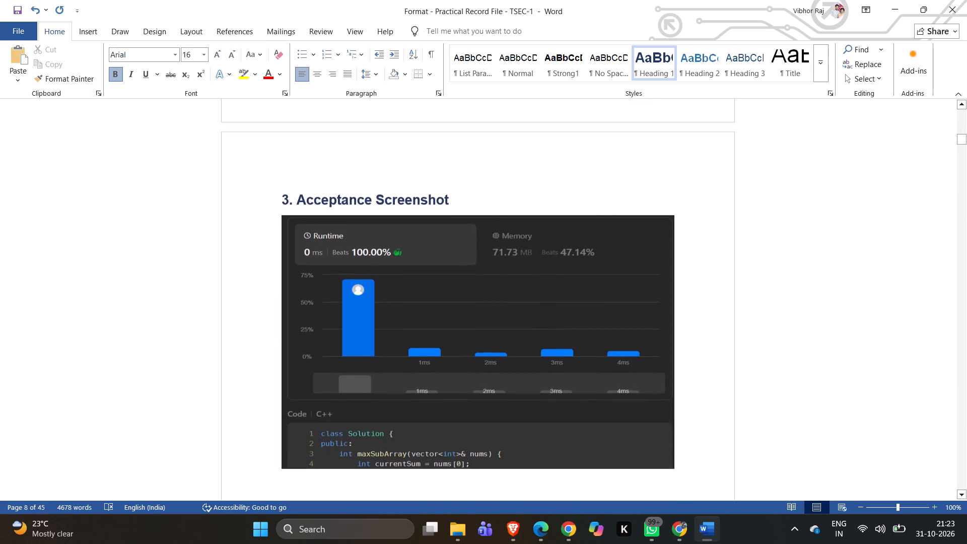
scroll(599, 405, down, 4)
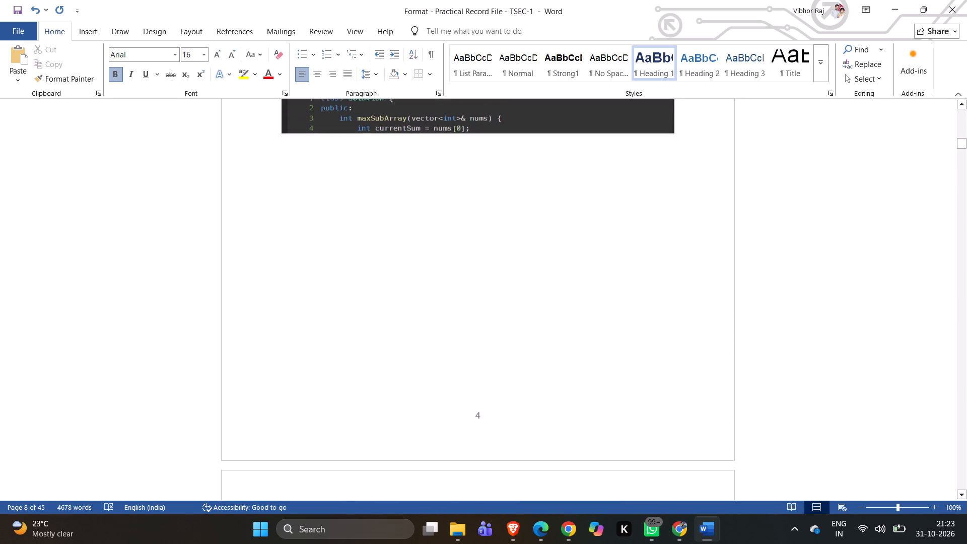
scroll(599, 405, down, 4)
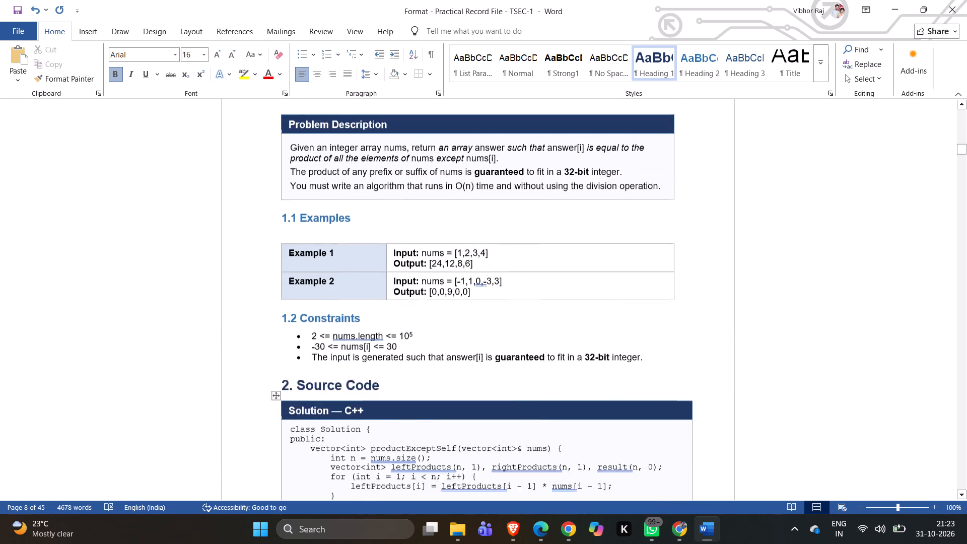
scroll(599, 405, down, 4)
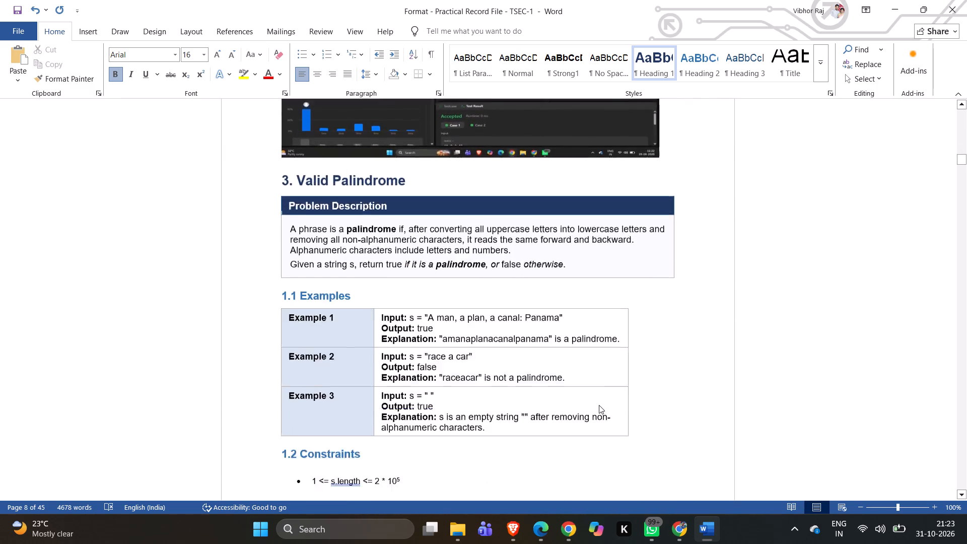
scroll(599, 405, down, 5)
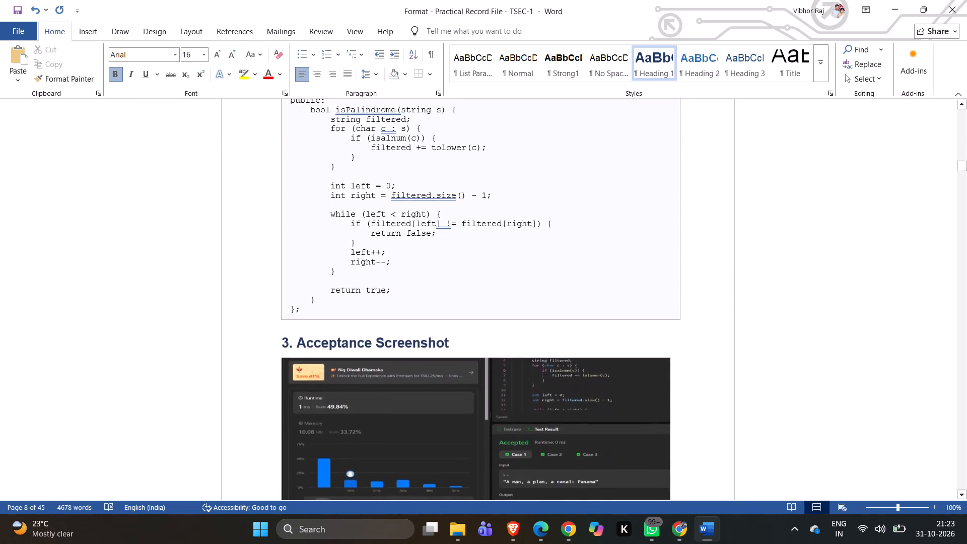
scroll(599, 405, down, 3)
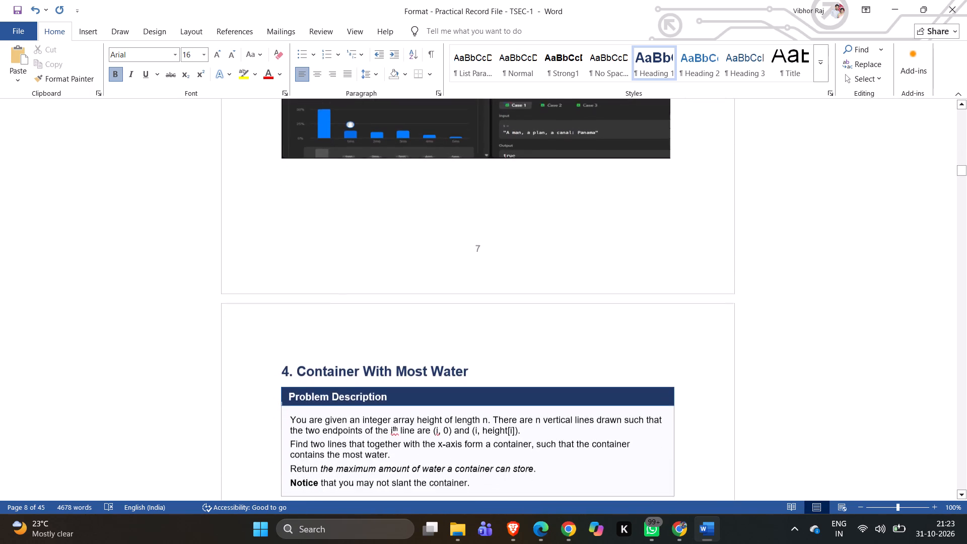
scroll(599, 405, down, 3)
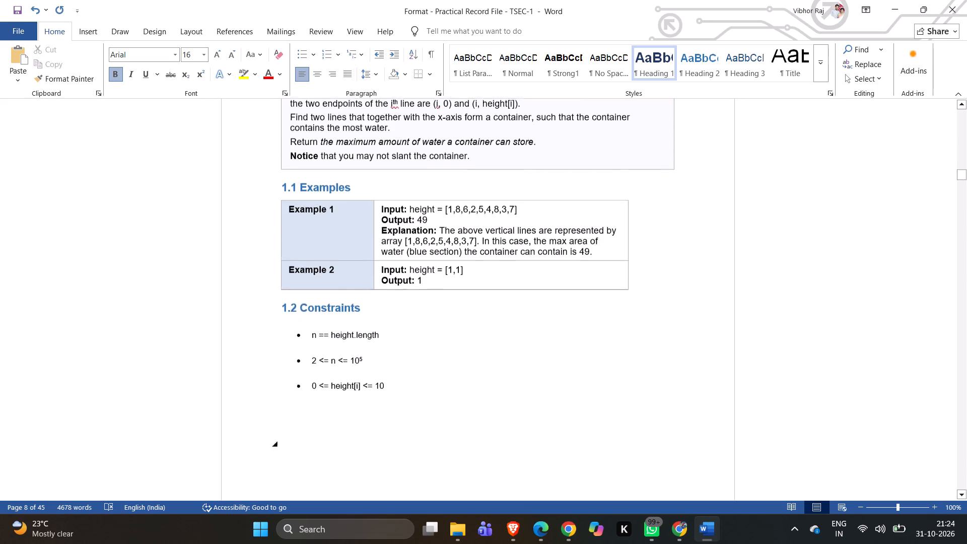
scroll(599, 405, down, 3)
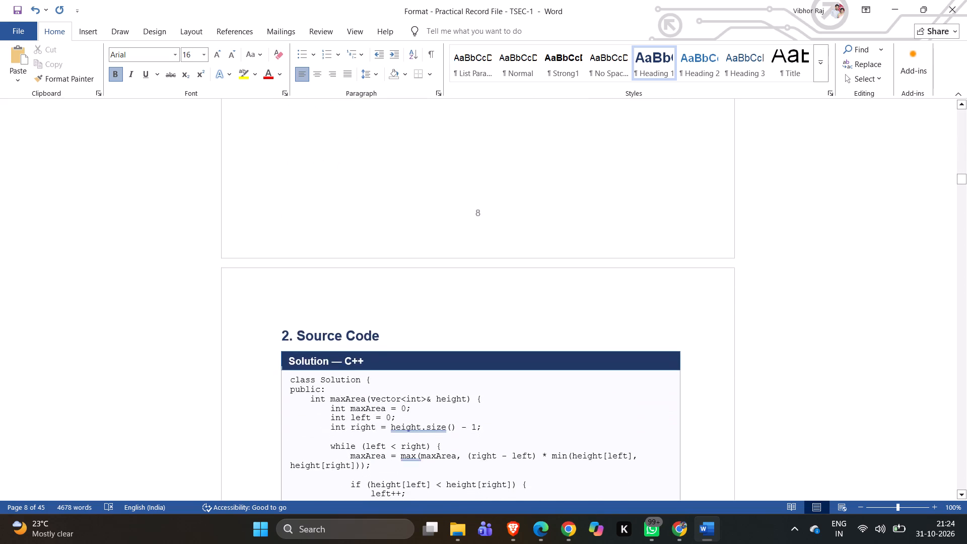
scroll(599, 405, down, 3)
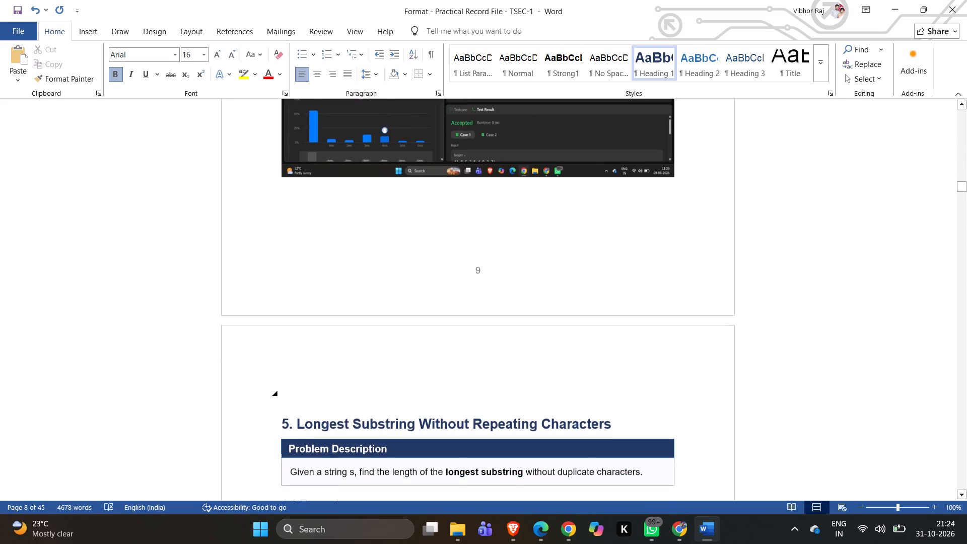
scroll(599, 405, down, 2)
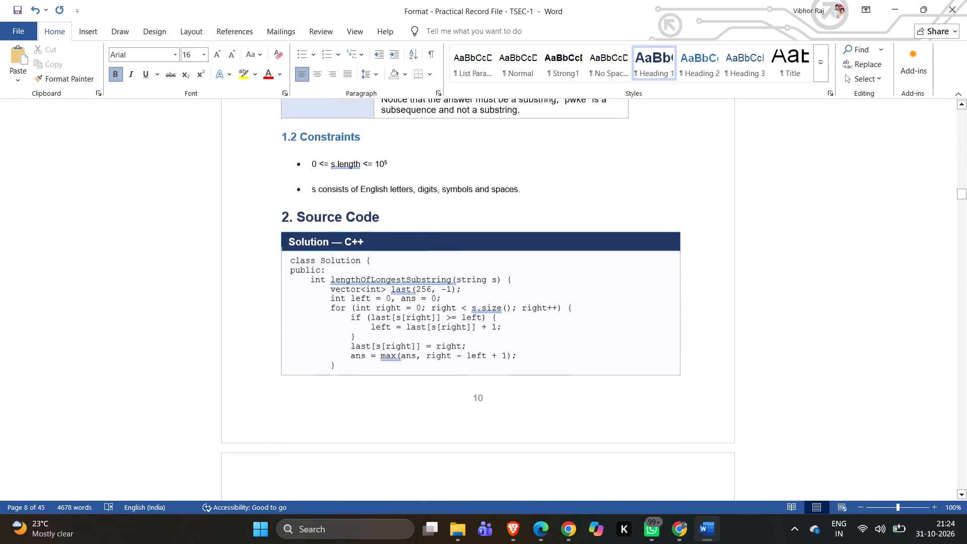
scroll(599, 405, down, 2)
Delete the blank lines above the "5. Longest Substring Without Repeating Characters" heading on page 10.
scroll(599, 405, up, 1)
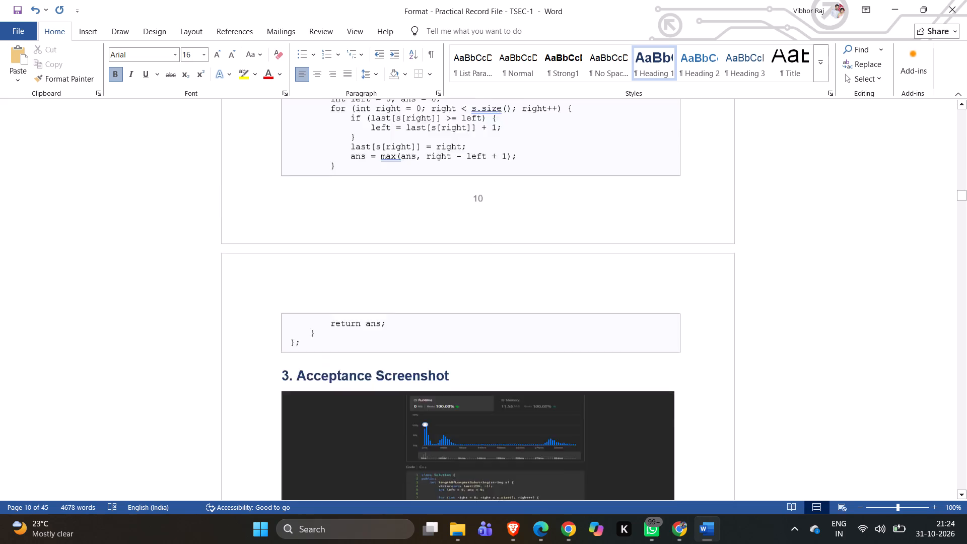
scroll(599, 405, up, 4)
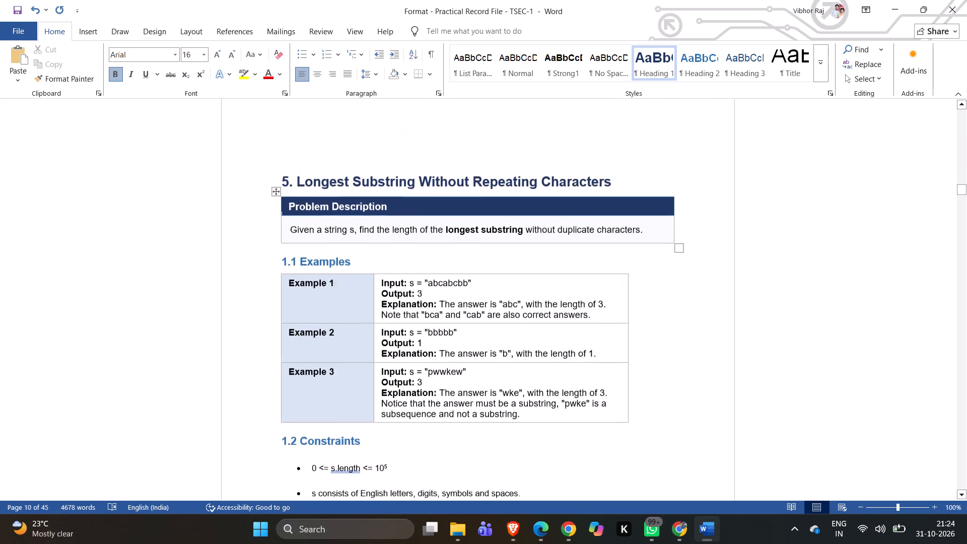
scroll(599, 405, up, 4)
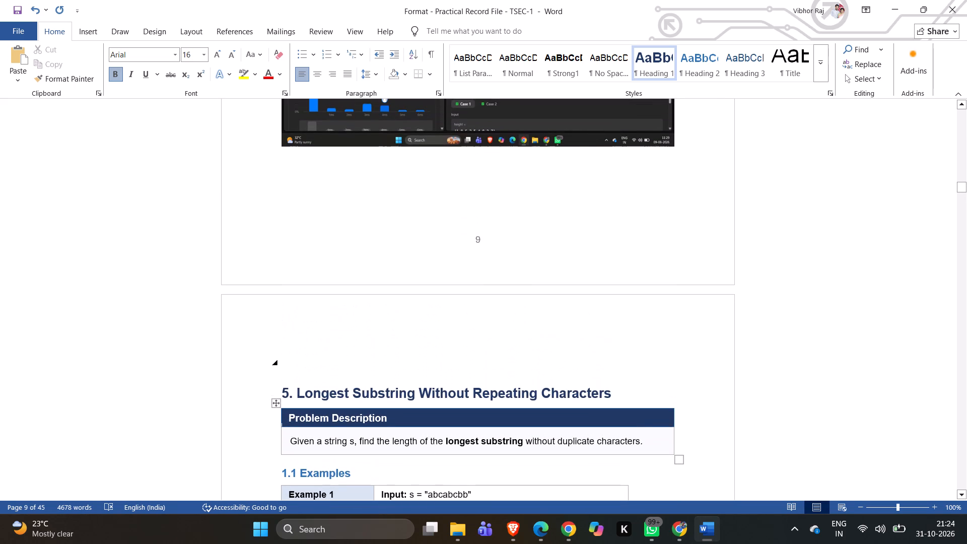
click(296, 373)
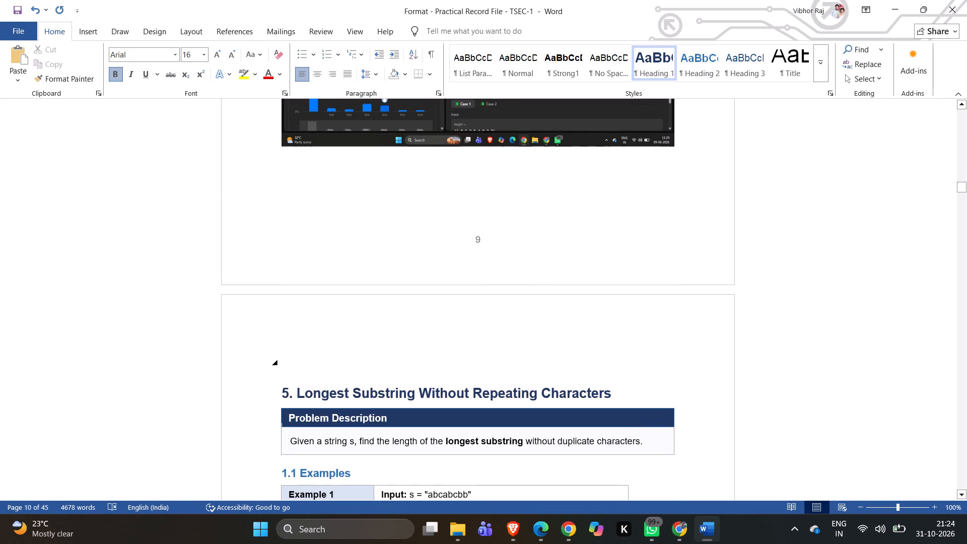
key(Down)
key(BackSpace)
key(BackSpace)
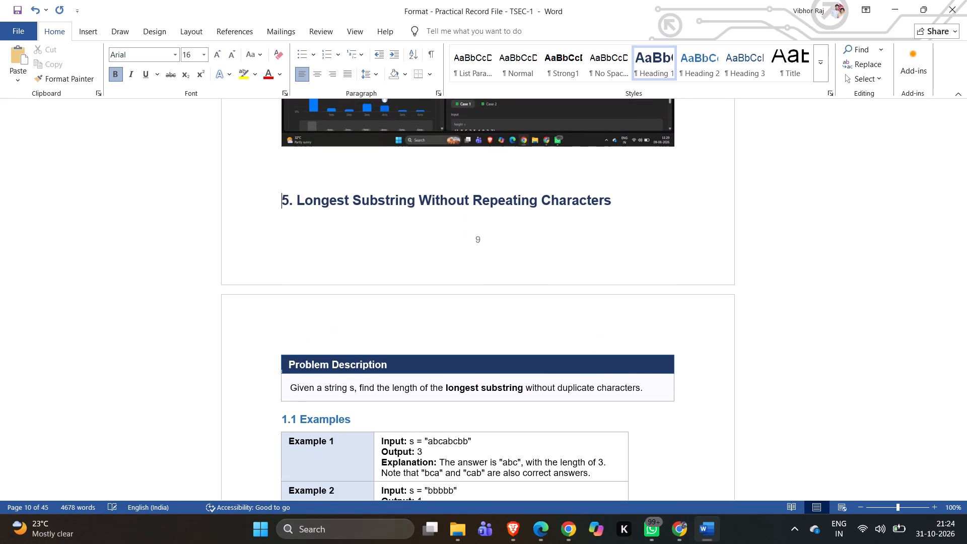
Insert a blank line before the "5. Longest Substring Without Repeating Characters" heading to push it onto page 10 with its problem description.
key(Return)
Examine the page breaks, headings and code tables from problem 5, Longest Substring Without Repeating Characters, through the end of problem 7.
scroll(296, 373, down, 2)
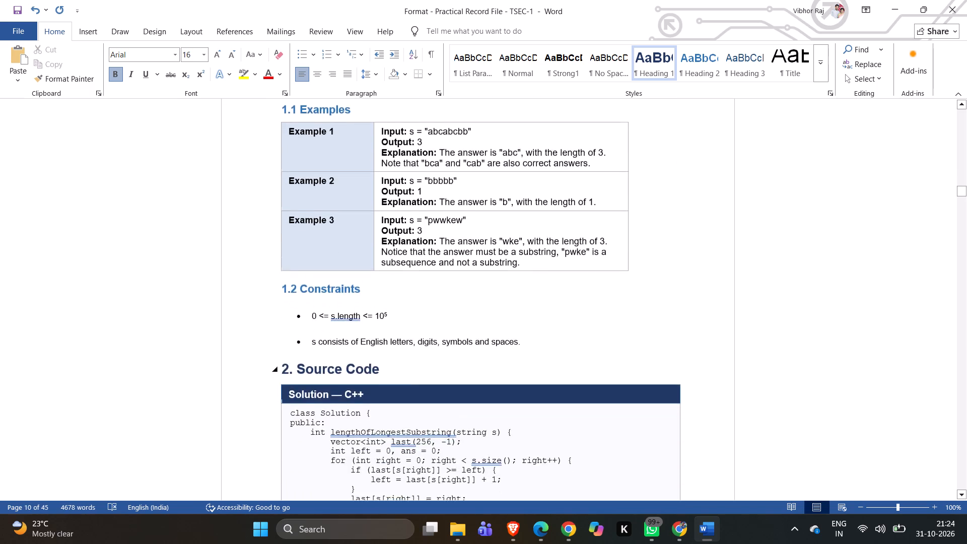
scroll(296, 373, down, 4)
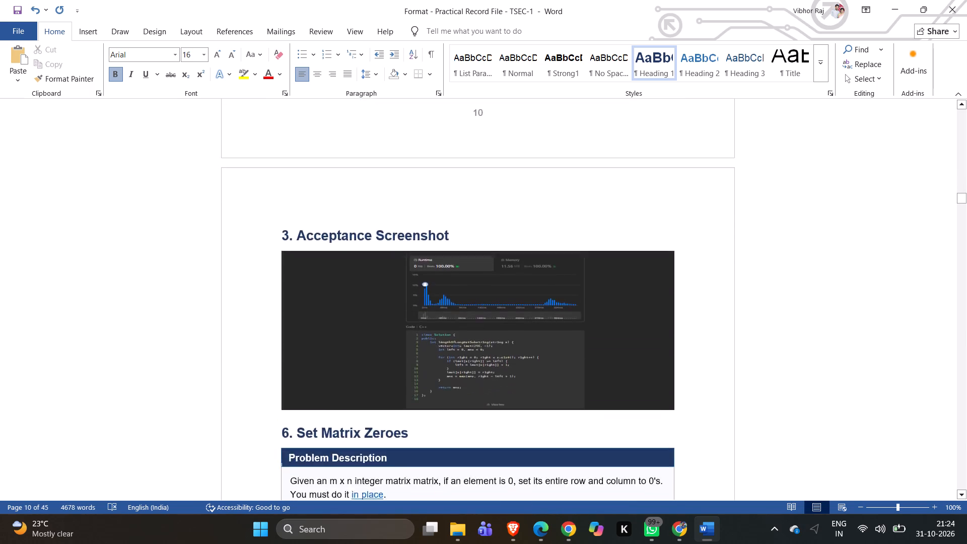
scroll(296, 373, down, 3)
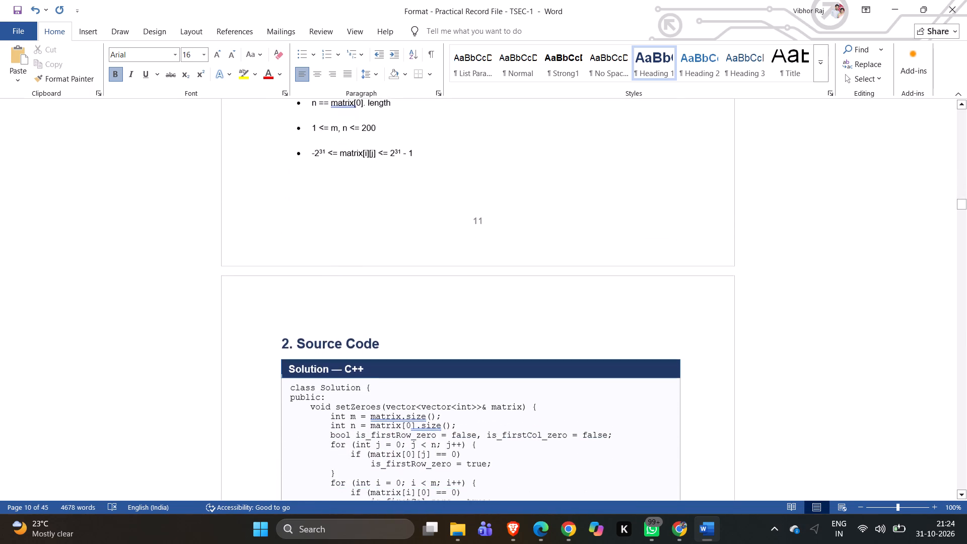
scroll(296, 373, down, 3)
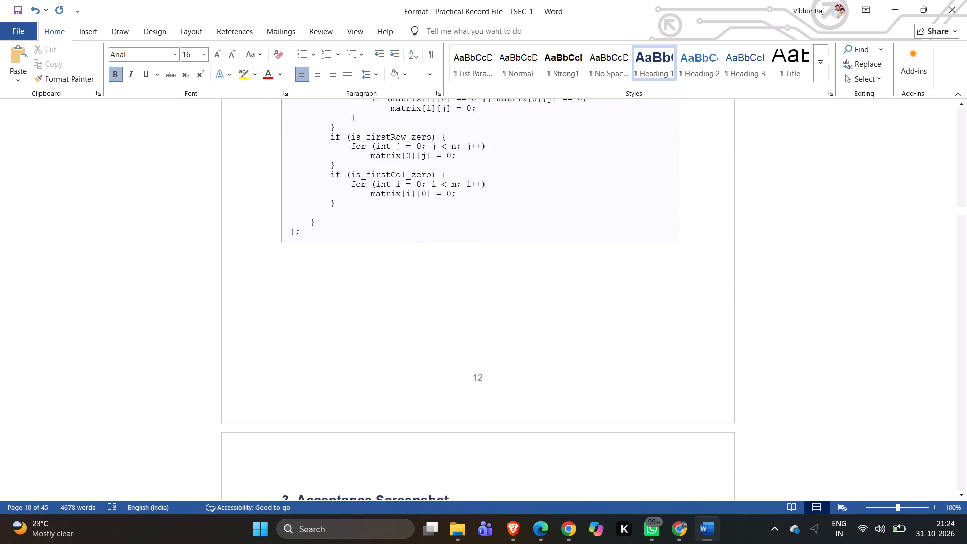
scroll(296, 373, down, 3)
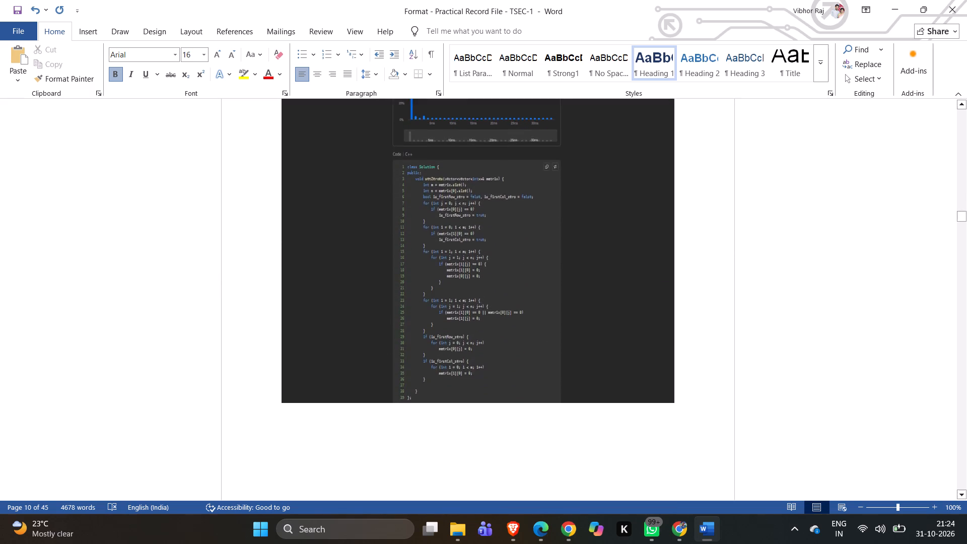
scroll(296, 373, down, 5)
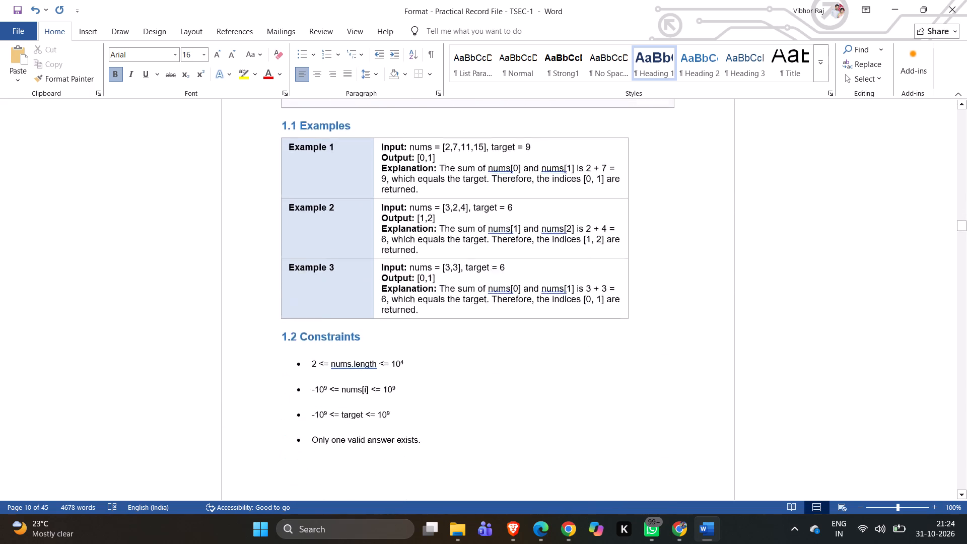
scroll(296, 373, down, 4)
click(296, 373)
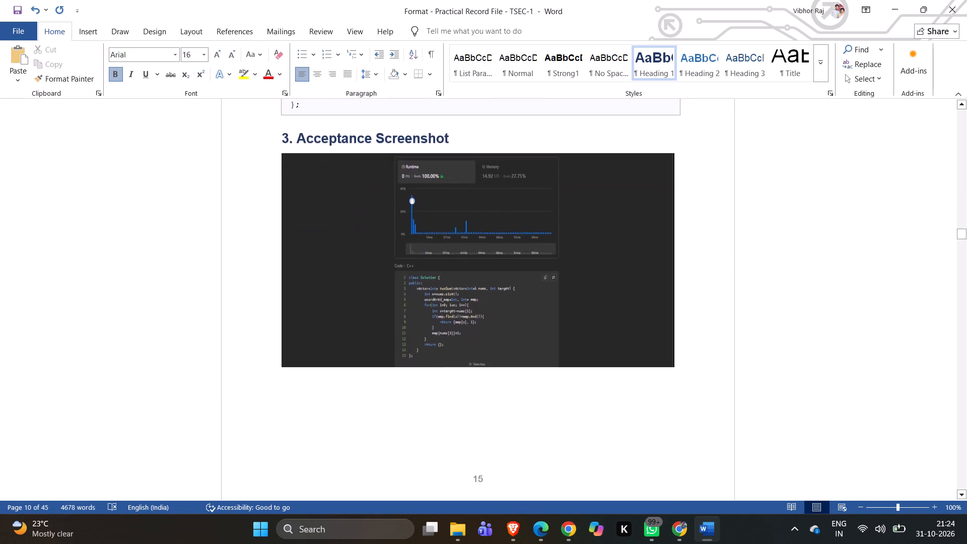
scroll(296, 373, up, 1)
scroll(296, 373, down, 2)
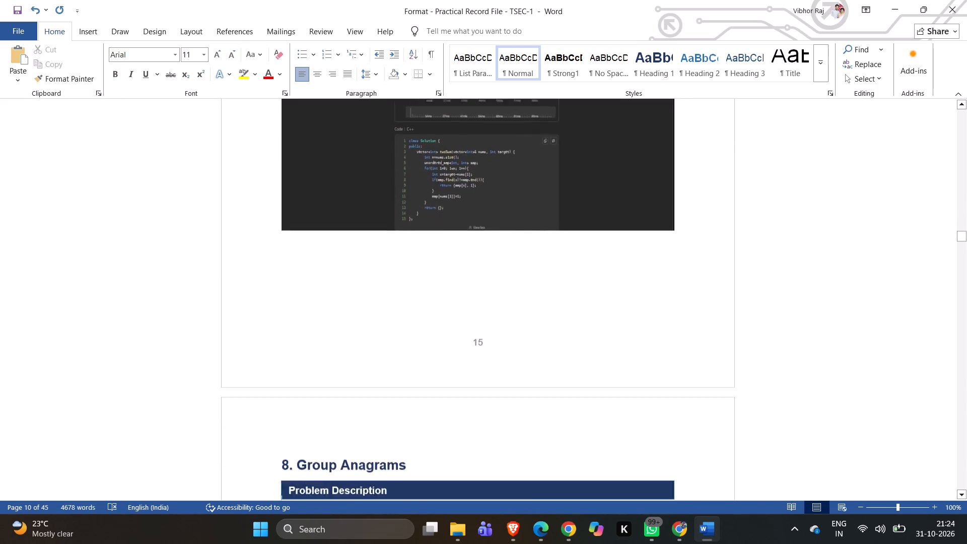
Examine the page layout from problem 8, Group Anagrams, through the constraints of problem 9, Valid Parentheses.
scroll(296, 373, down, 4)
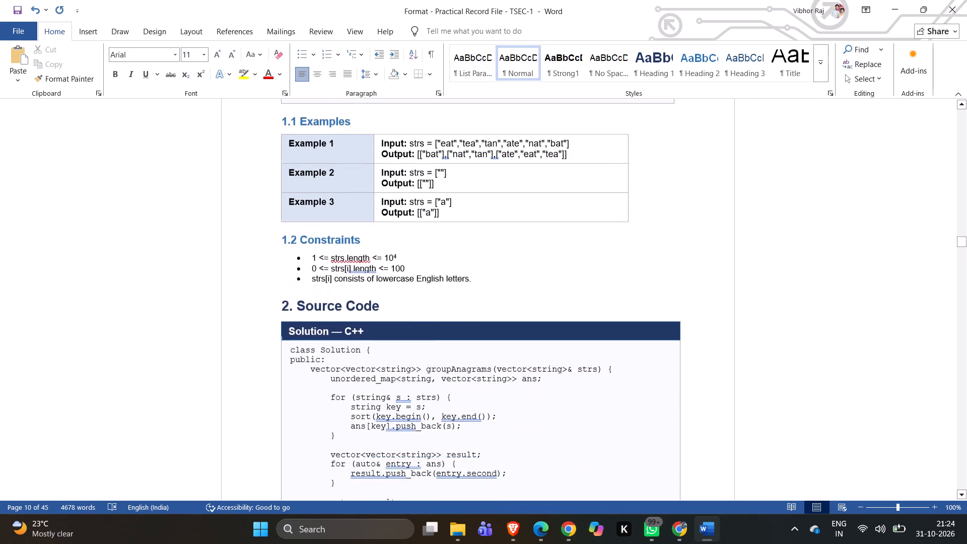
scroll(296, 373, down, 2)
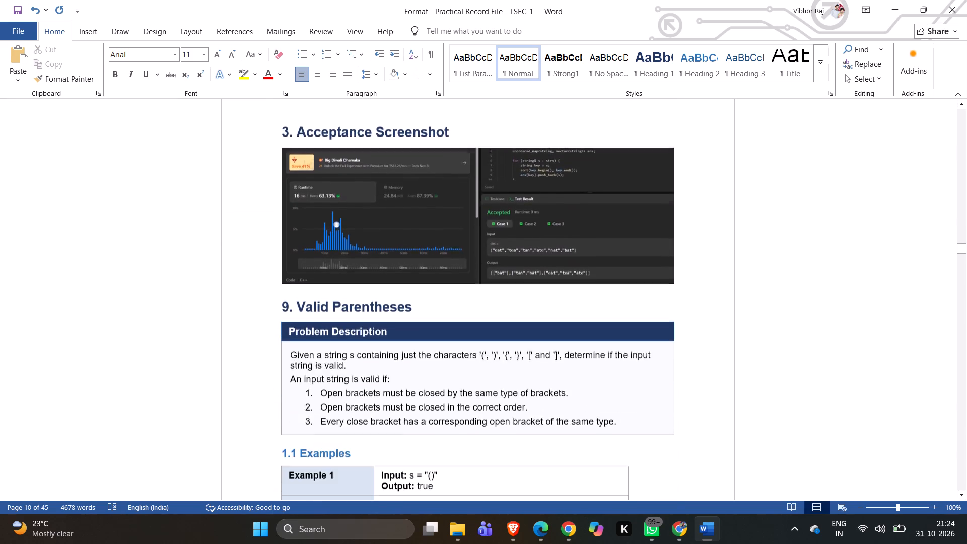
scroll(296, 373, down, 2)
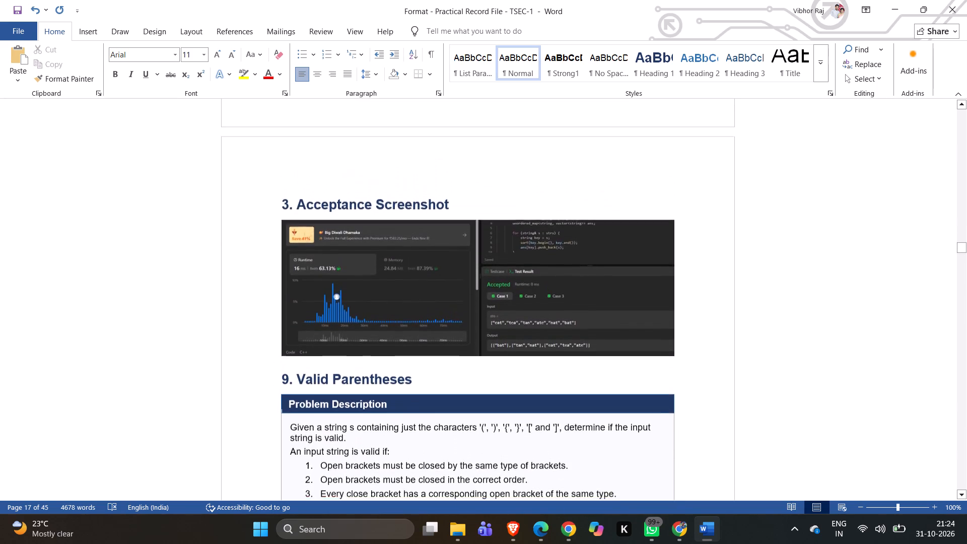
scroll(296, 373, down, 1)
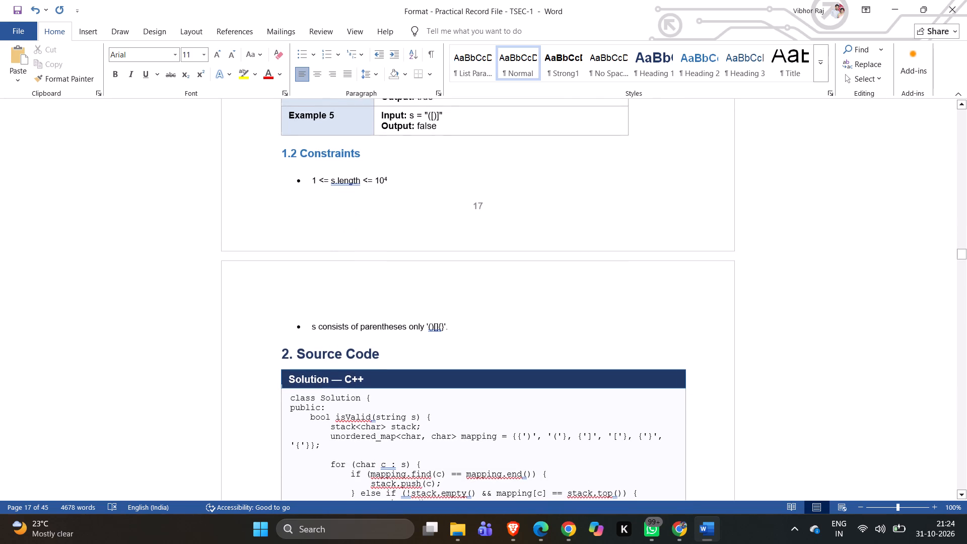
Reduce the height of the Group Anagrams acceptance screenshot on page 17 to make room for problem 9's constraints.
scroll(342, 321, up, 1)
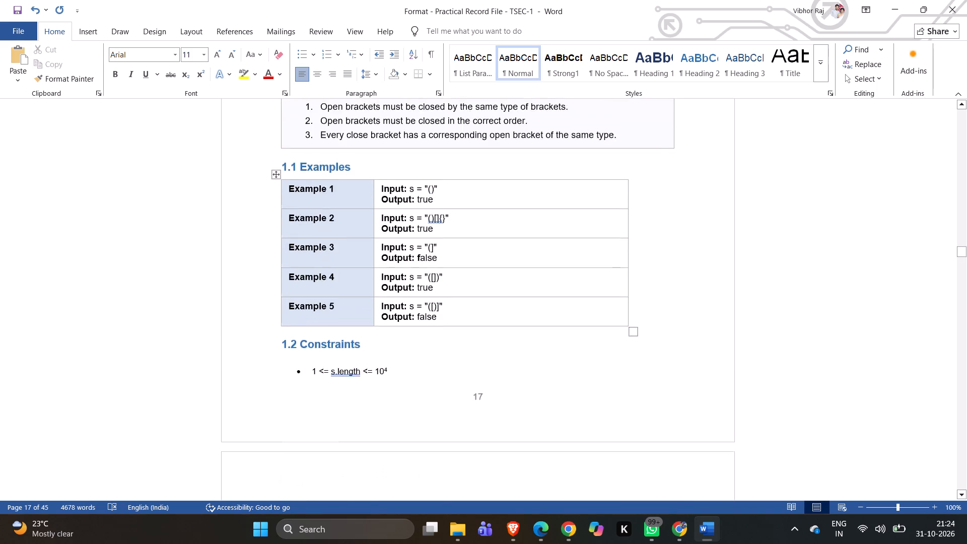
scroll(342, 321, up, 2)
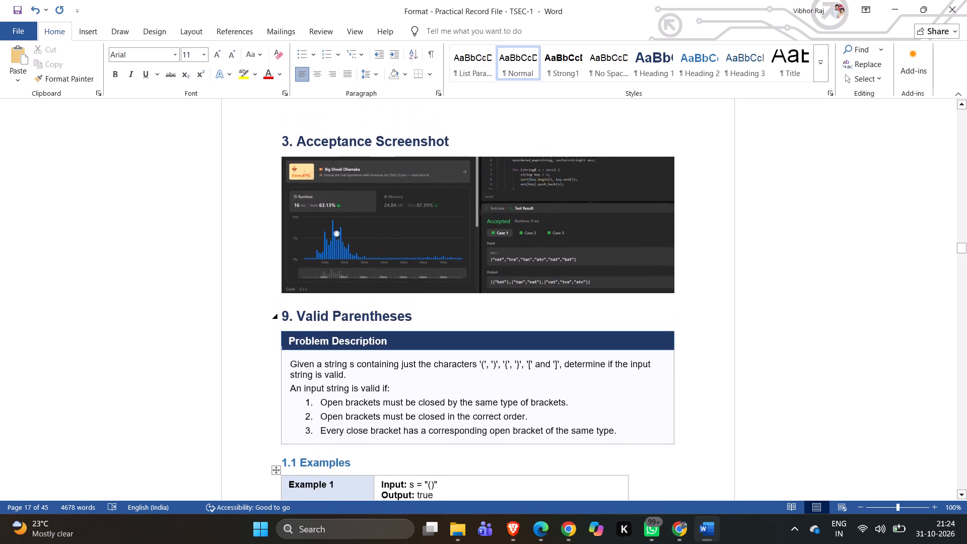
scroll(342, 321, up, 1)
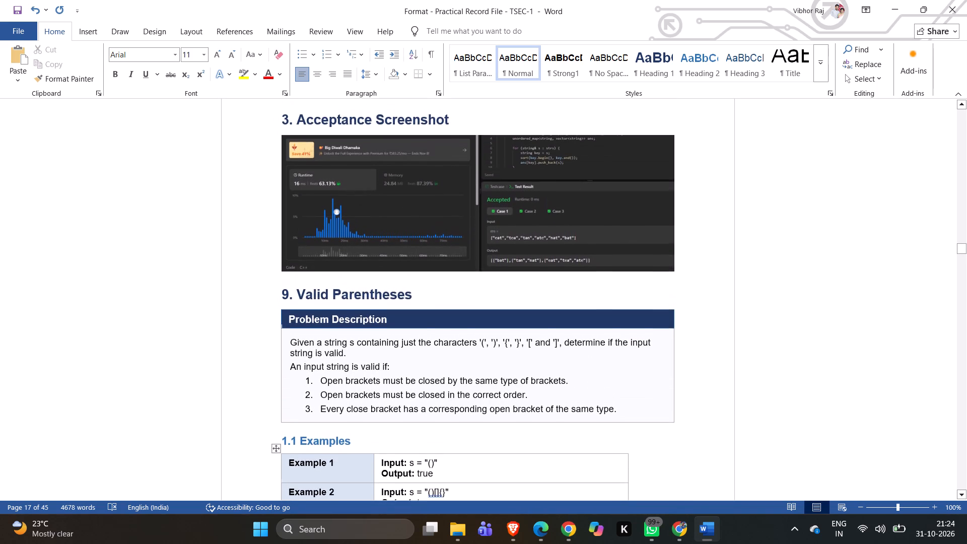
scroll(342, 321, up, 1)
click(444, 247)
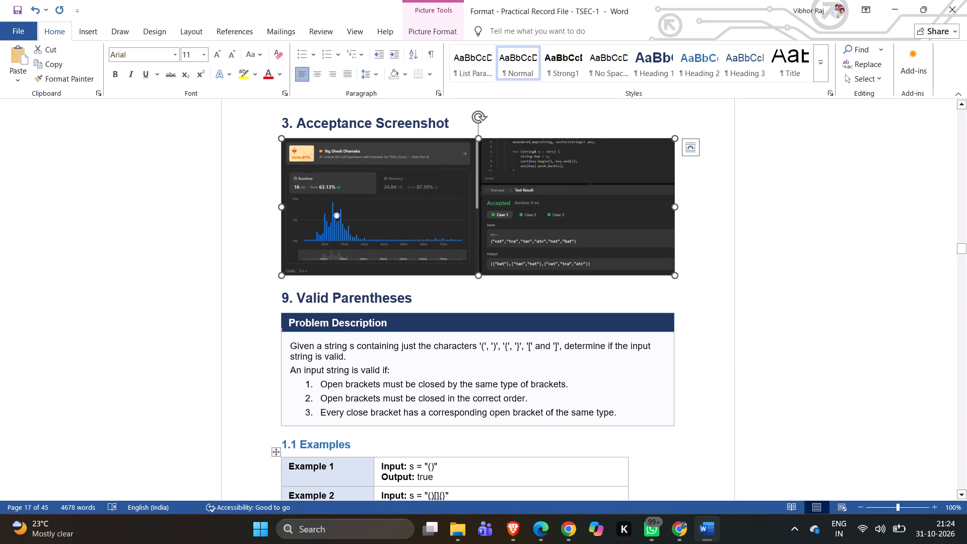
drag(478, 274, 478, 258)
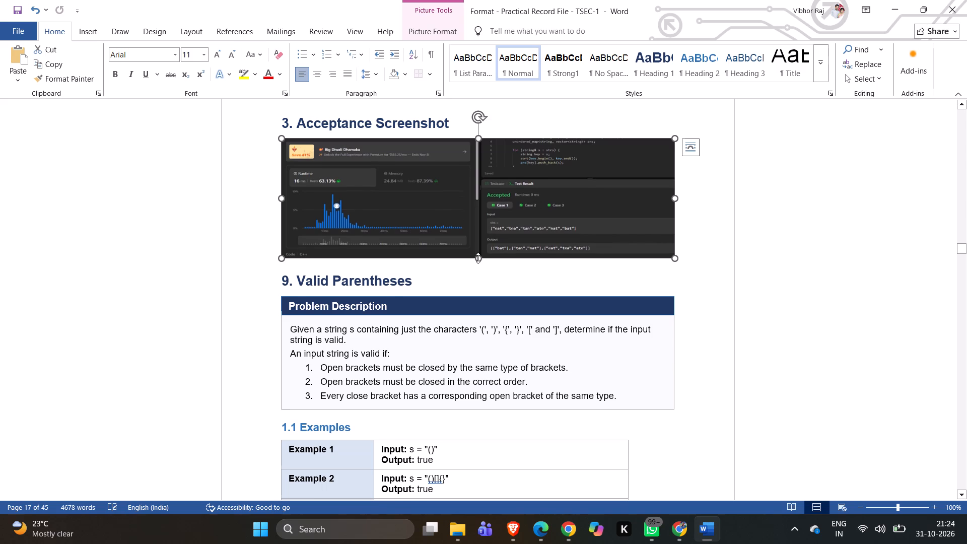
scroll(449, 377, down, 1)
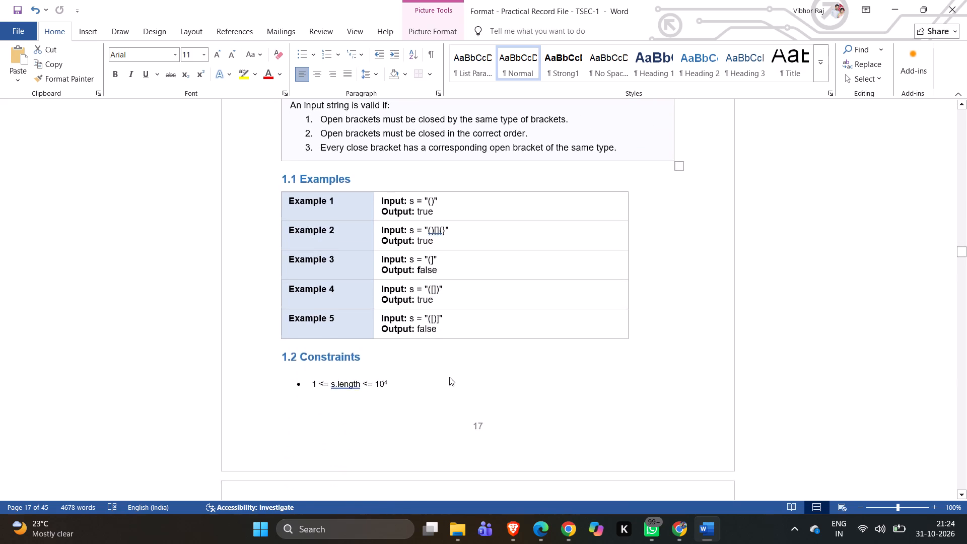
scroll(449, 377, down, 1)
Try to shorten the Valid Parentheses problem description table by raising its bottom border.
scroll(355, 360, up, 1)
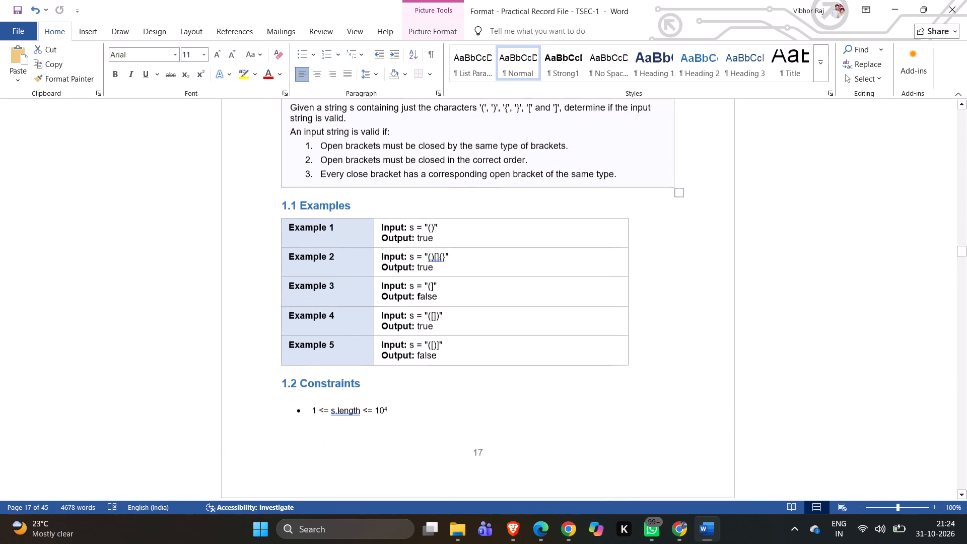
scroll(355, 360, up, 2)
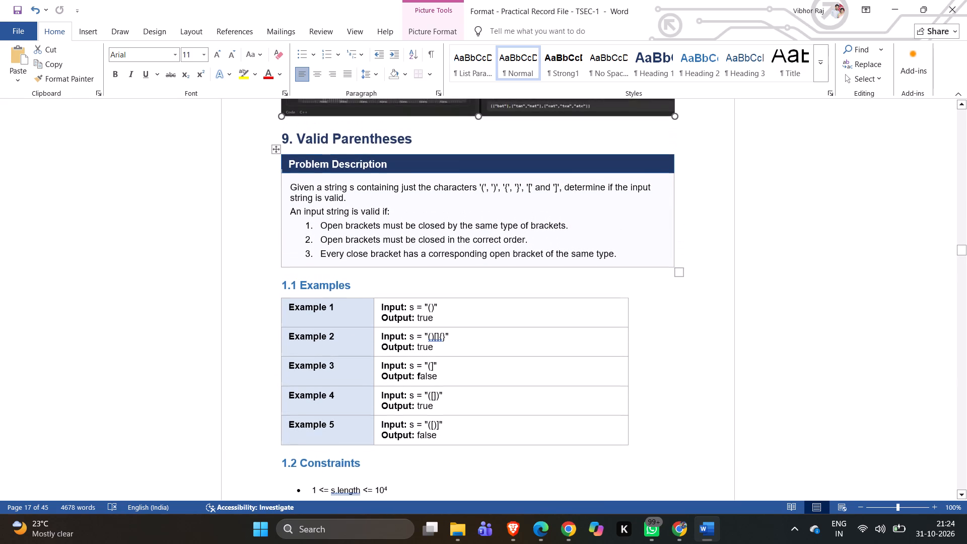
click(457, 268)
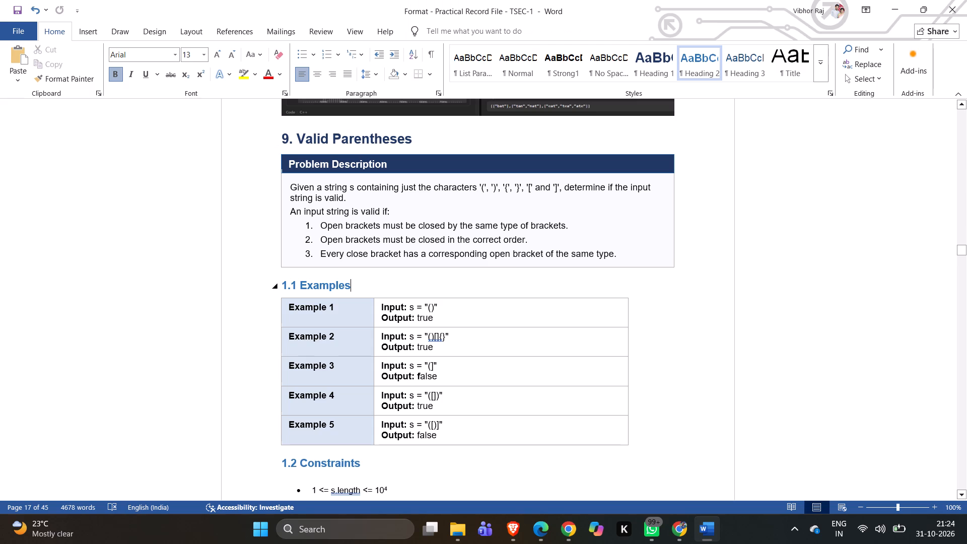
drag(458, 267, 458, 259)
Shorten the Group Anagrams acceptance screenshot further so that both Valid Parentheses constraints fit on page 17.
scroll(438, 336, up, 1)
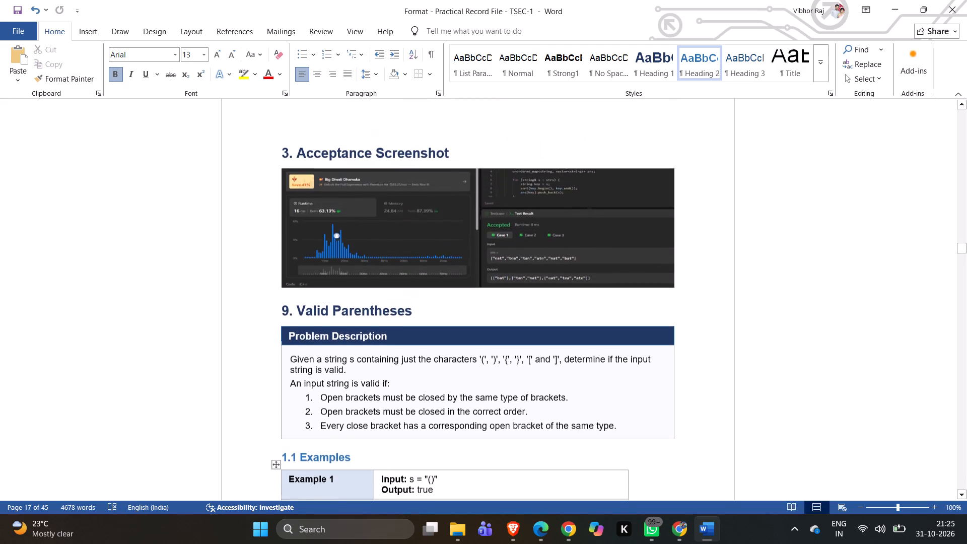
scroll(438, 336, up, 1)
click(469, 400)
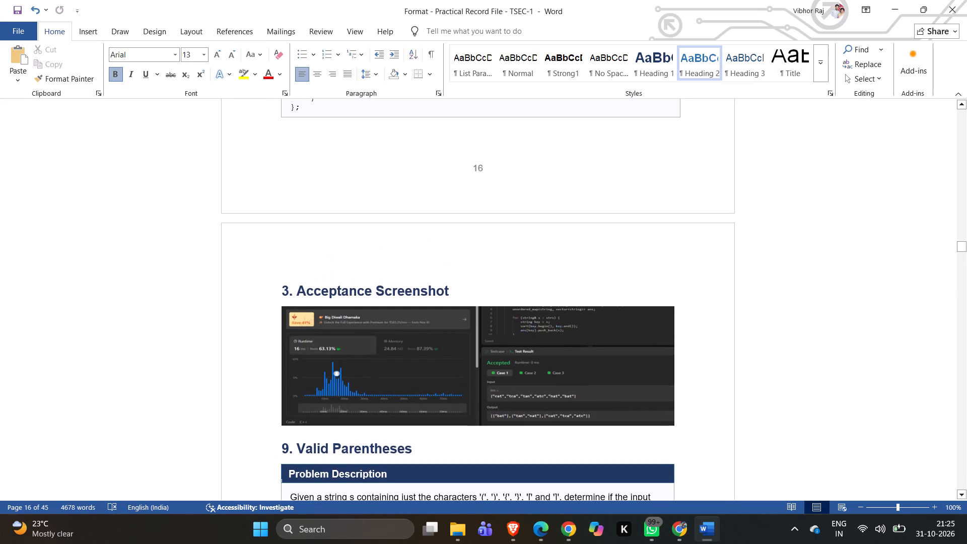
drag(479, 426, 482, 412)
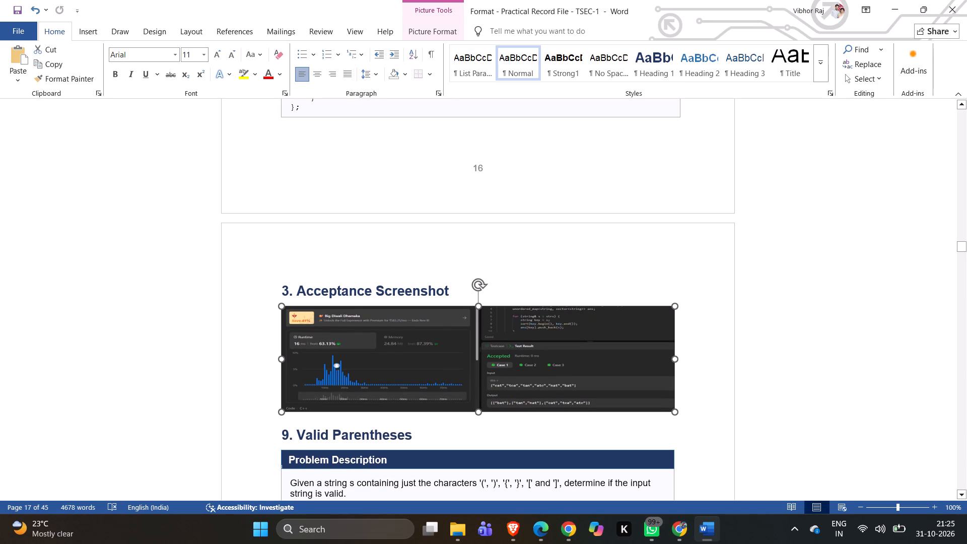
scroll(482, 412, down, 4)
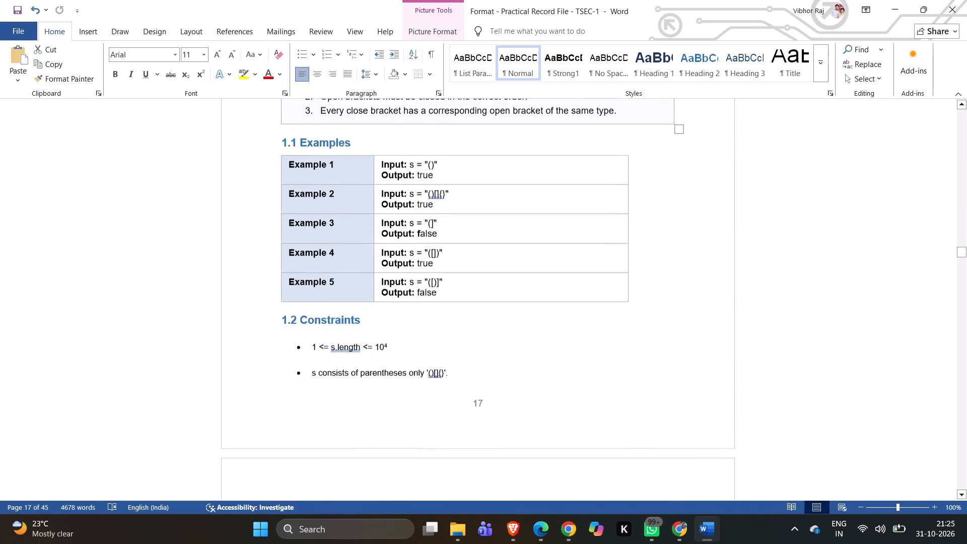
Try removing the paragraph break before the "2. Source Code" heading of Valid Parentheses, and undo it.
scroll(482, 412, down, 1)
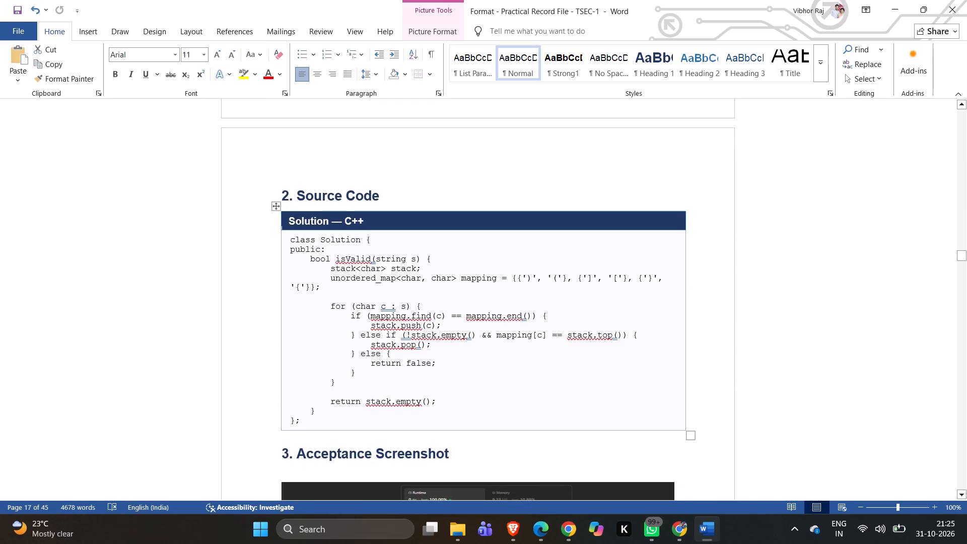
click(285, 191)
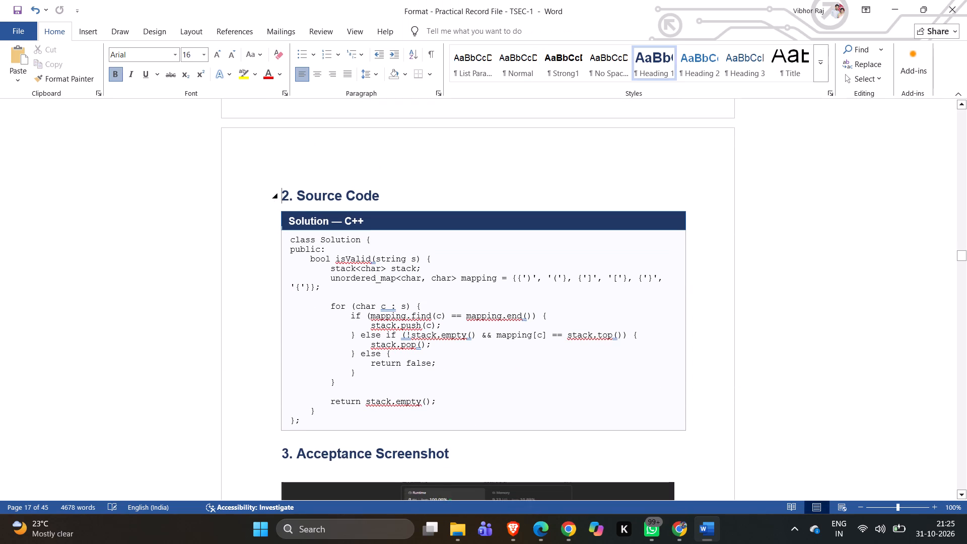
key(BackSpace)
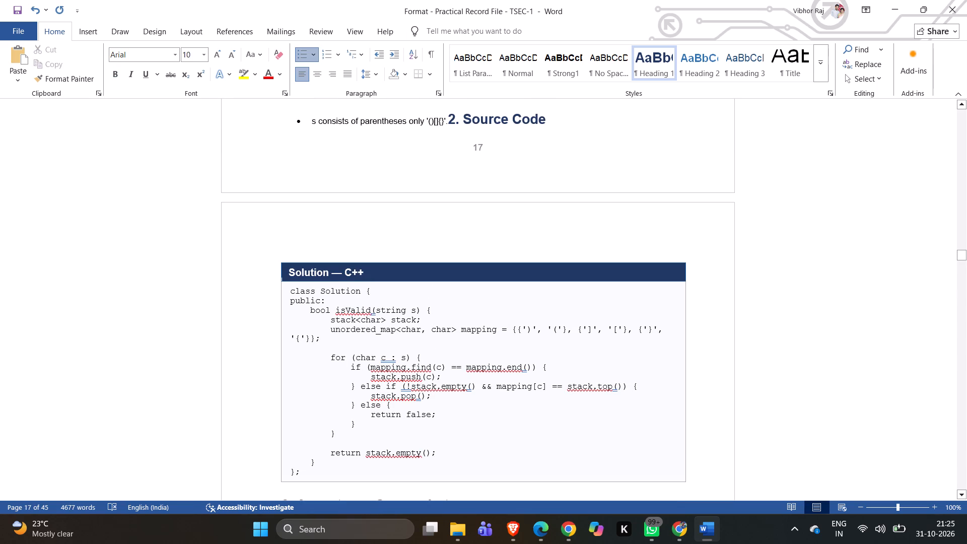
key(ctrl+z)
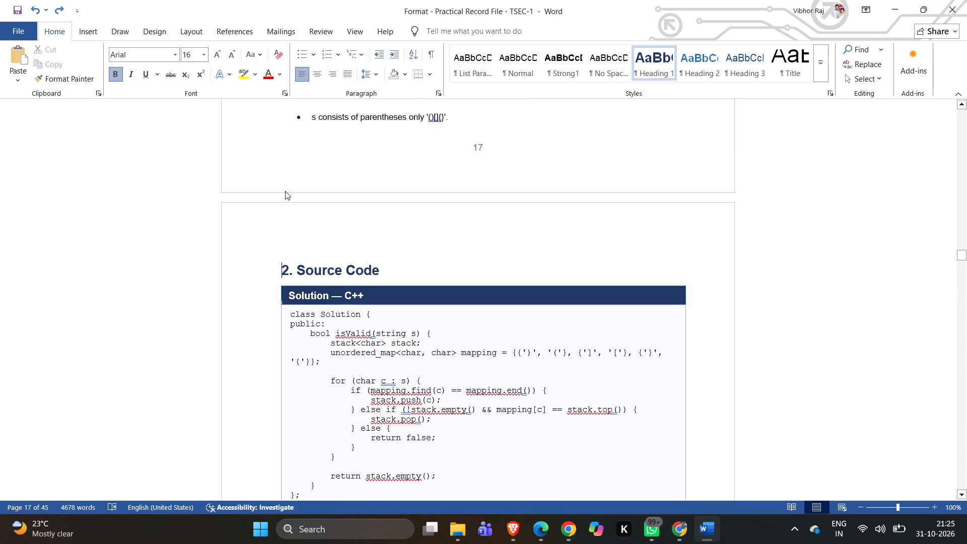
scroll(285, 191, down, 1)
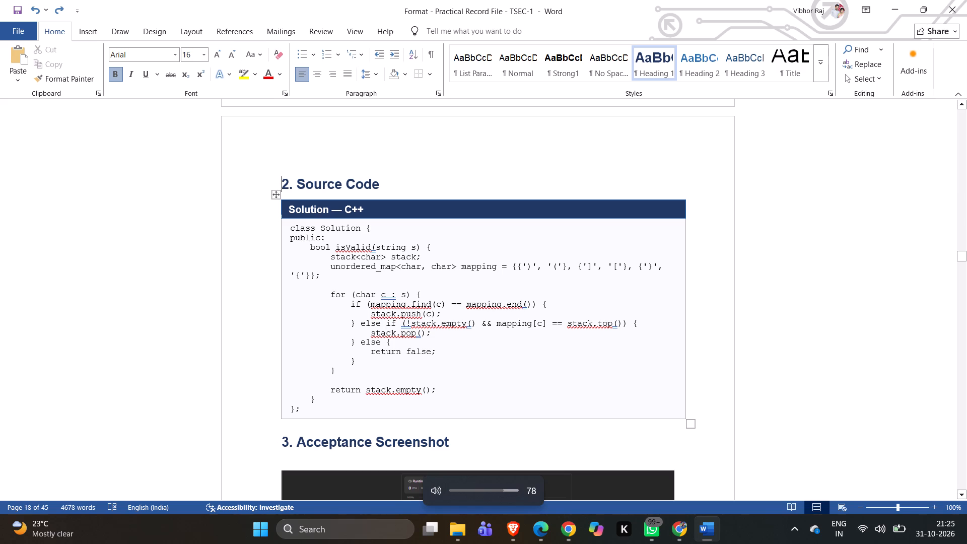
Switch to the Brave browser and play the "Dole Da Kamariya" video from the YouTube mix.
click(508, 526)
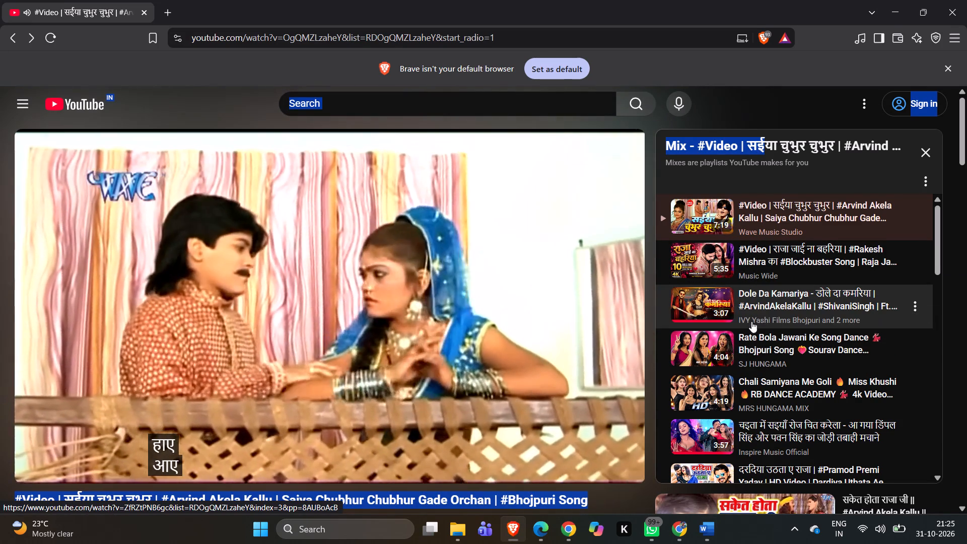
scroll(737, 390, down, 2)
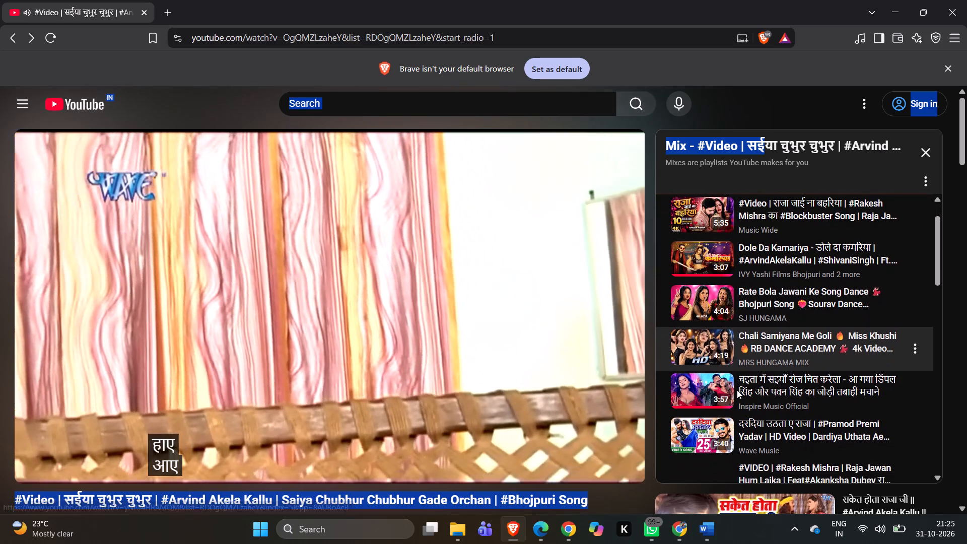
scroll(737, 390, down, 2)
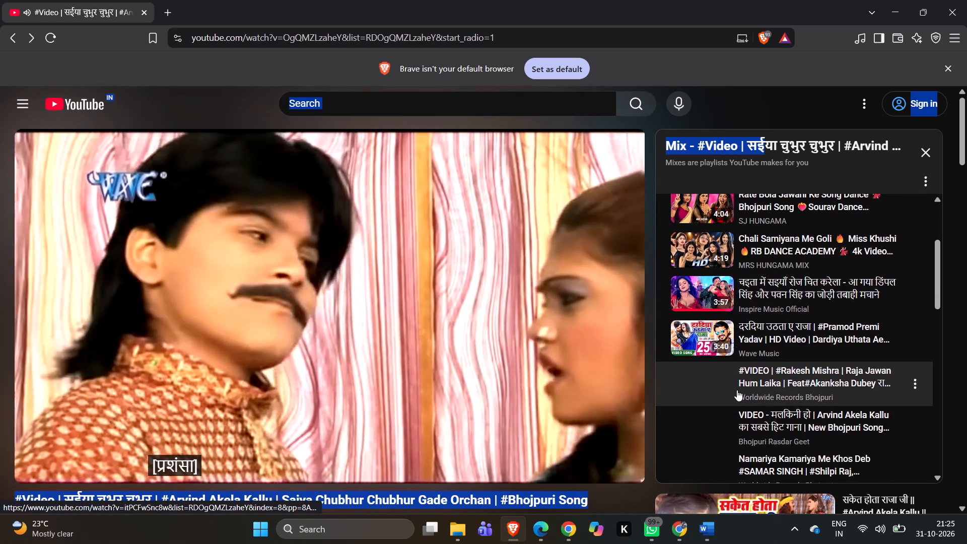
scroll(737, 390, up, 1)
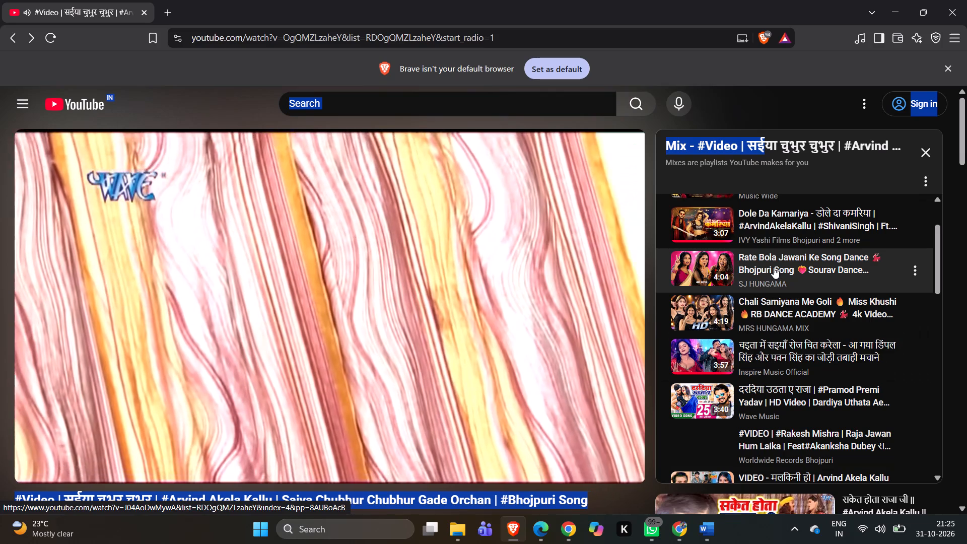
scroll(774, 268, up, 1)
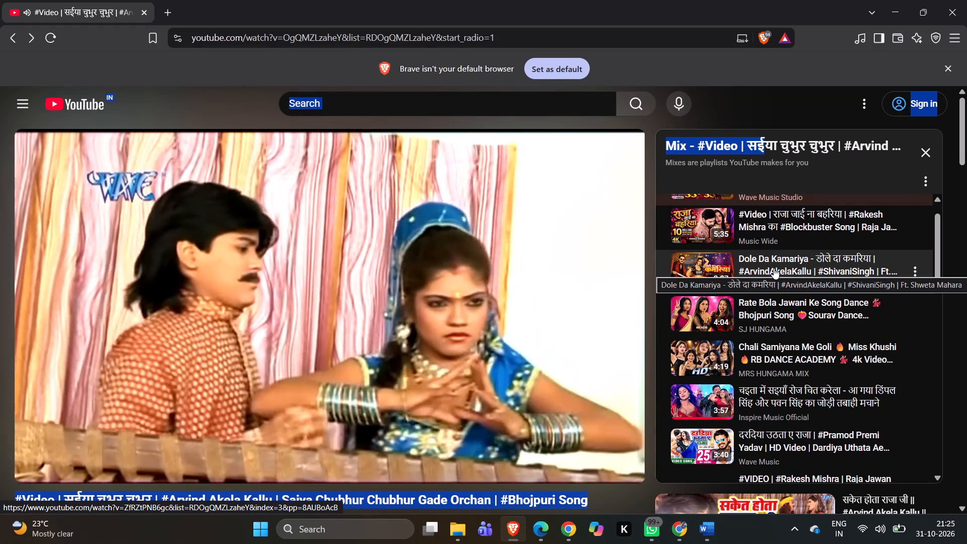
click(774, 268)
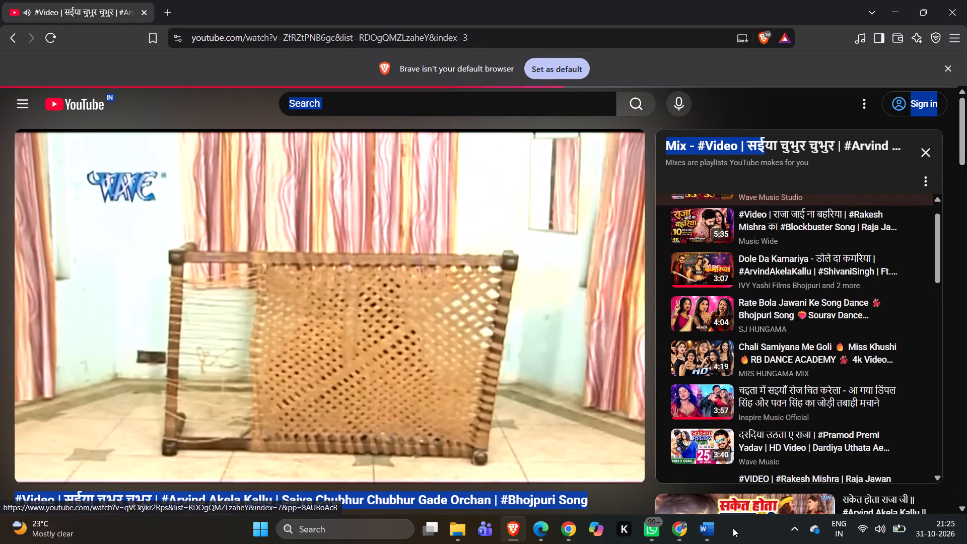
Switch back to the Word record file and review the page layout from Merge Intervals through Lowest Common Ancestor of a Binary Tree.
click(709, 528)
scroll(590, 387, down, 4)
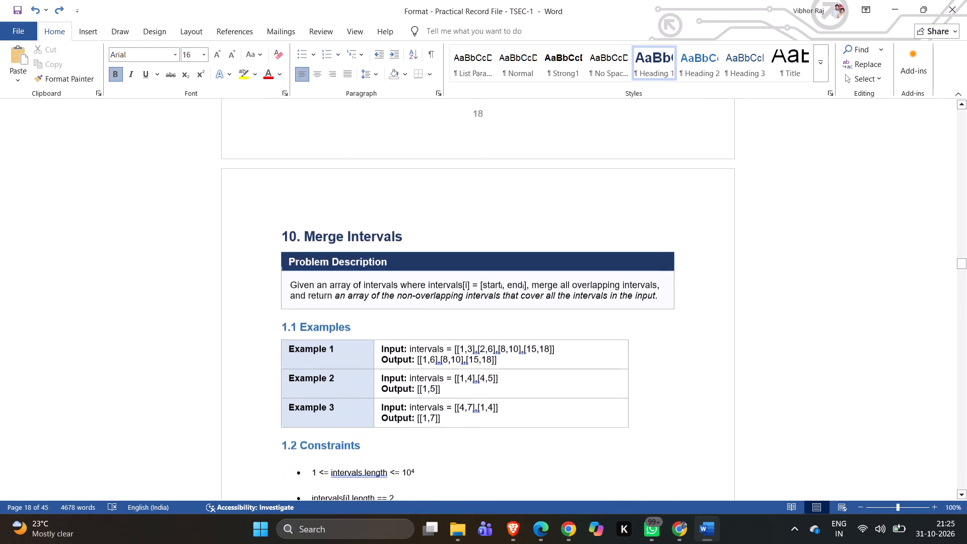
scroll(590, 387, down, 4)
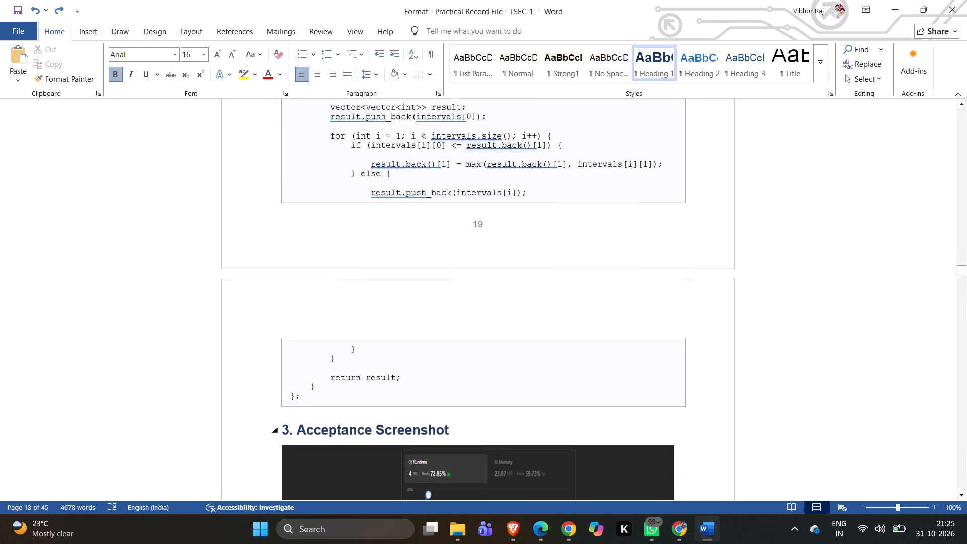
scroll(590, 387, down, 2)
scroll(590, 387, up, 2)
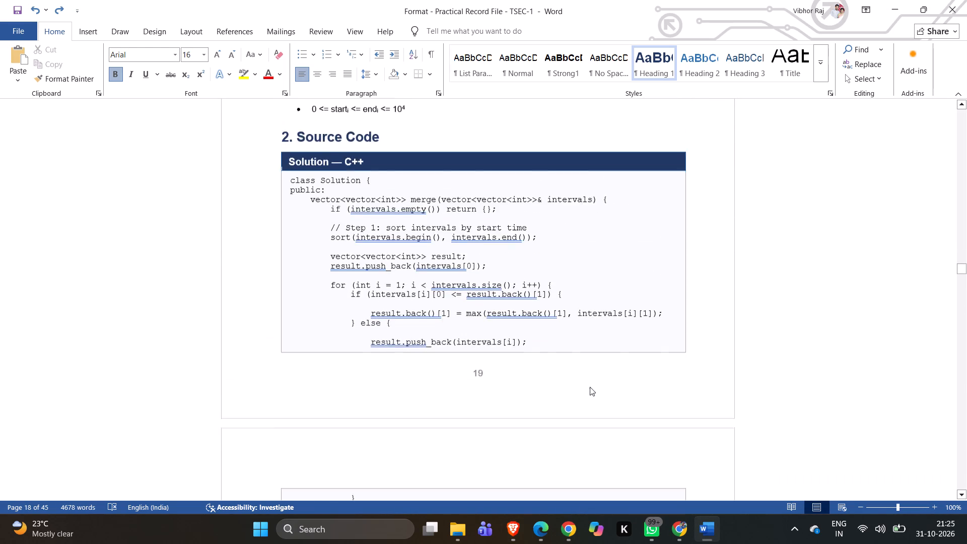
scroll(590, 387, up, 3)
scroll(590, 387, down, 1)
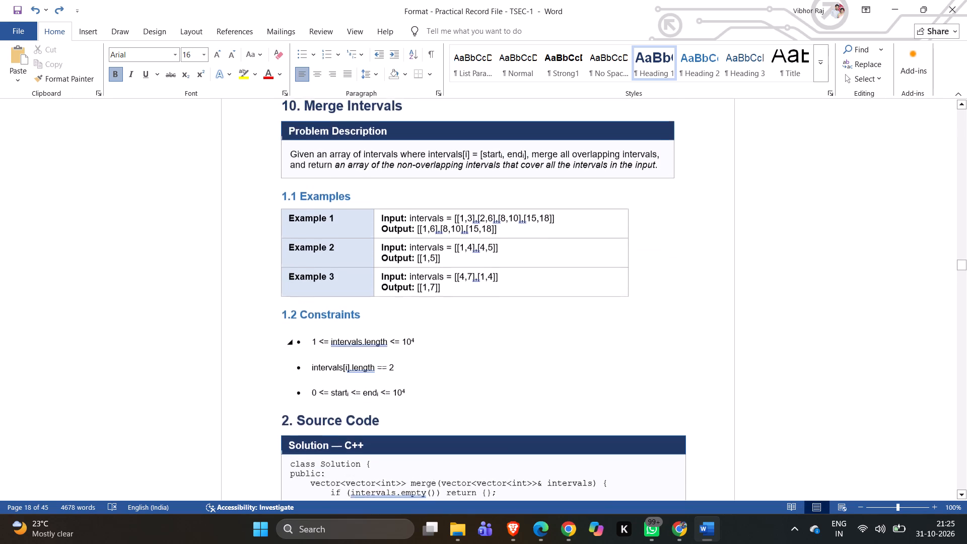
scroll(590, 387, down, 3)
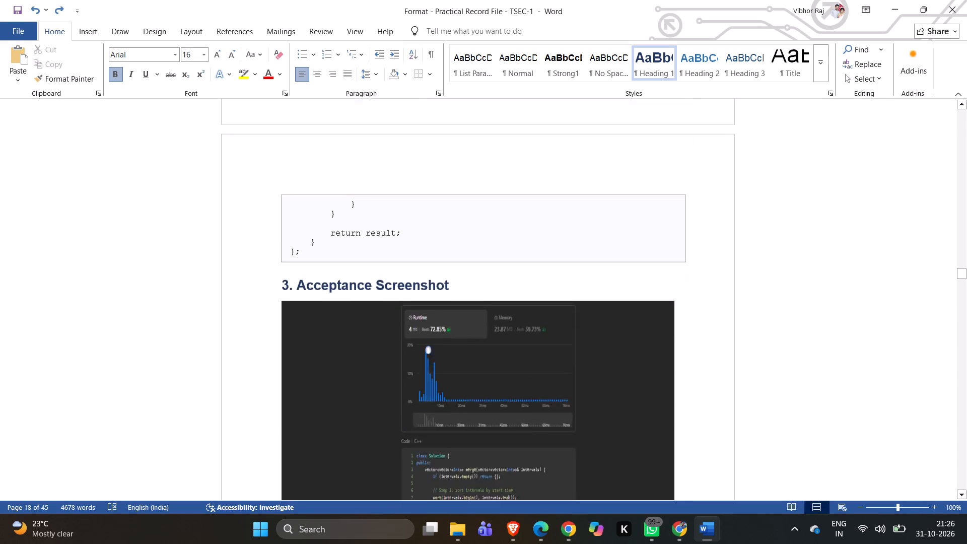
scroll(590, 387, down, 3)
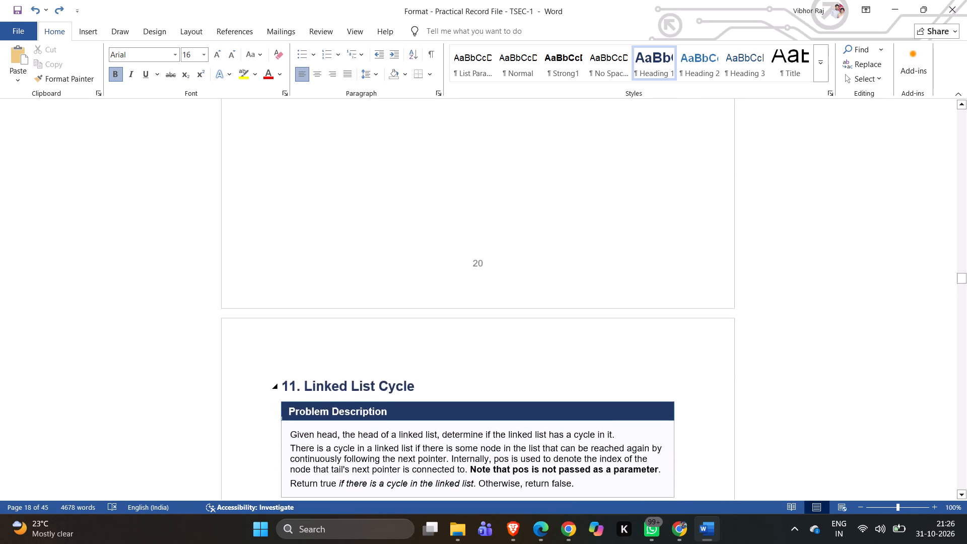
scroll(590, 387, down, 3)
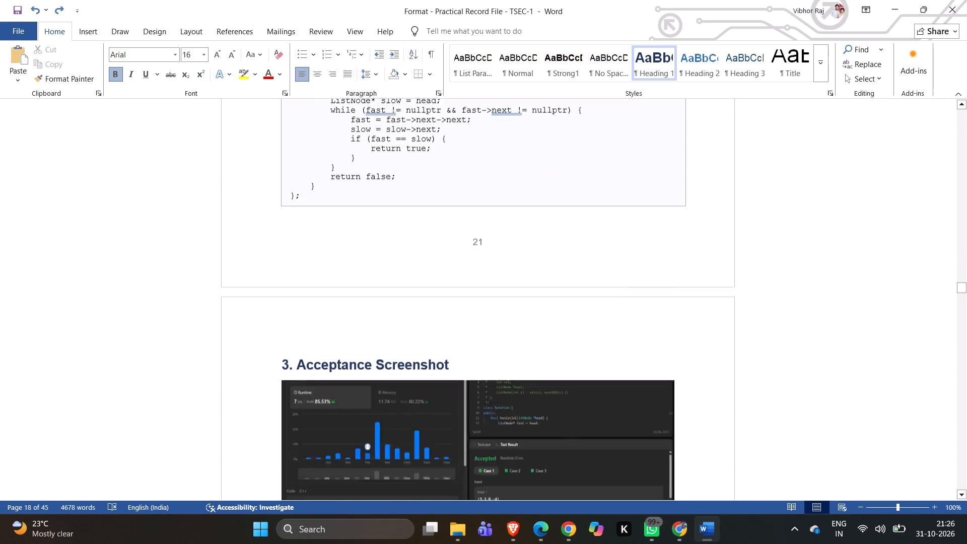
scroll(590, 387, down, 4)
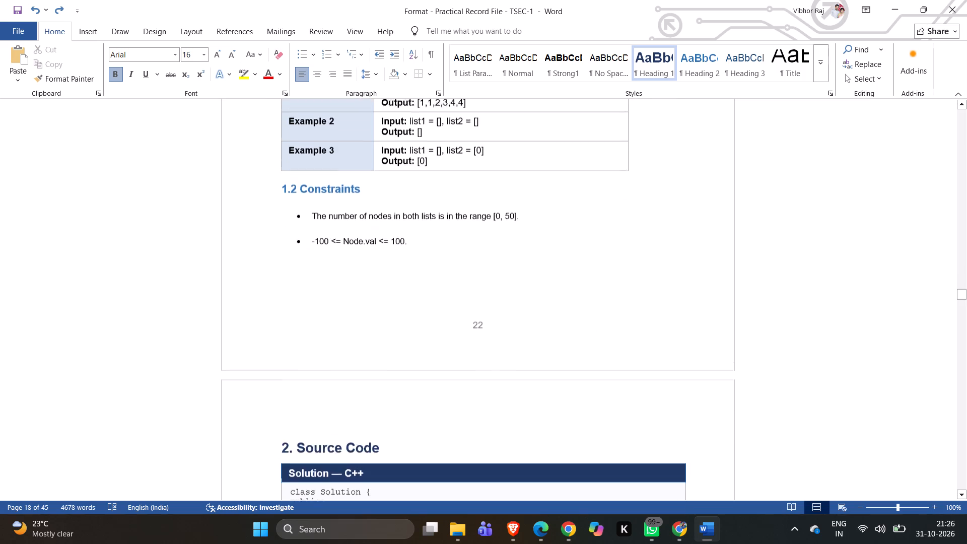
scroll(590, 387, down, 4)
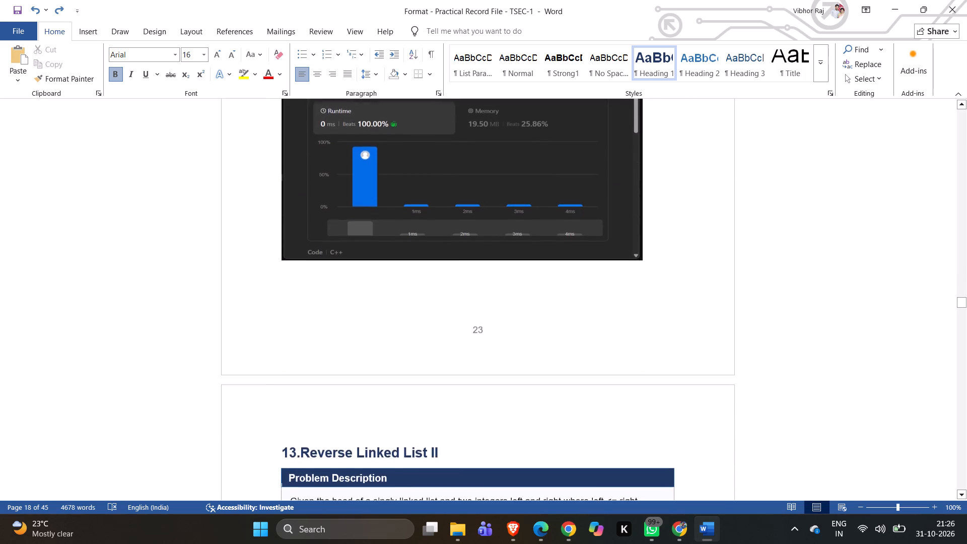
scroll(590, 387, down, 5)
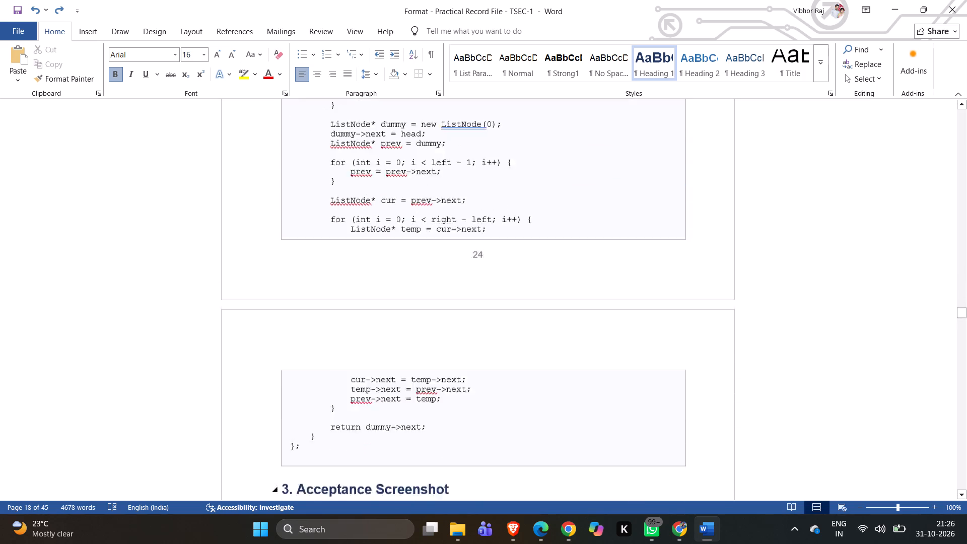
scroll(590, 387, down, 5)
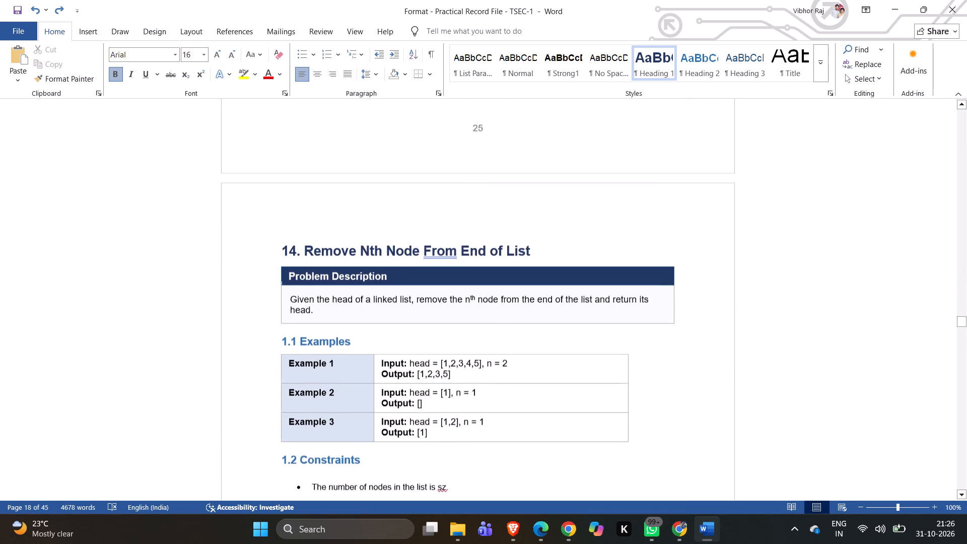
scroll(590, 387, down, 4)
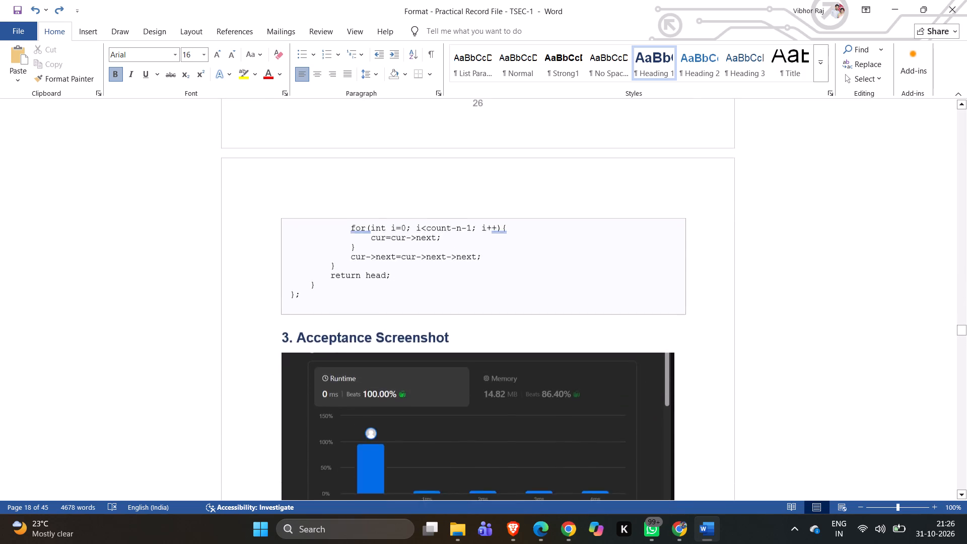
scroll(590, 387, down, 2)
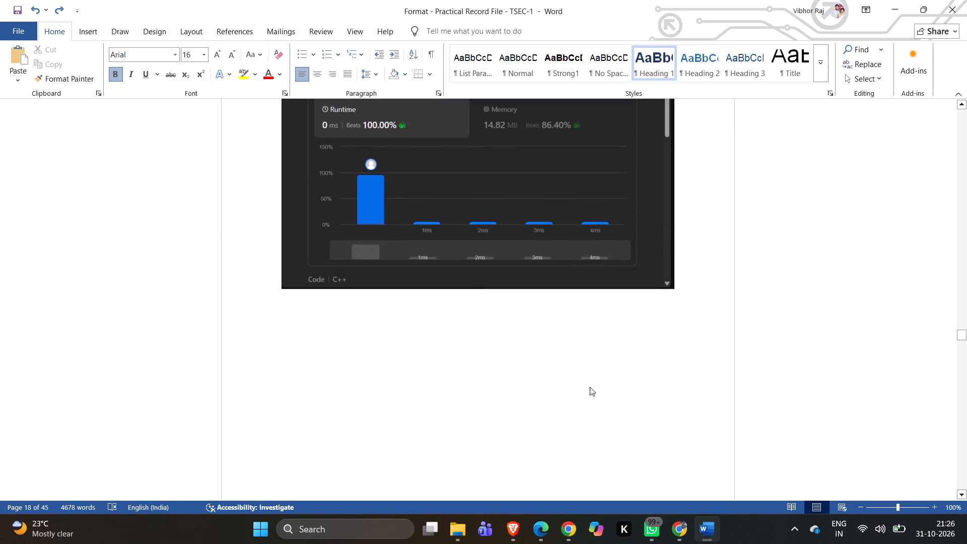
scroll(590, 387, down, 6)
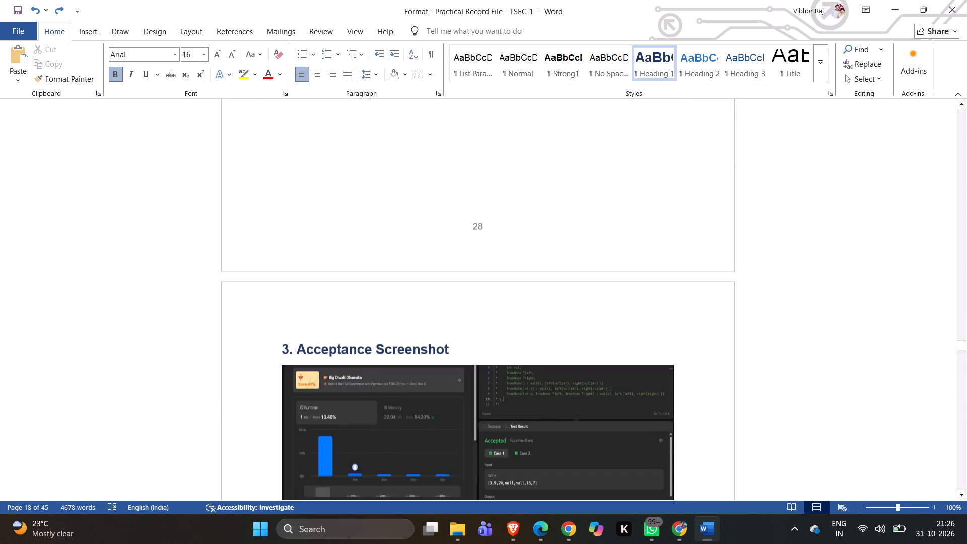
scroll(590, 387, down, 1)
scroll(590, 387, up, 2)
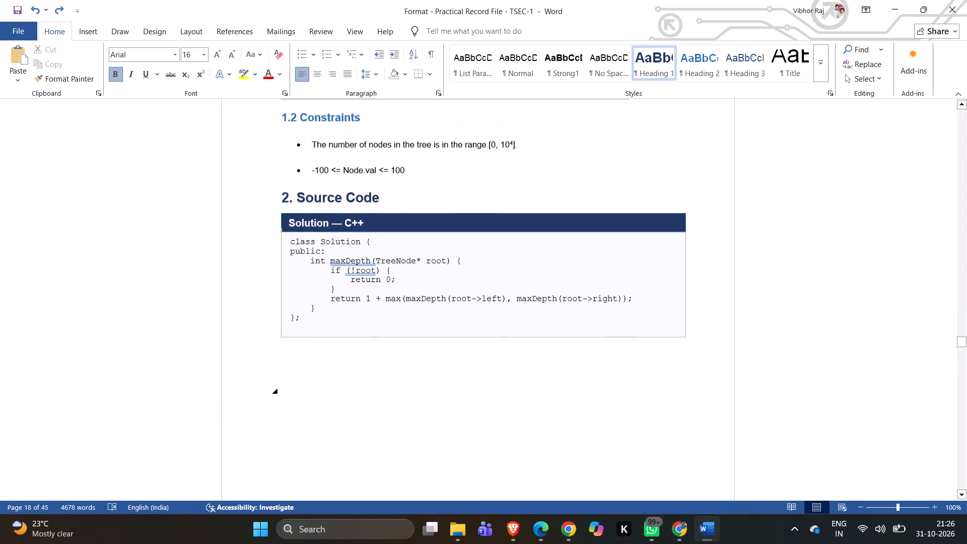
scroll(590, 387, up, 2)
scroll(590, 387, down, 1)
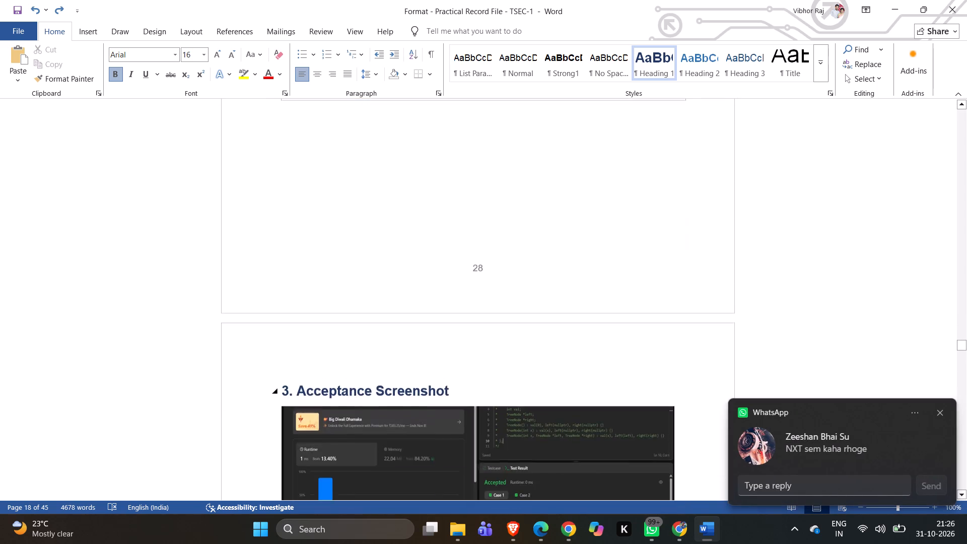
scroll(590, 387, down, 2)
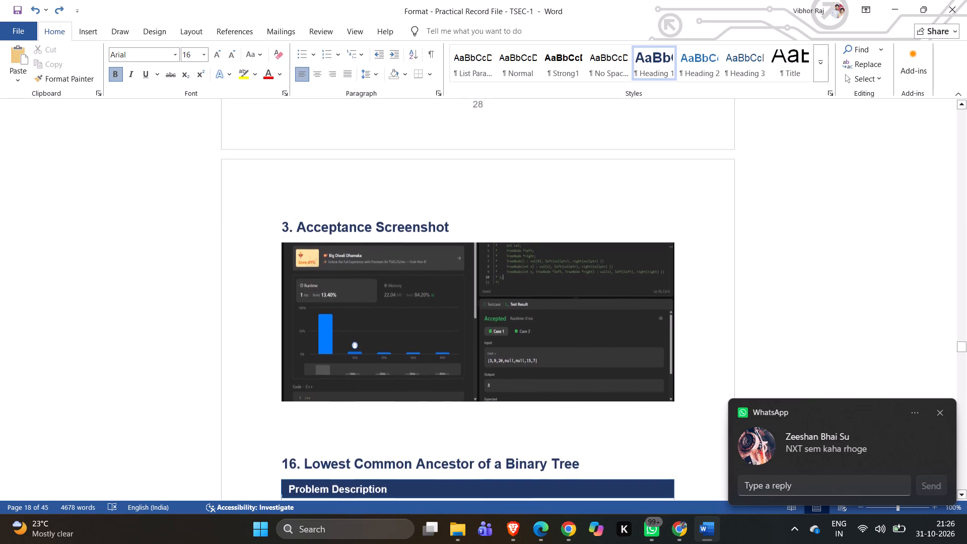
scroll(590, 387, down, 3)
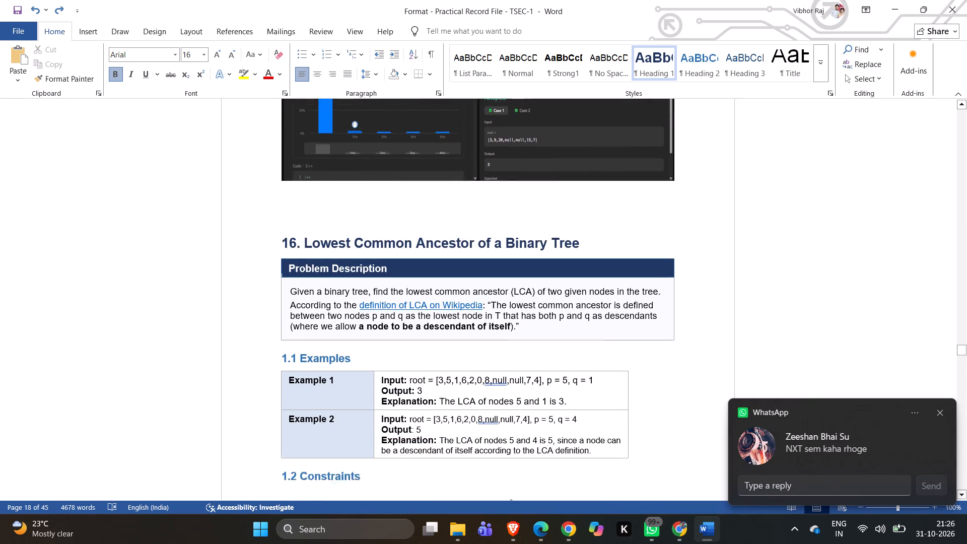
scroll(590, 387, down, 1)
click(821, 483)
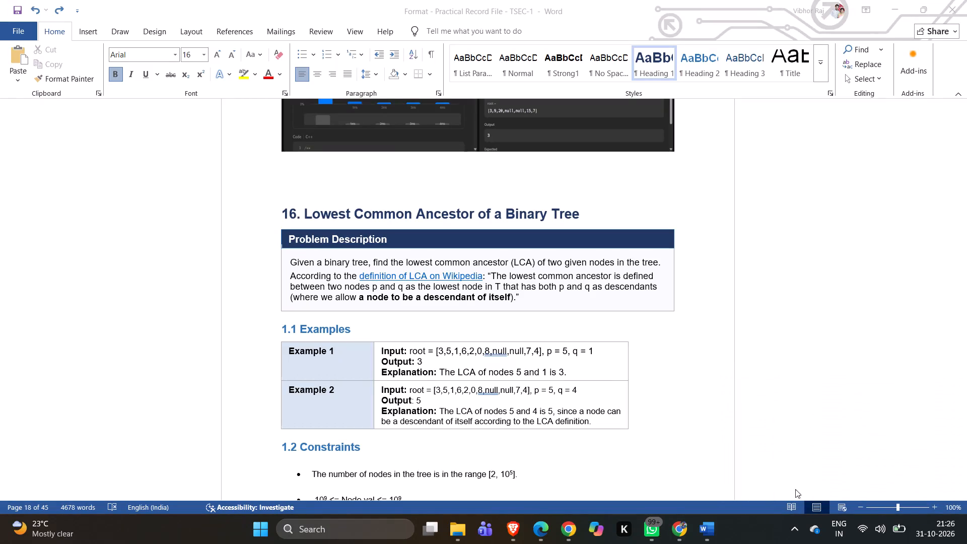
Review the record file's page layout from Lowest Common Ancestor of a Binary Tree to the Number of Islands examples and constraints.
scroll(675, 476, down, 3)
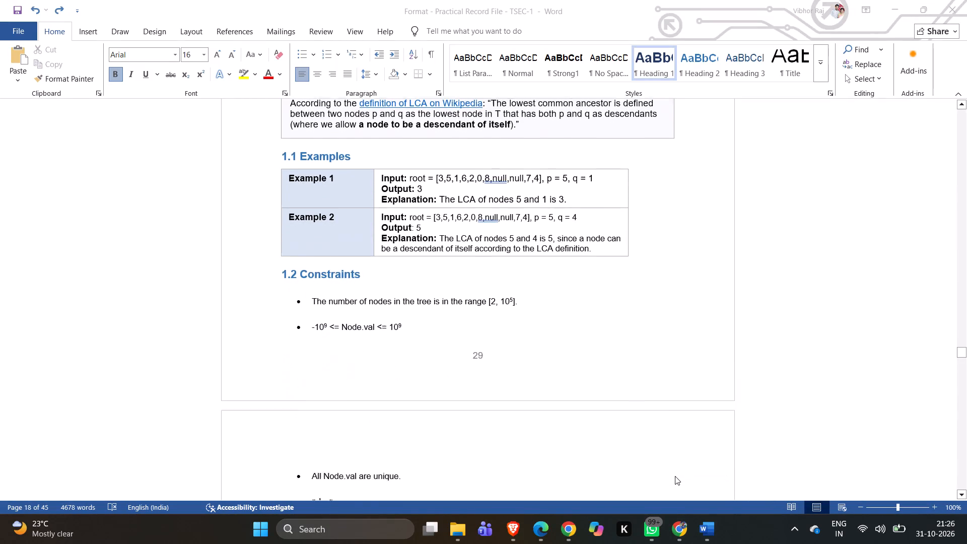
scroll(675, 476, down, 3)
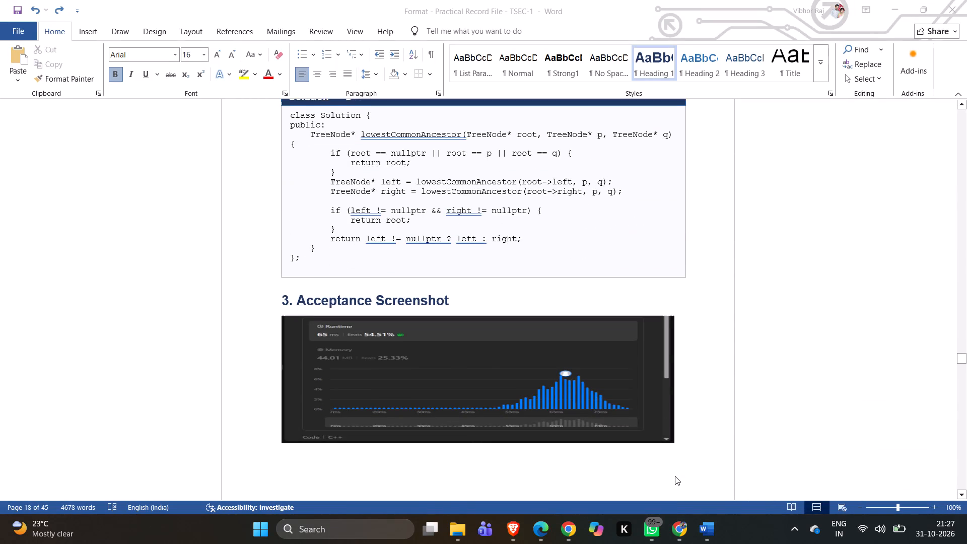
scroll(675, 476, down, 3)
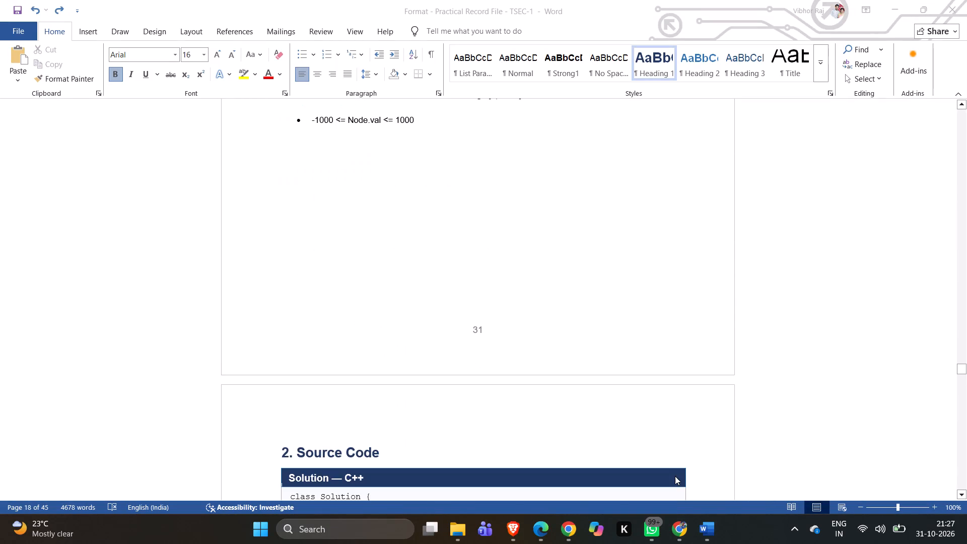
scroll(675, 476, down, 2)
scroll(675, 476, up, 1)
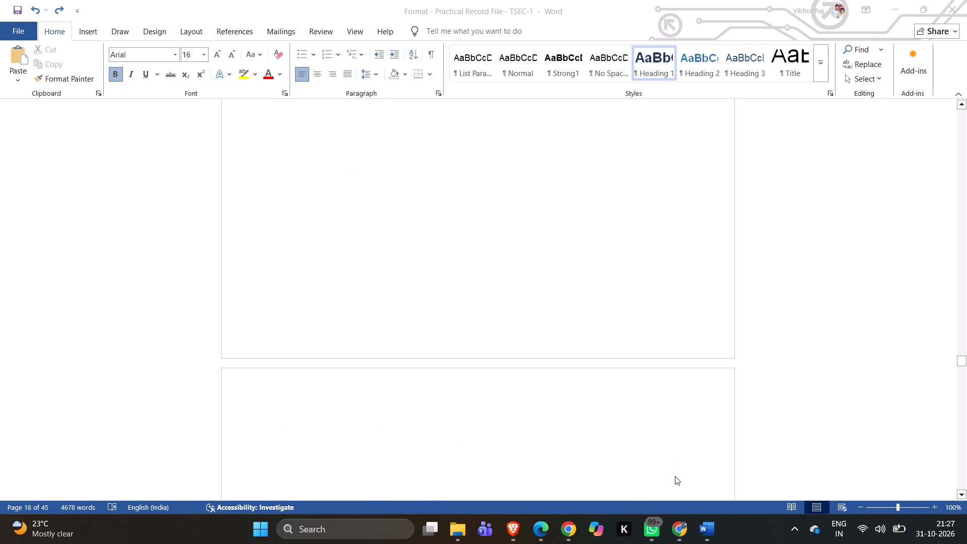
scroll(675, 476, up, 1)
right_click(675, 476)
scroll(675, 476, down, 5)
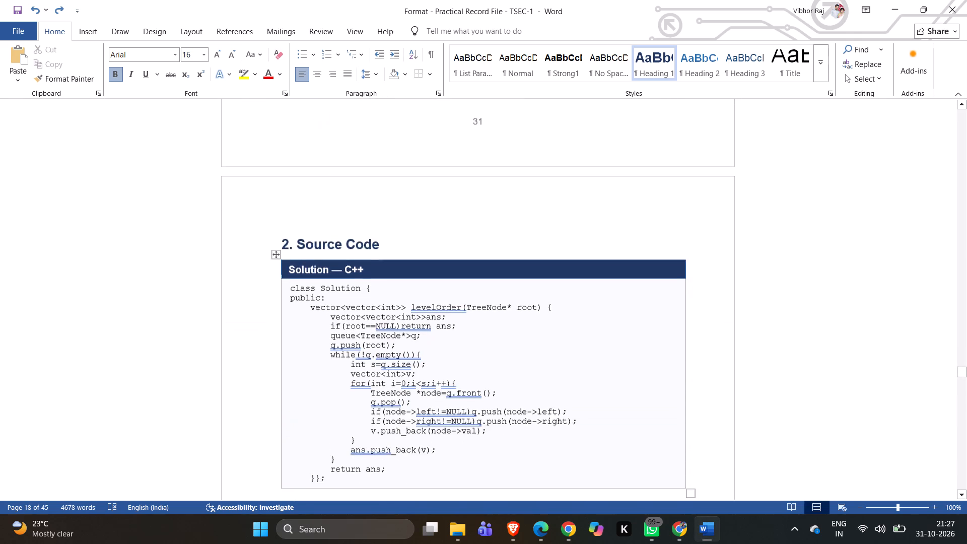
scroll(675, 476, down, 6)
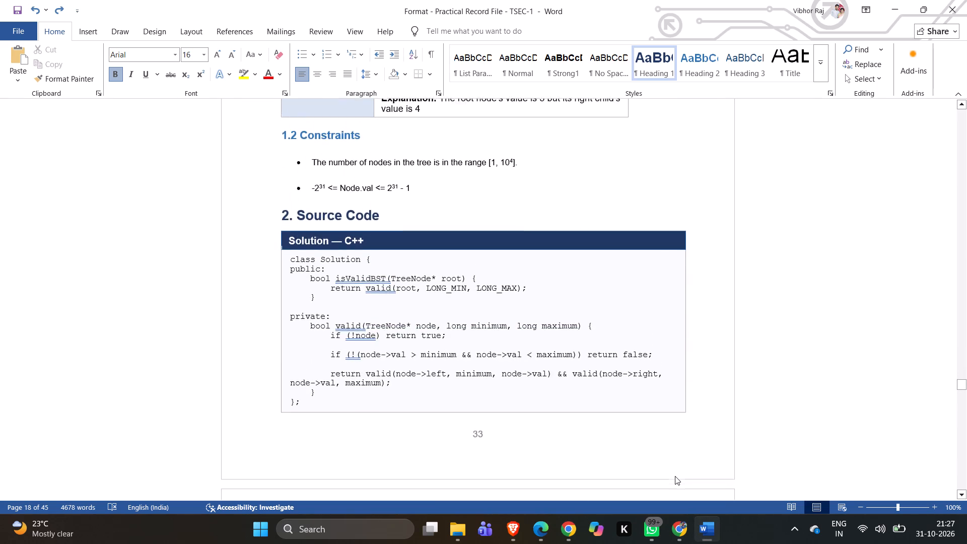
scroll(675, 476, down, 3)
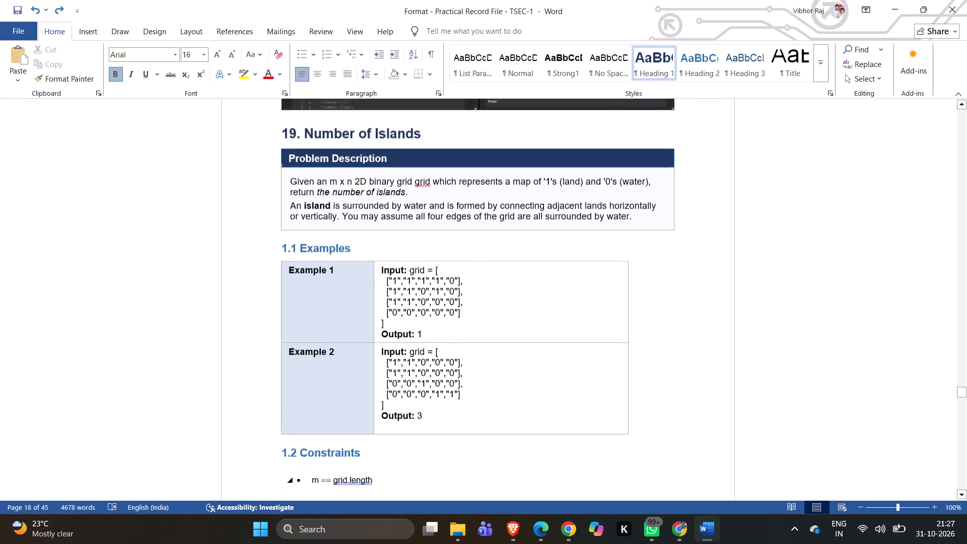
scroll(675, 476, down, 2)
scroll(675, 476, up, 2)
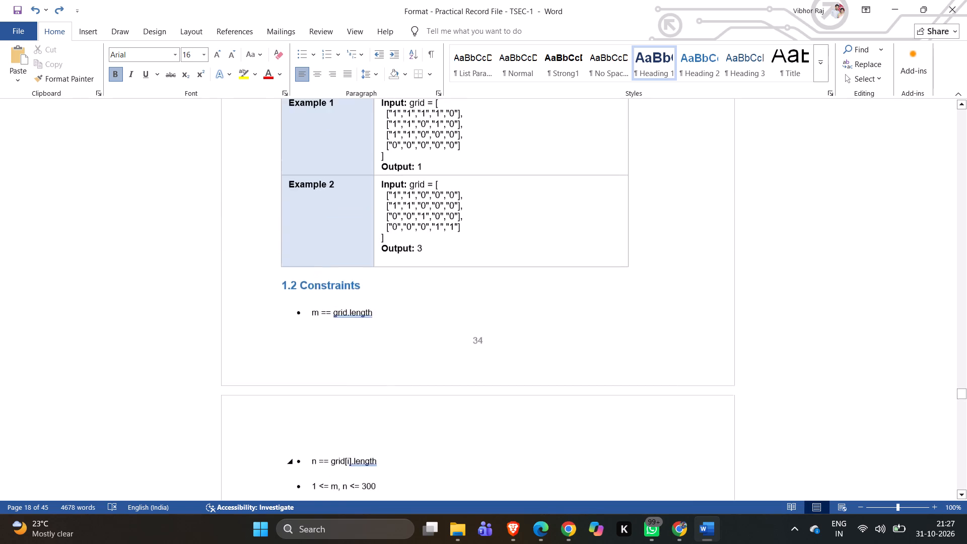
scroll(675, 476, up, 3)
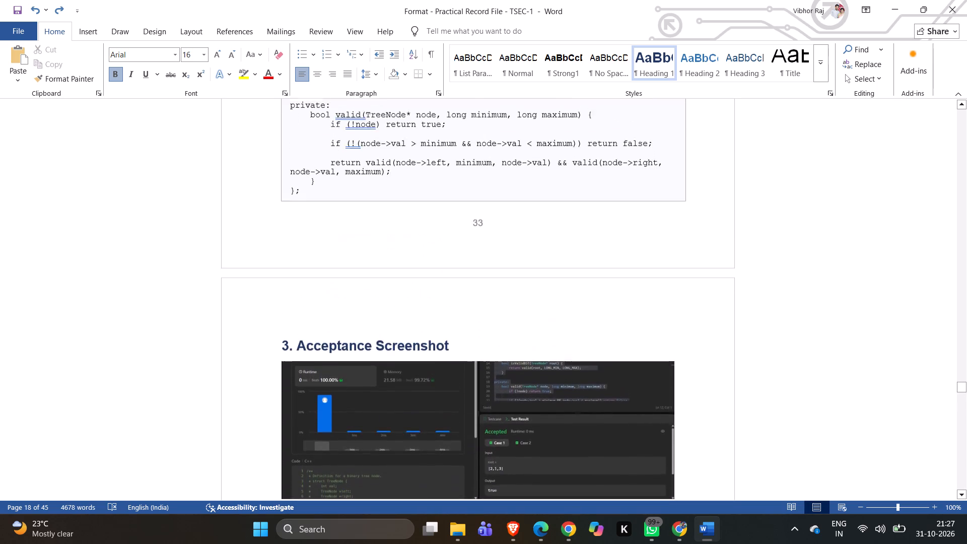
scroll(675, 476, up, 1)
scroll(675, 476, down, 4)
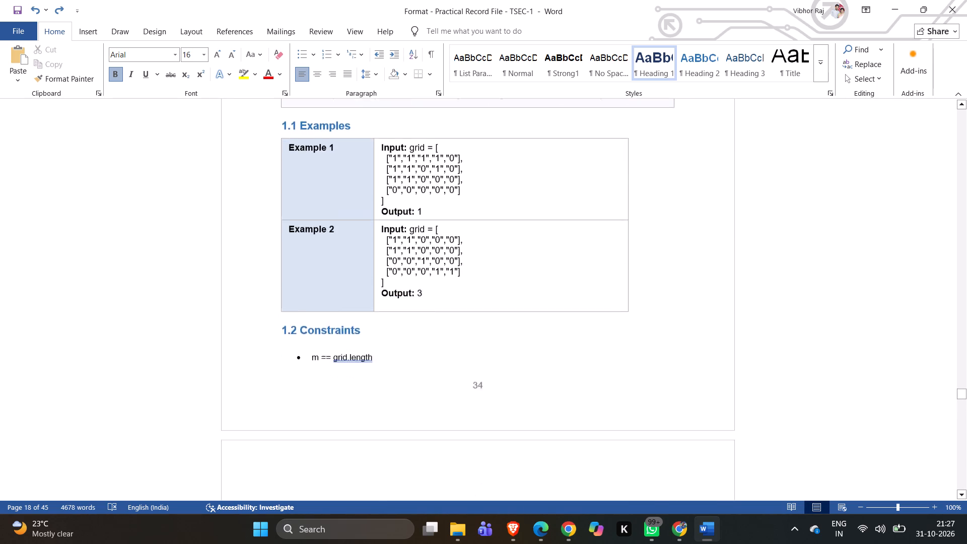
scroll(675, 476, down, 5)
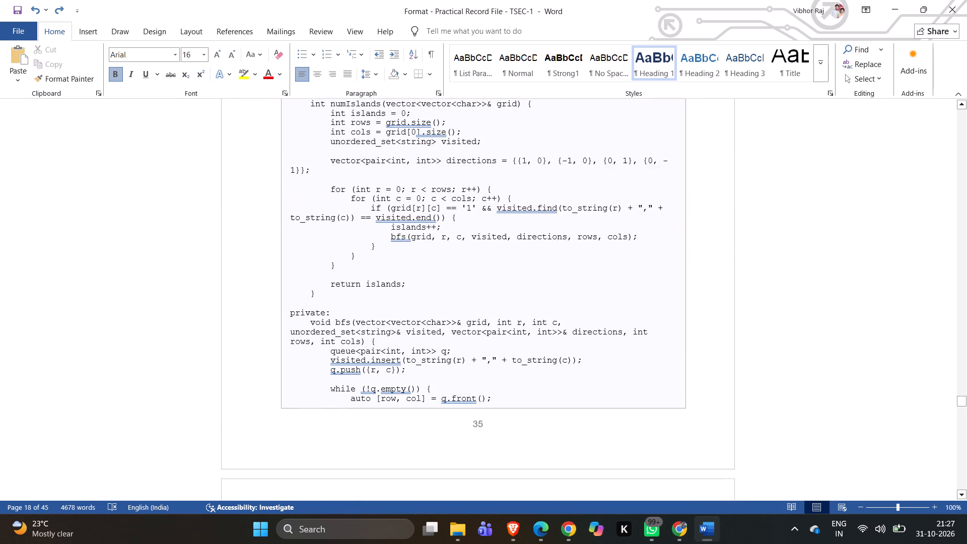
scroll(675, 476, down, 5)
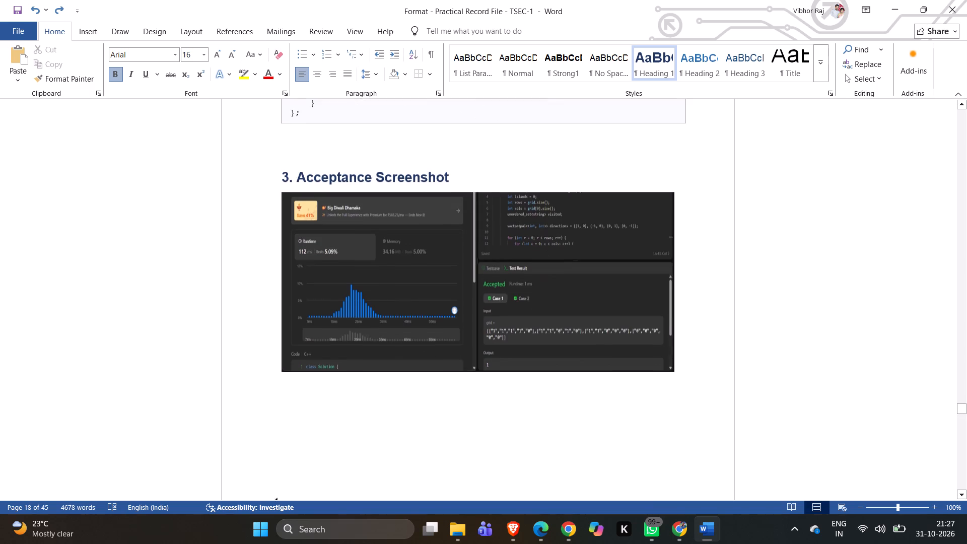
scroll(675, 476, down, 4)
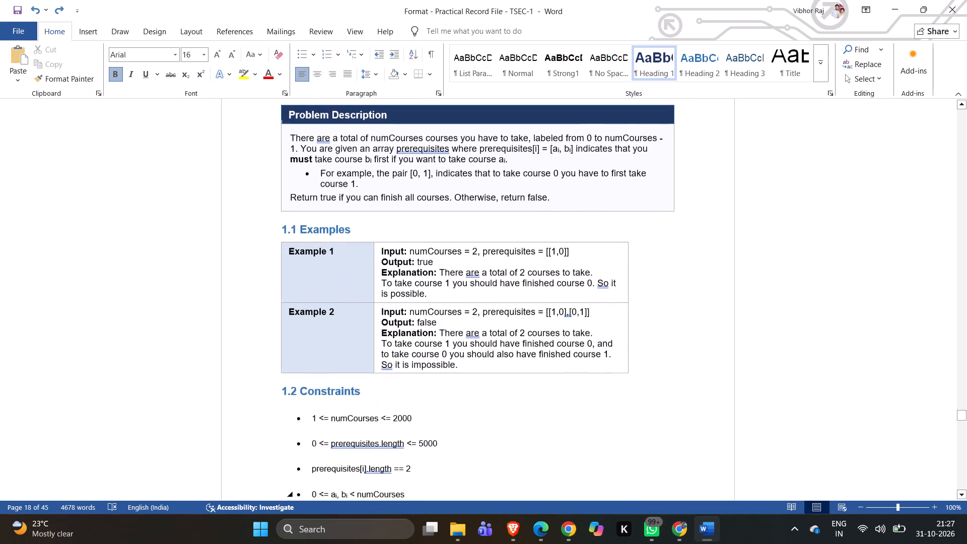
scroll(675, 476, down, 4)
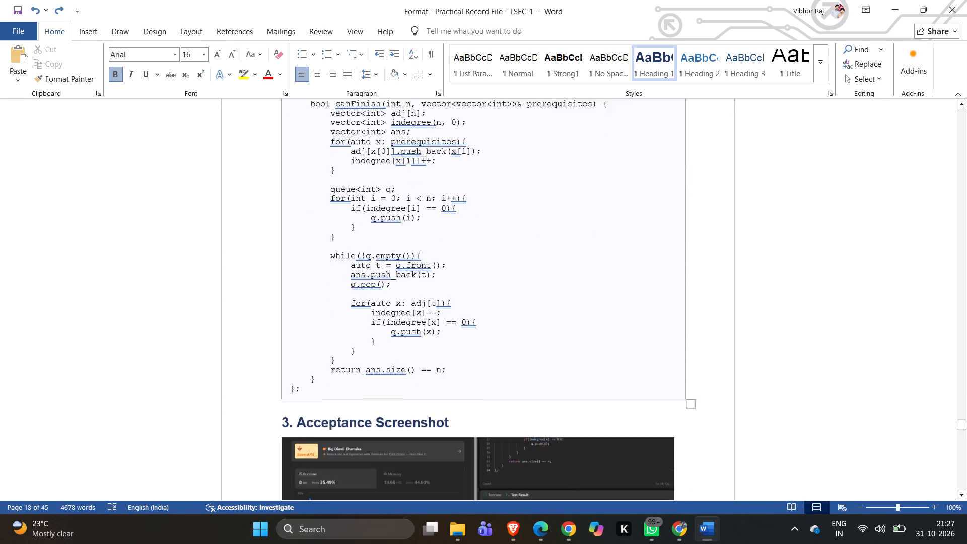
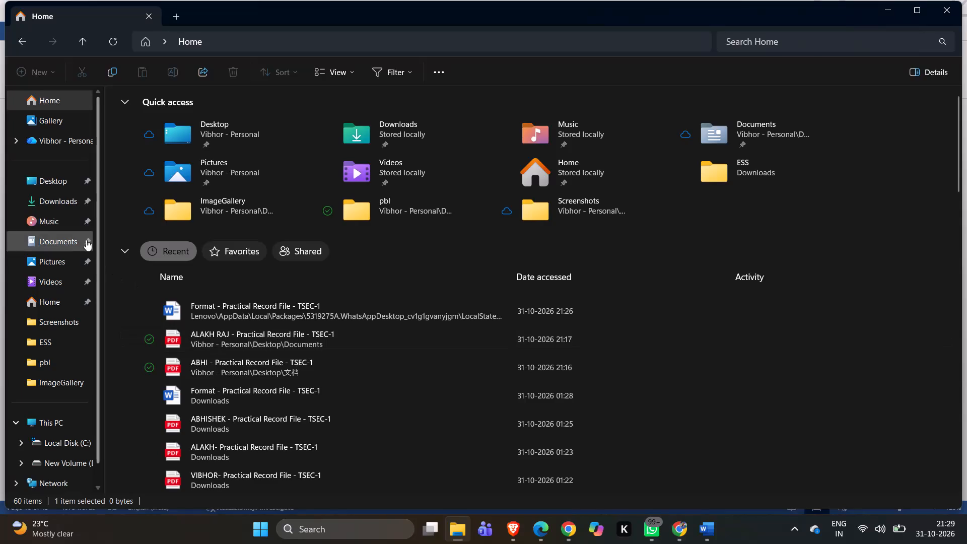
Open the PDF "ABHISHEK - Practical Record File - TSEC-1" from the Downloads folder.
click(57, 193)
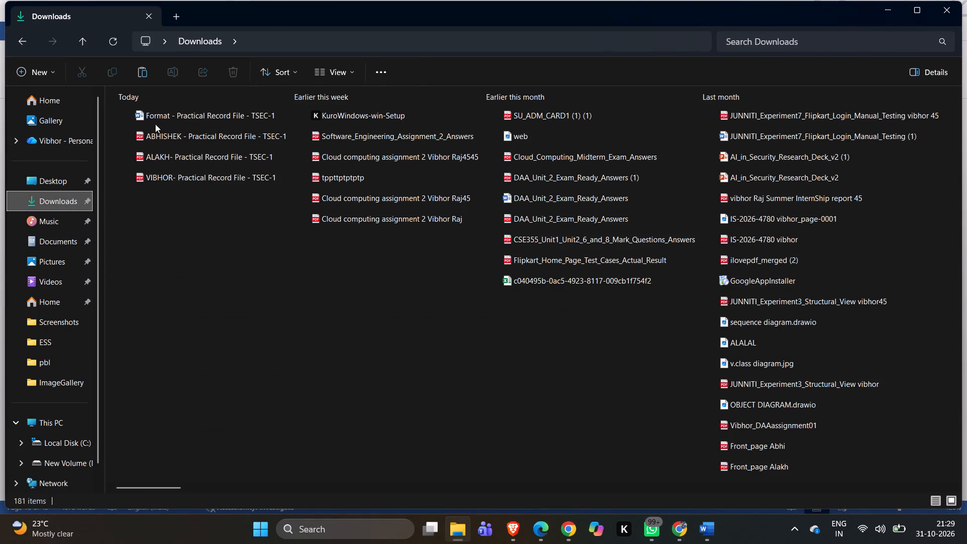
click(129, 135)
drag(129, 135, 143, 161)
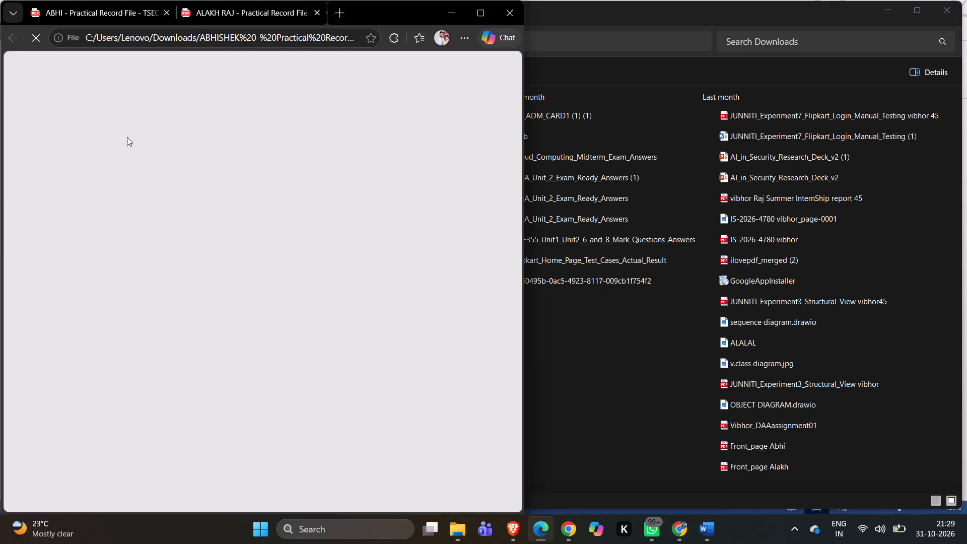
Close the three open Practical Record File PDFs and the Edge browser window.
click(379, 12)
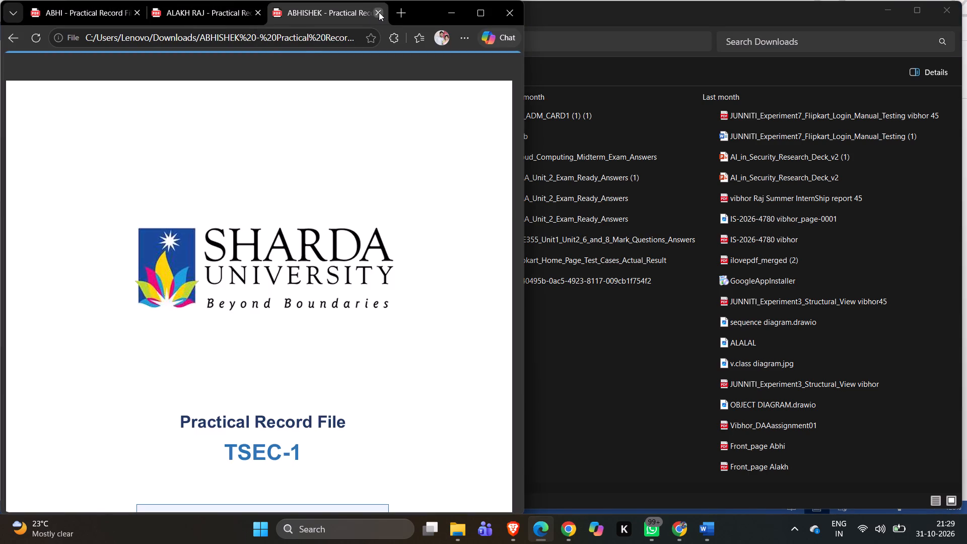
click(320, 11)
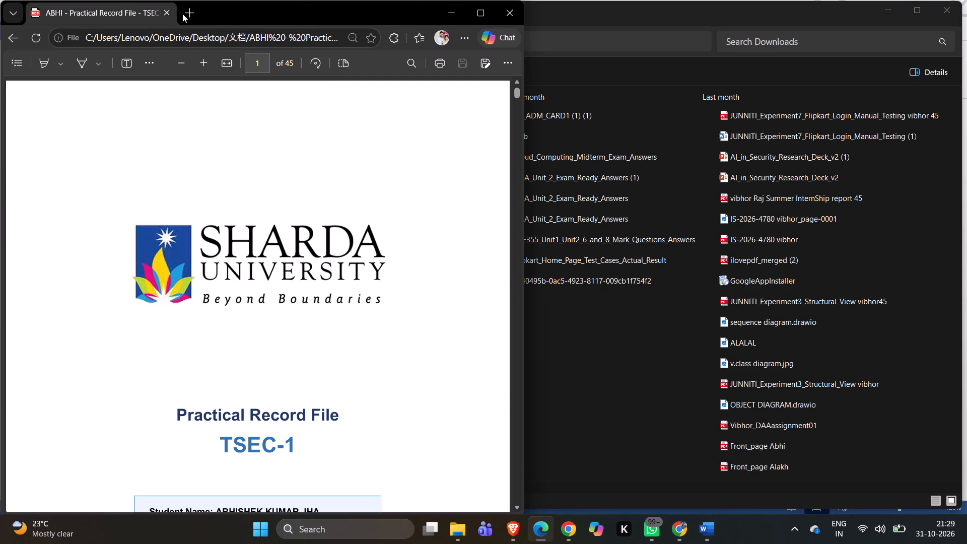
click(168, 9)
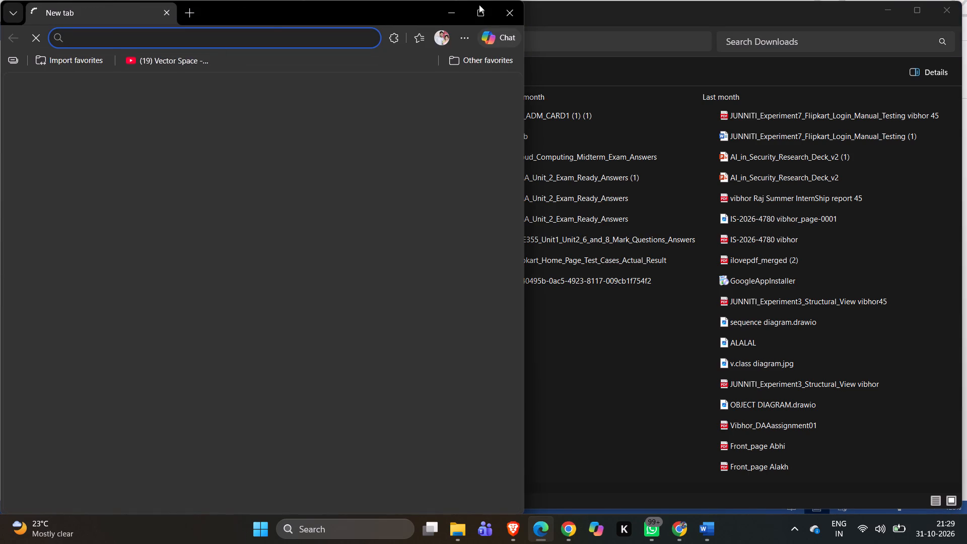
click(514, 8)
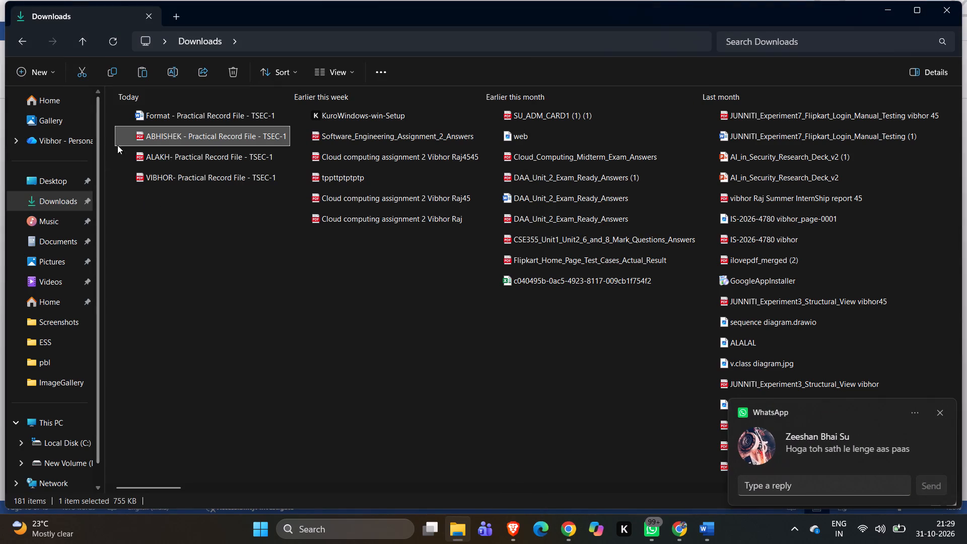
Delete the ABHISHEK and ALAKH "Practical Record File - TSEC-1" PDFs from the Downloads folder in File Explorer.
drag(121, 142, 139, 158)
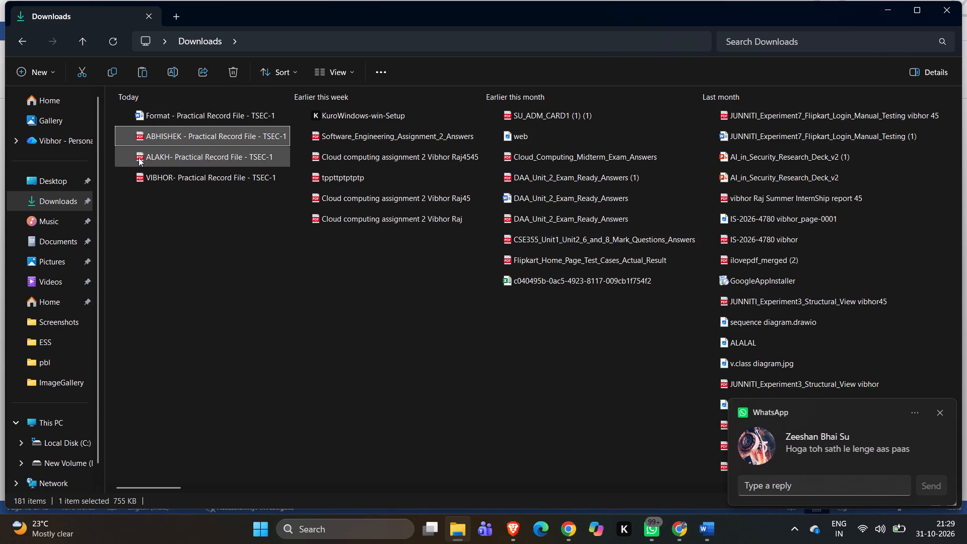
click(195, 156)
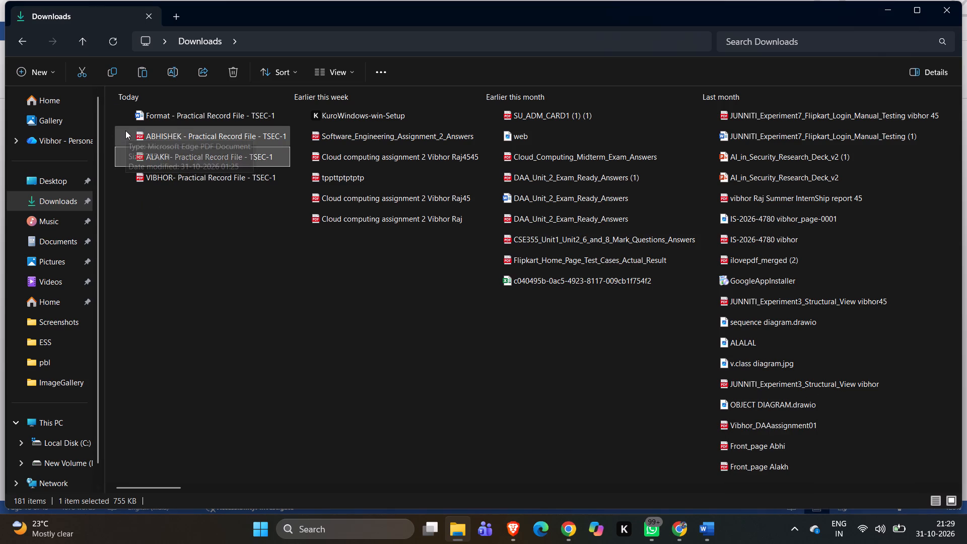
drag(125, 130, 156, 165)
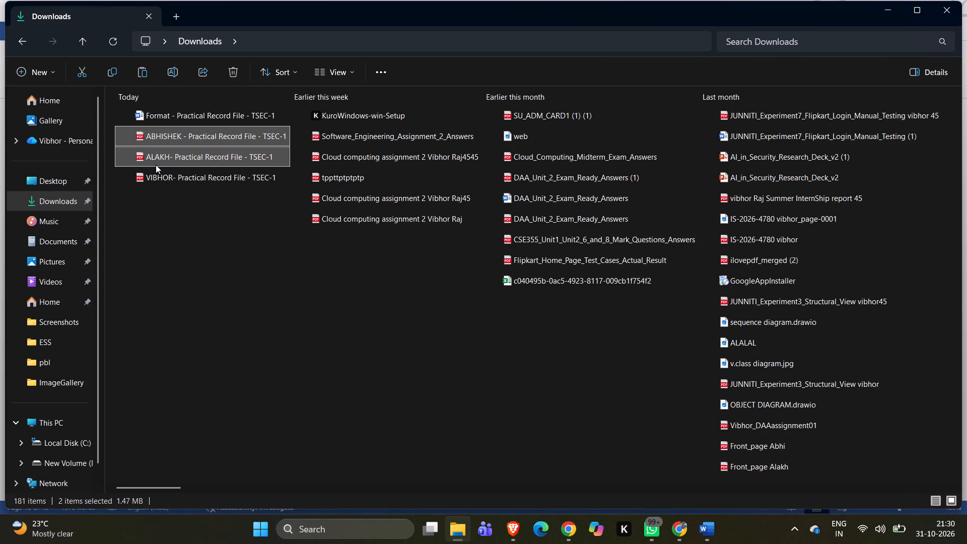
click(236, 78)
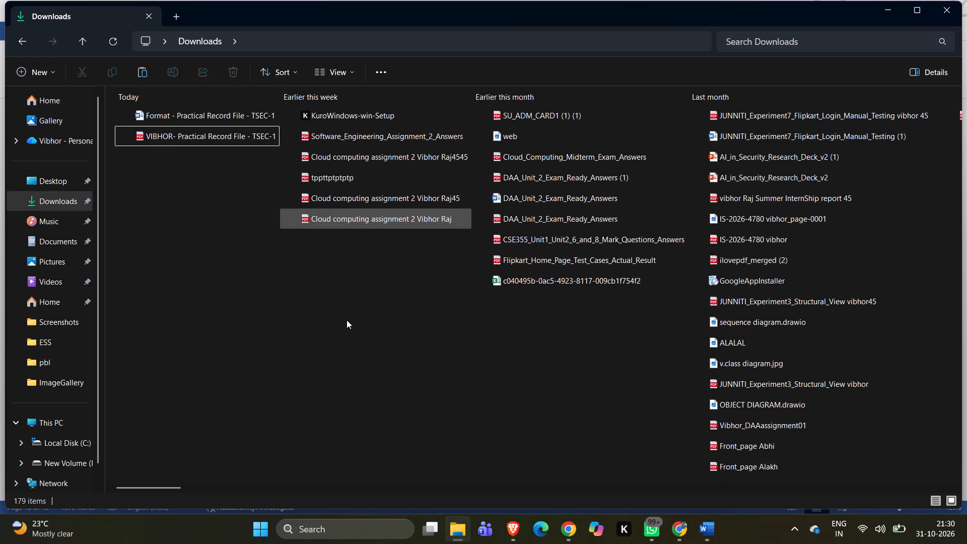
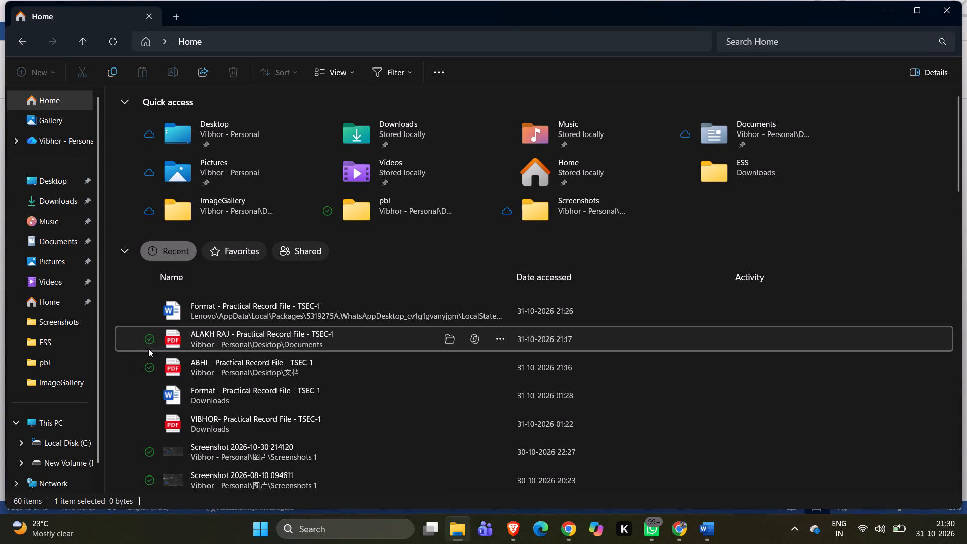
Remove the ALAKH and ABHI "Practical Record File - TSEC-1" PDFs from the Recent list on the File Explorer Home page.
drag(140, 347, 153, 342)
drag(589, 344, 589, 359)
drag(589, 359, 603, 346)
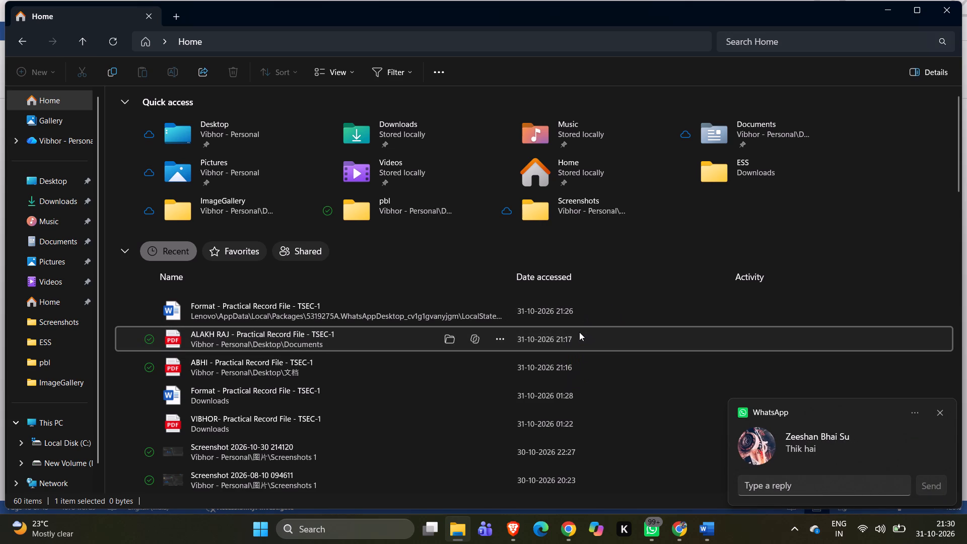
right_click(579, 332)
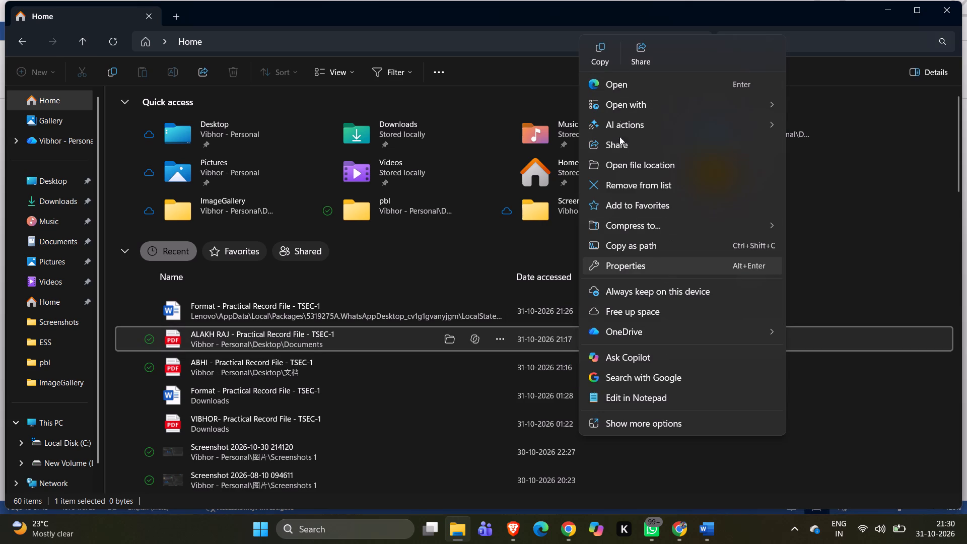
click(596, 181)
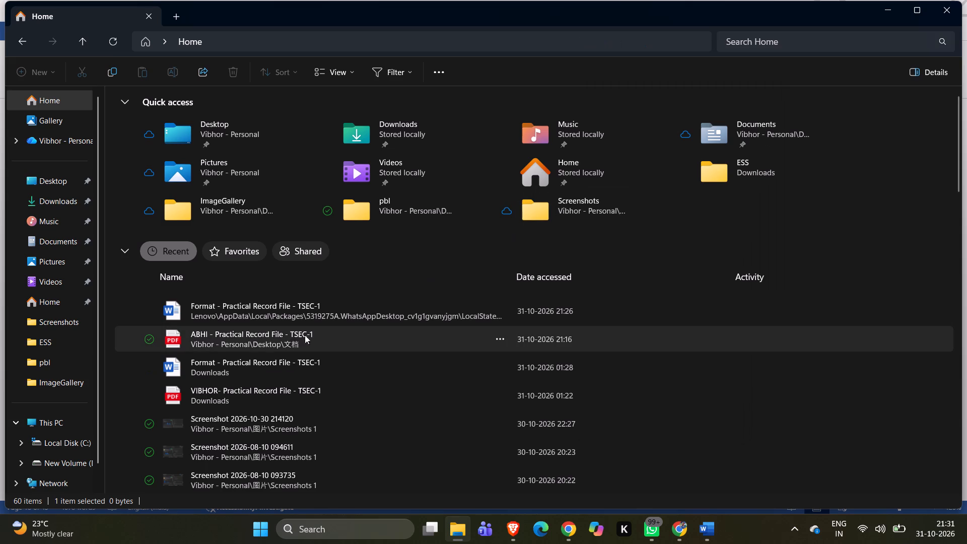
right_click(250, 344)
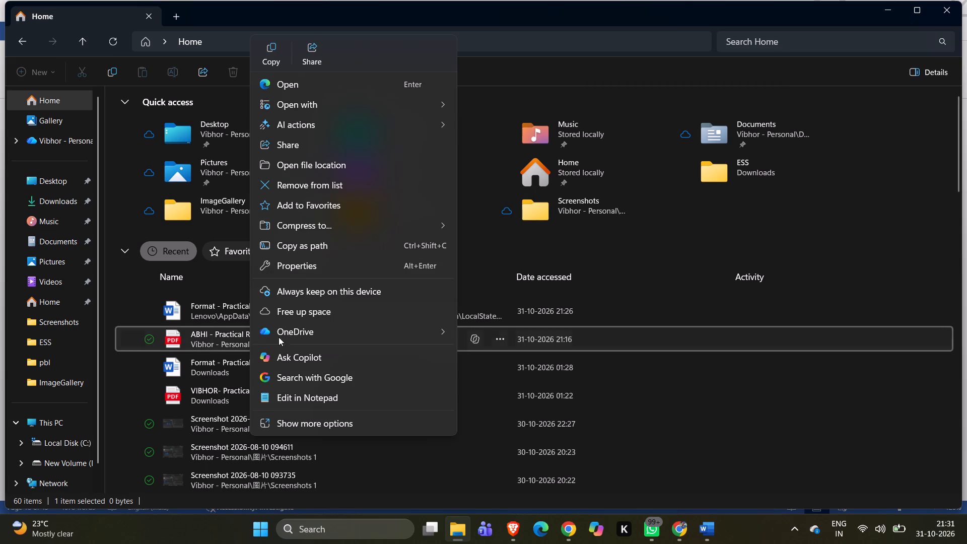
click(497, 338)
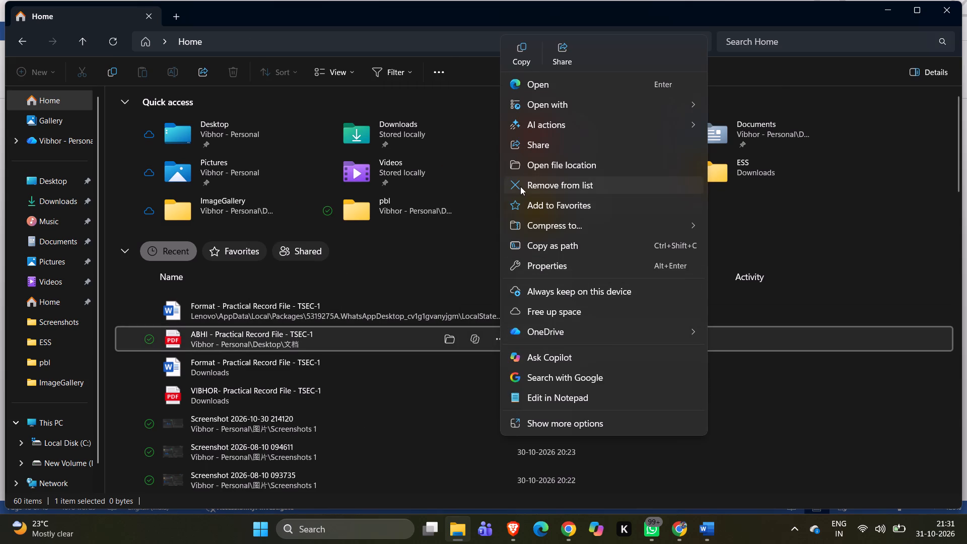
click(520, 187)
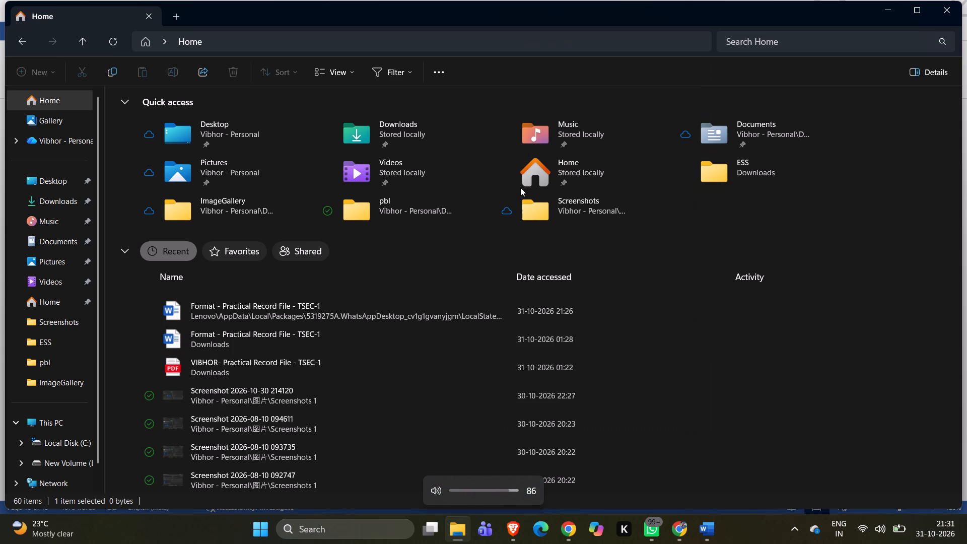
Delete the ABHI and ALAKH "Practical Record File - TSEC-1" PDFs from the Documents folder.
click(61, 206)
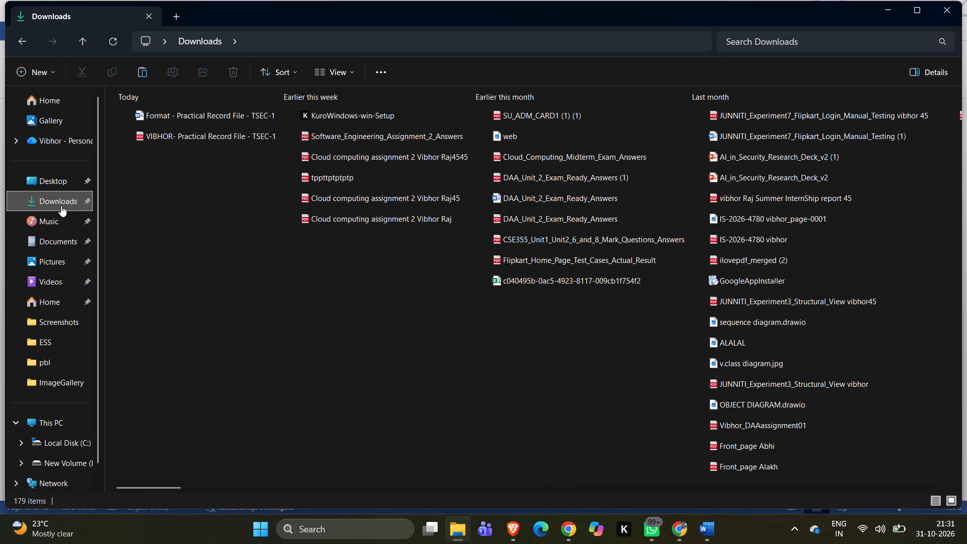
click(45, 233)
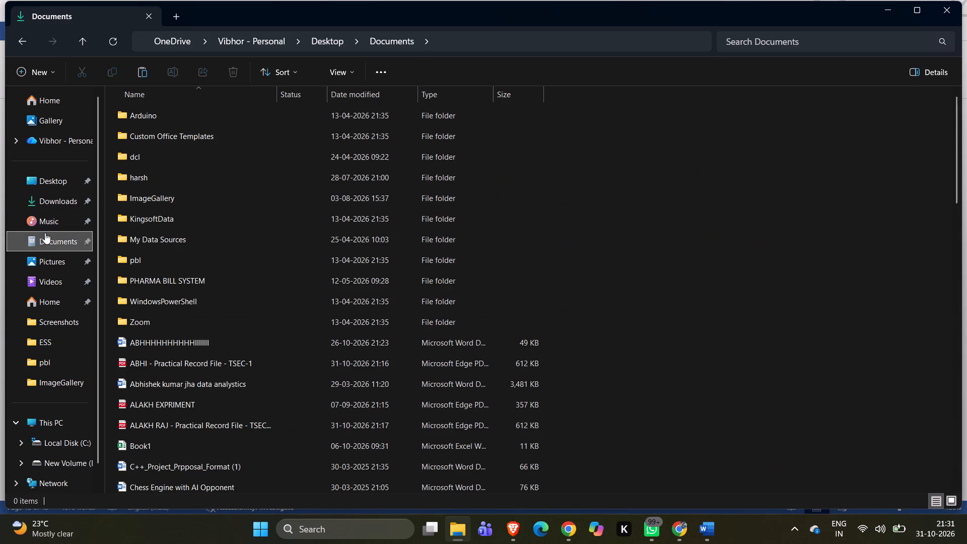
right_click(175, 365)
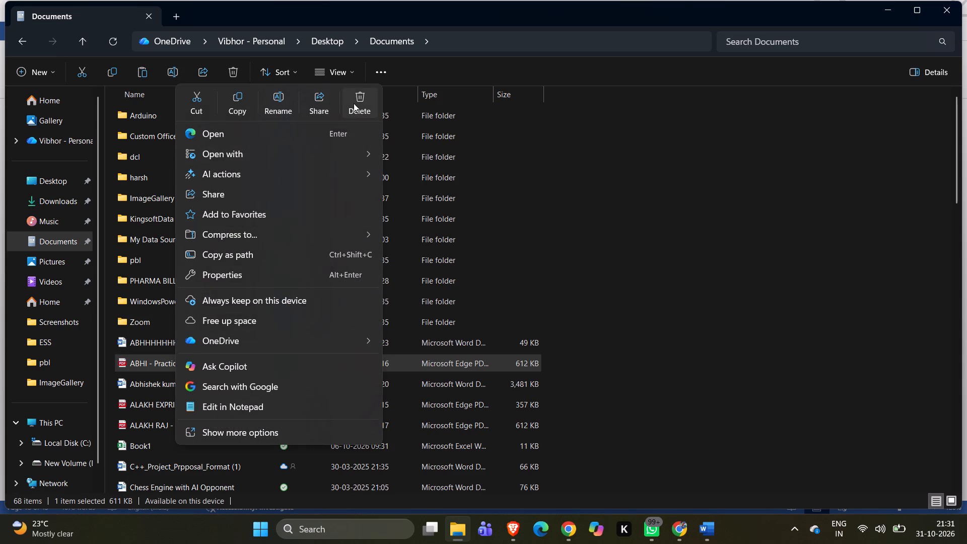
click(355, 103)
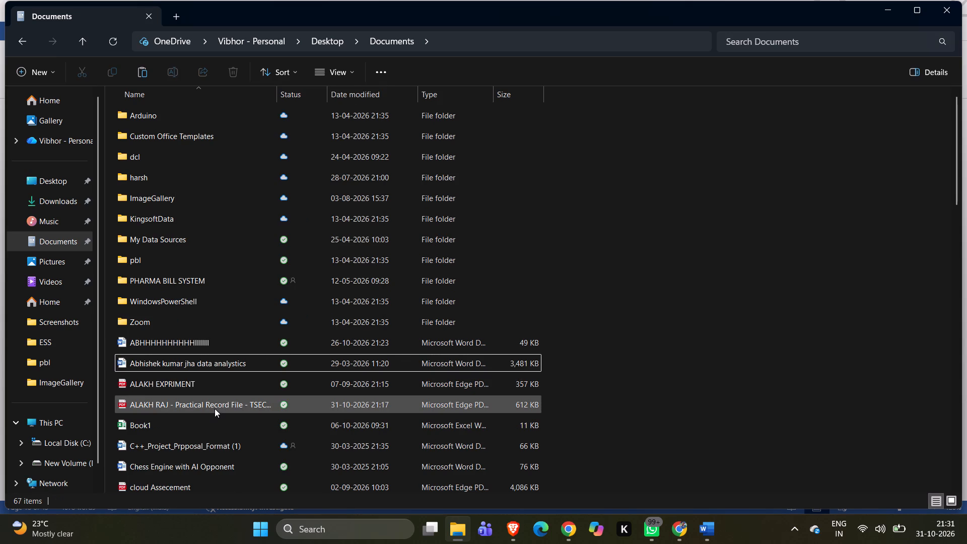
right_click(218, 402)
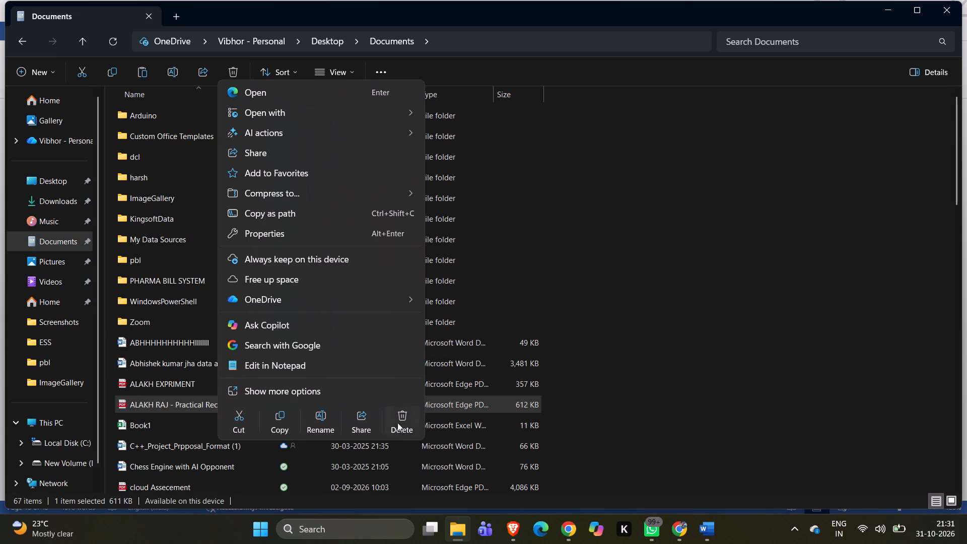
click(402, 425)
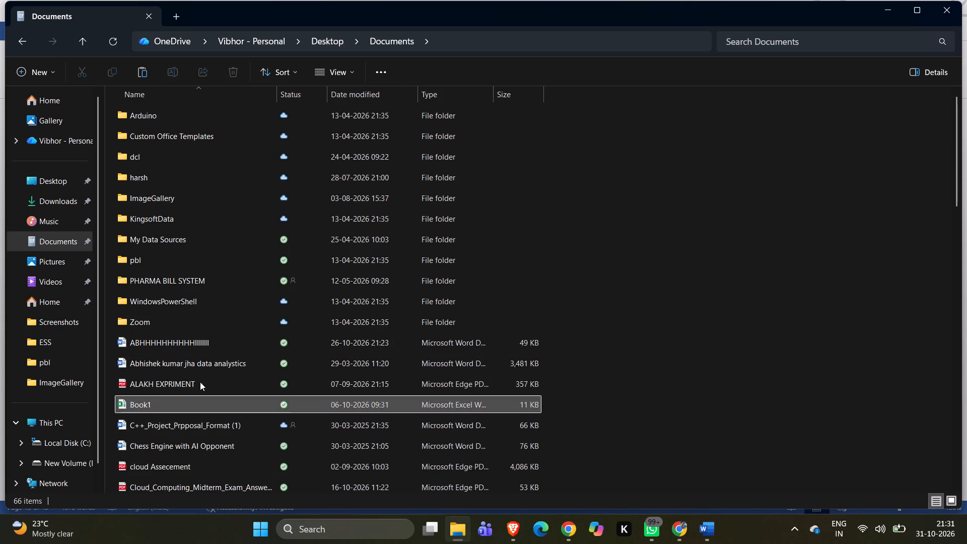
click(47, 198)
Switch to Word and look over the practical record file's last pages, cover page and Index Page.
click(706, 532)
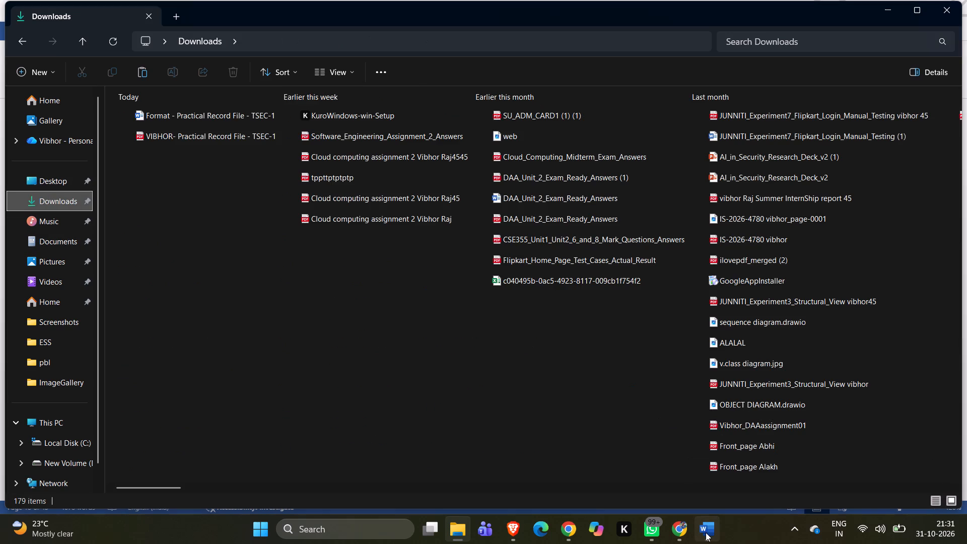
scroll(607, 386, down, 3)
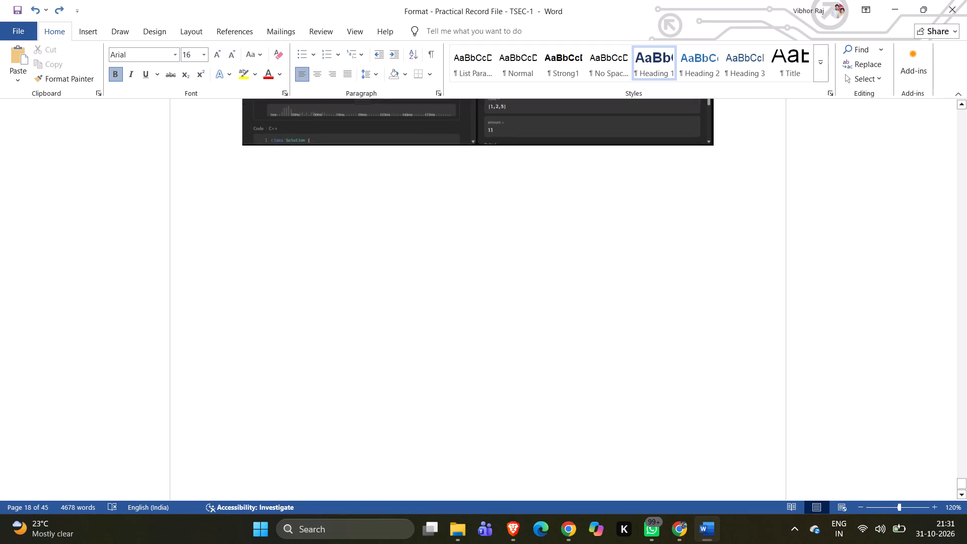
scroll(607, 386, down, 1)
scroll(607, 386, up, 20)
scroll(607, 386, up, 20)
scroll(607, 386, up, 20)
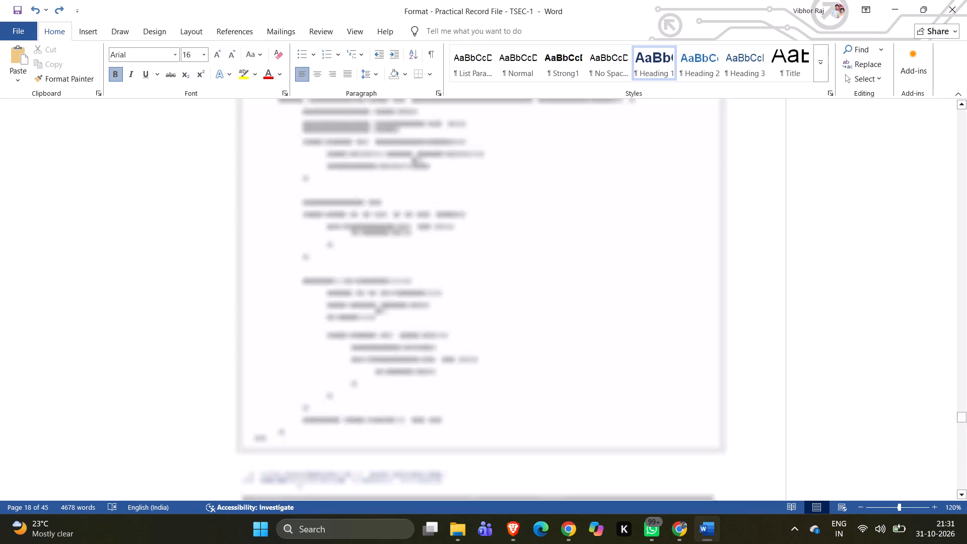
scroll(607, 386, up, 20)
scroll(607, 386, up, 20)
scroll(607, 386, up, 20)
scroll(607, 386, down, 1)
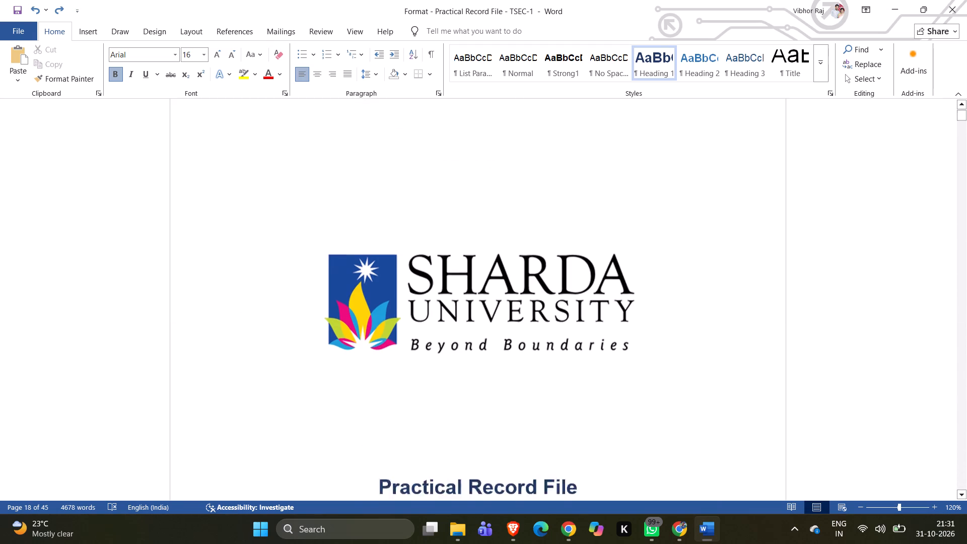
scroll(607, 386, down, 3)
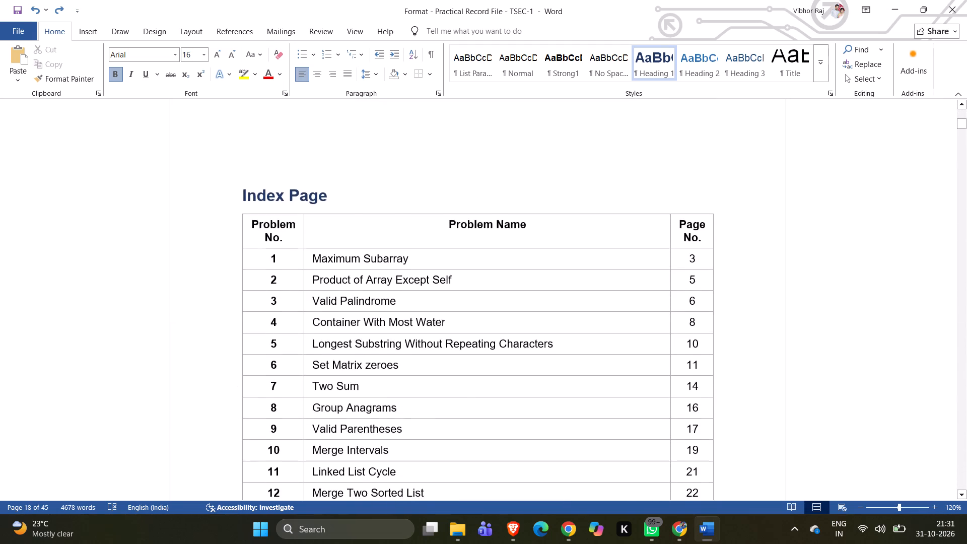
scroll(607, 386, down, 3)
scroll(607, 386, up, 15)
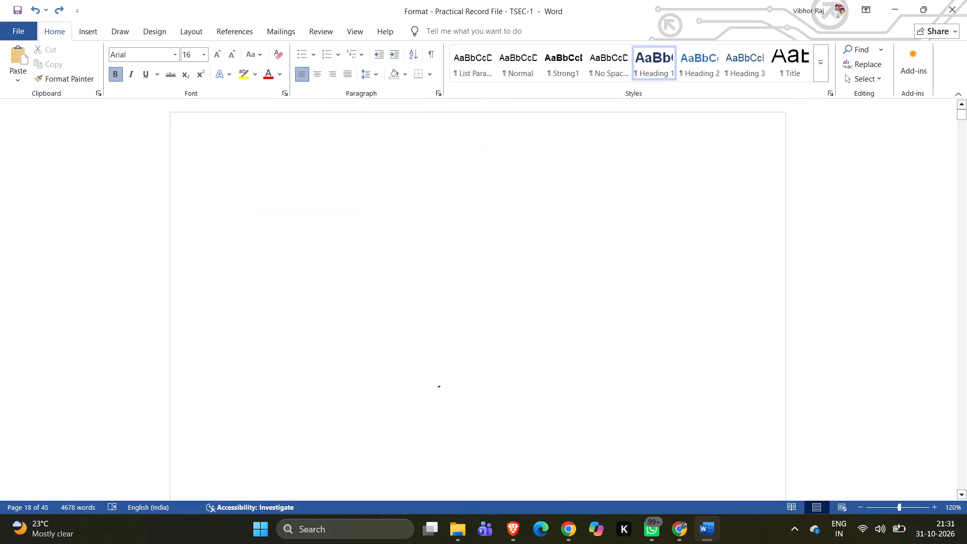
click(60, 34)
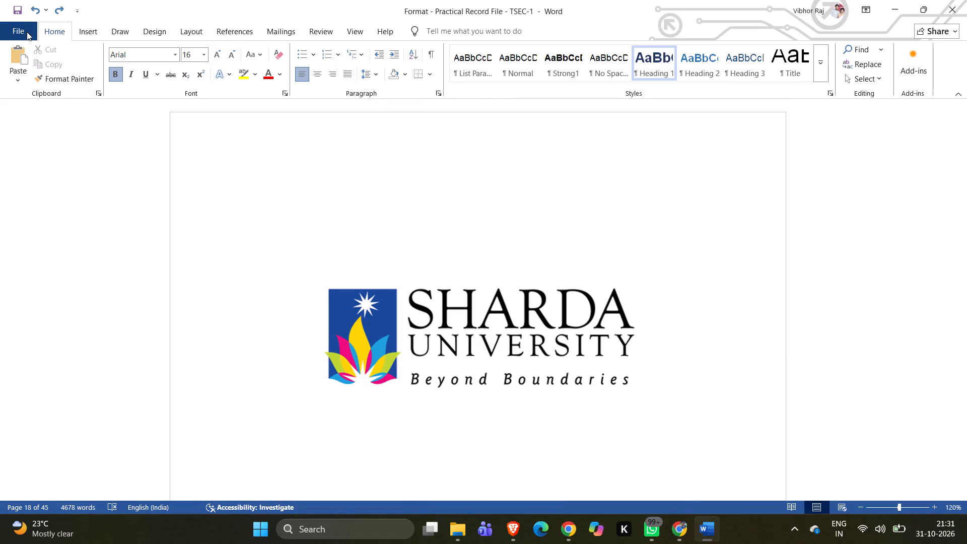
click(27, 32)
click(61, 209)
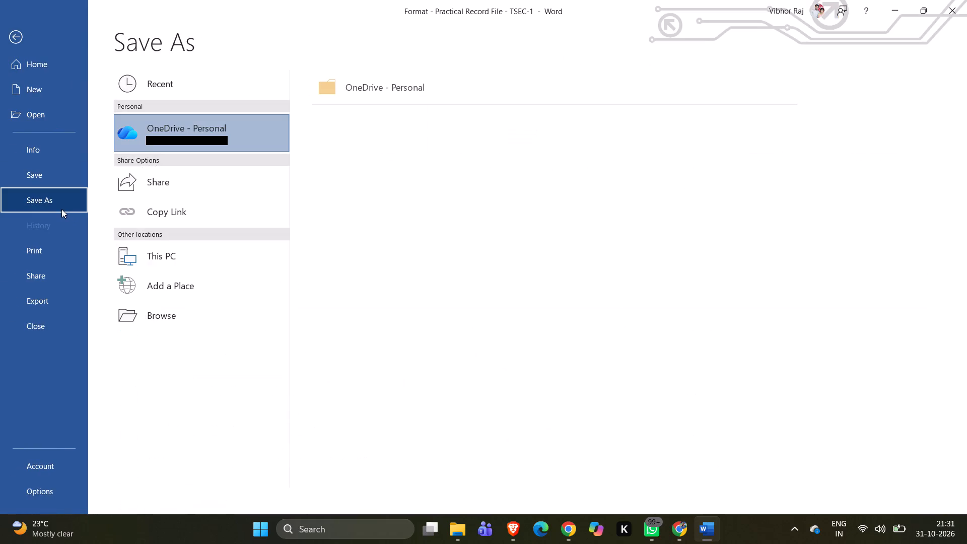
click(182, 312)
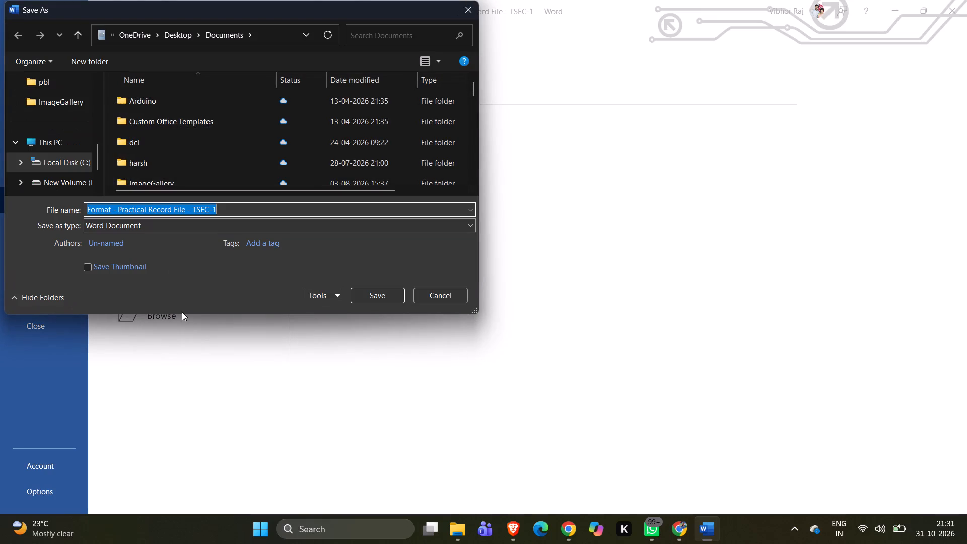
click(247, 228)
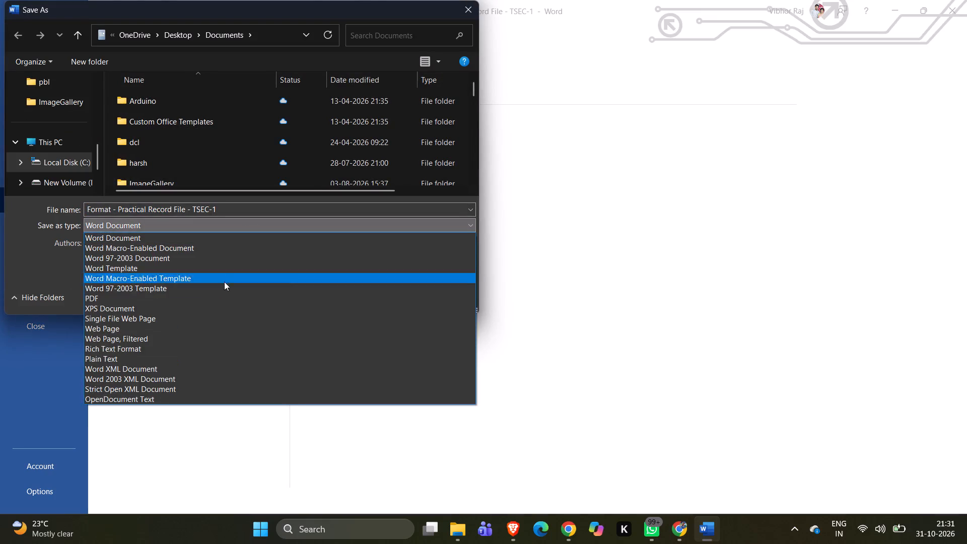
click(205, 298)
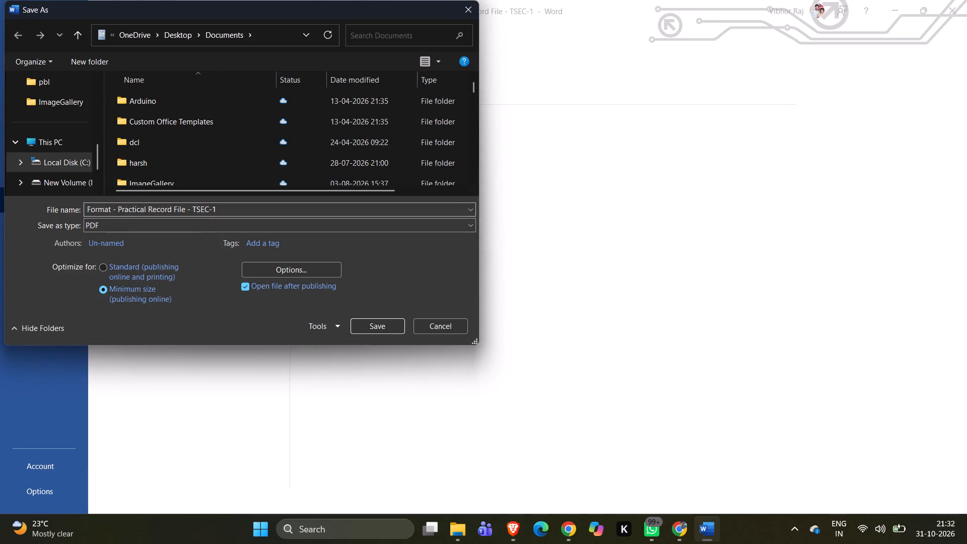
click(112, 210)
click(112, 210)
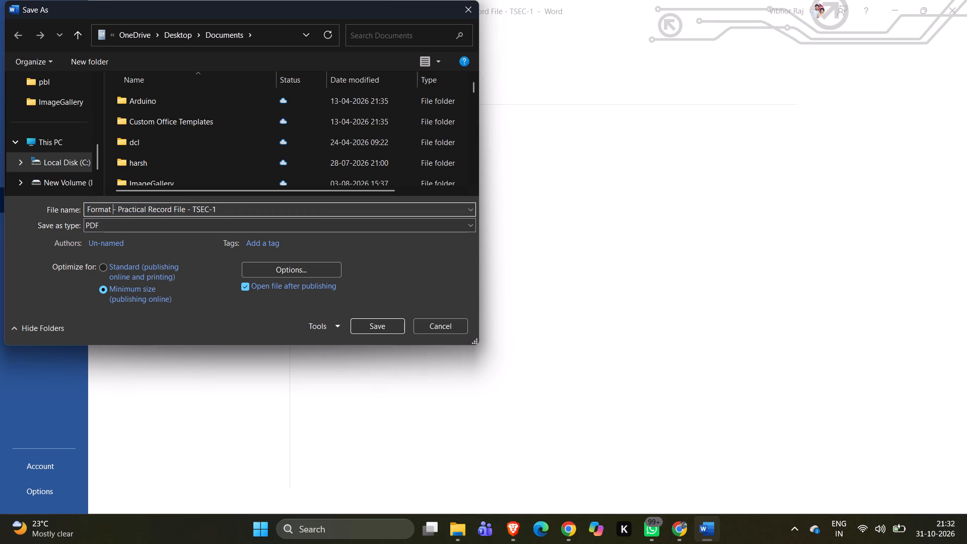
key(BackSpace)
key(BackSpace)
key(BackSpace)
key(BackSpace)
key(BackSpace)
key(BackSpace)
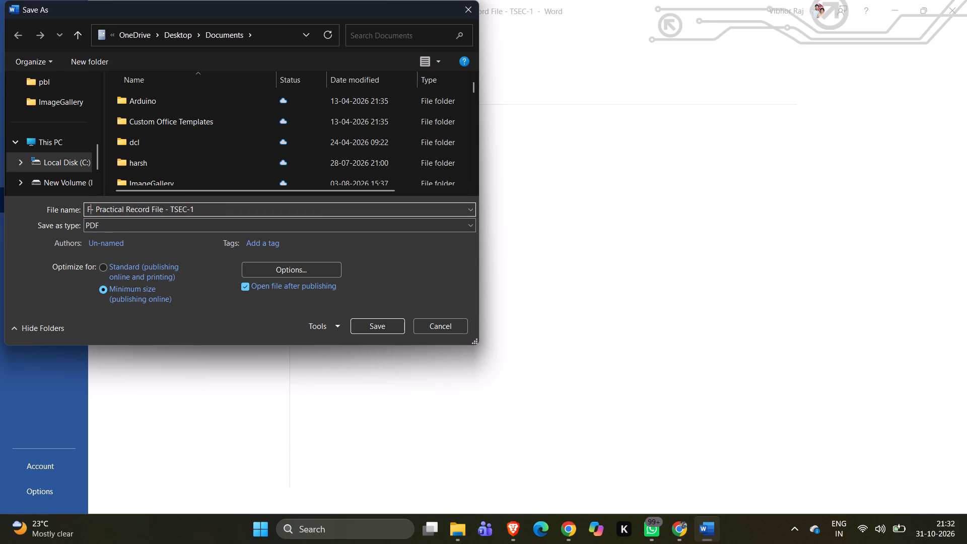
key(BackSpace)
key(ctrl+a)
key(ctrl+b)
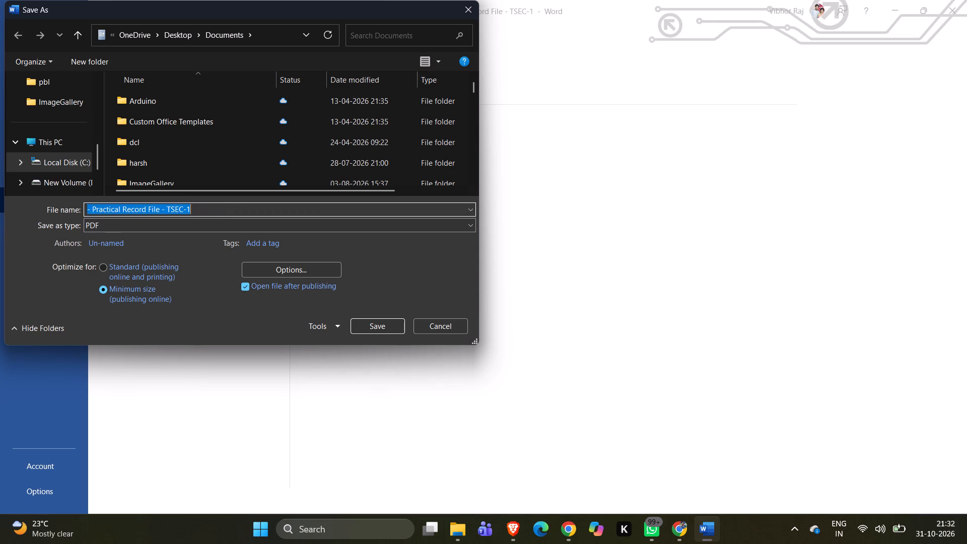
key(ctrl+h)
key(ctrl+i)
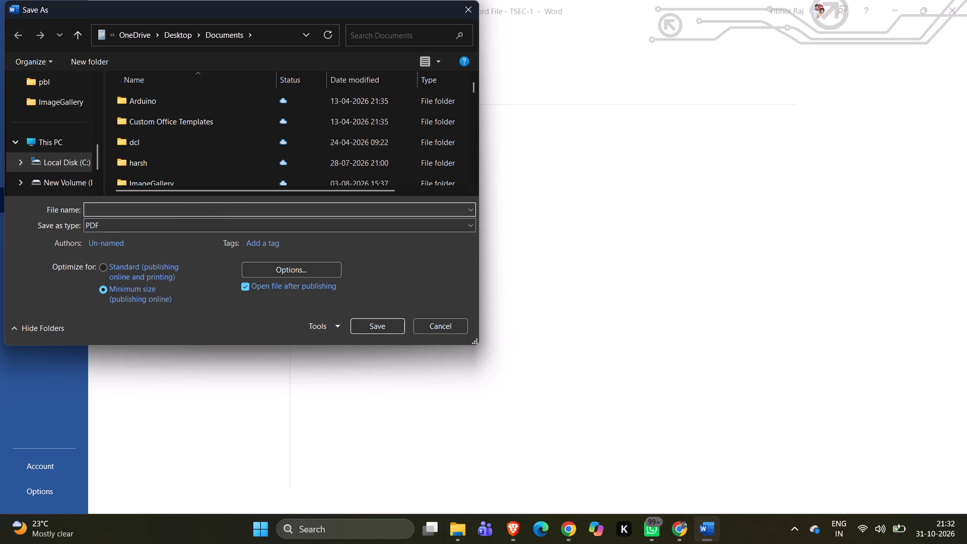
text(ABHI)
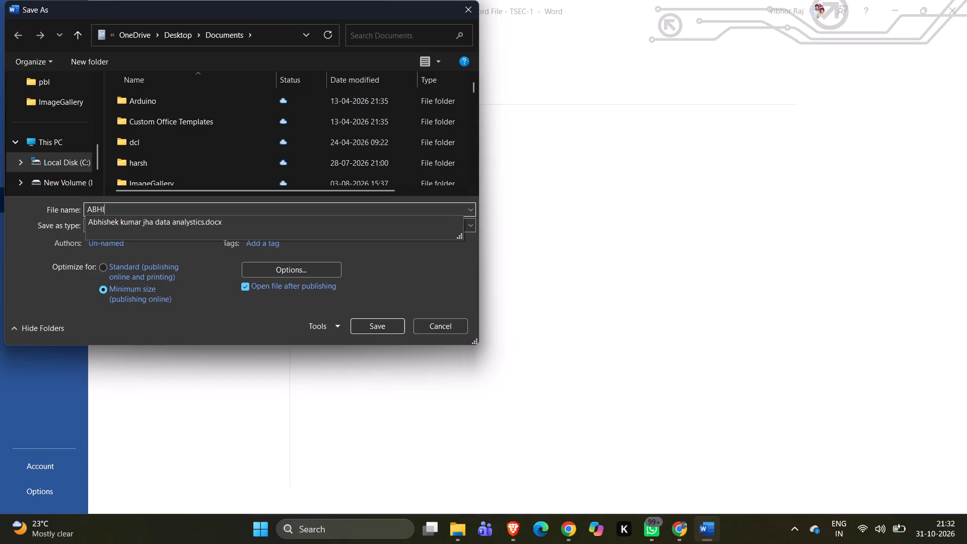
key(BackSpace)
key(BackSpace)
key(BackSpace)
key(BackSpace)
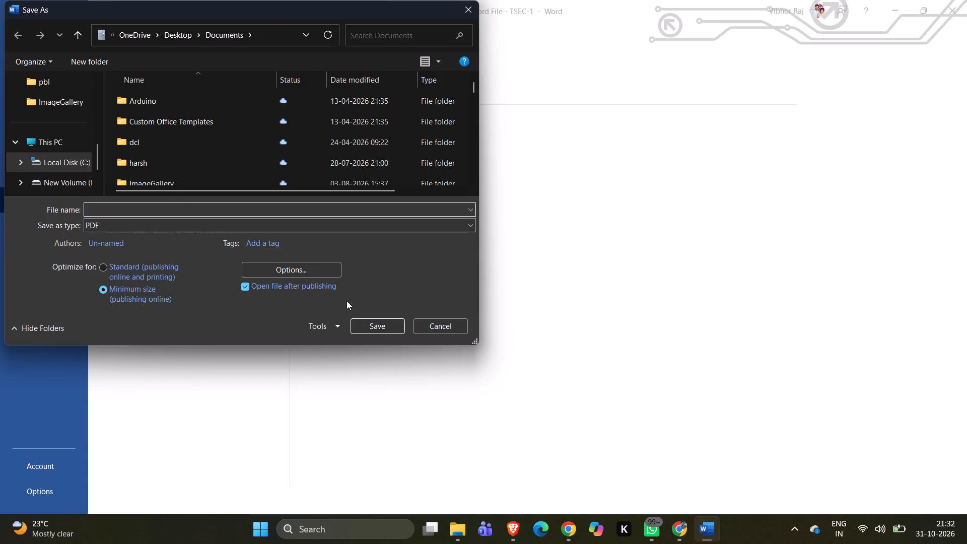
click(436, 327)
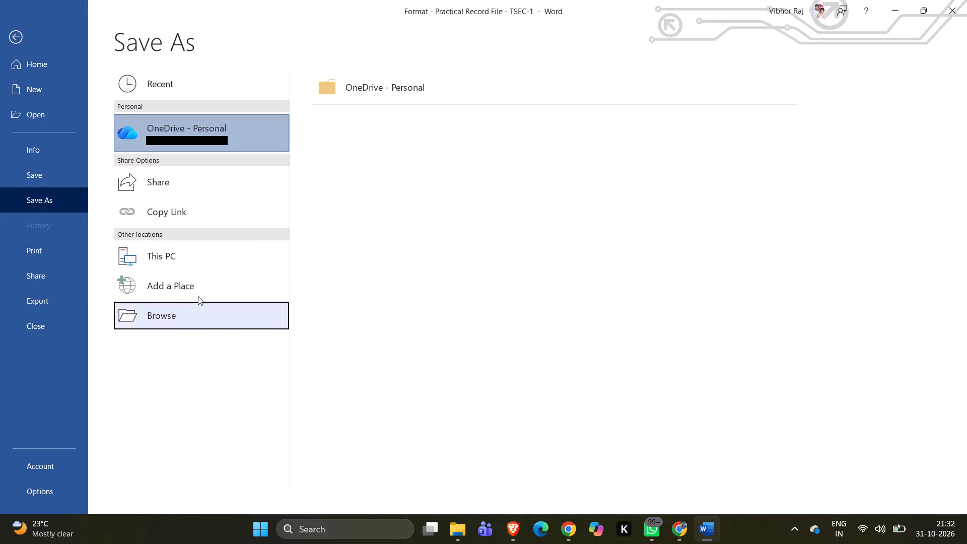
Save the practical record file as a PDF named "ABHI- Practical Record File - TSEC-1" in Documents and check its cover page.
click(185, 313)
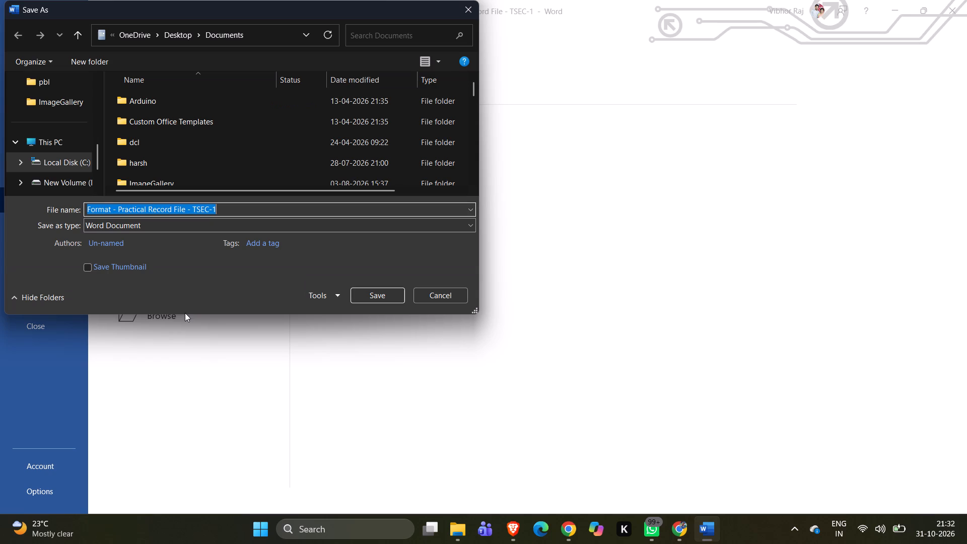
click(113, 208)
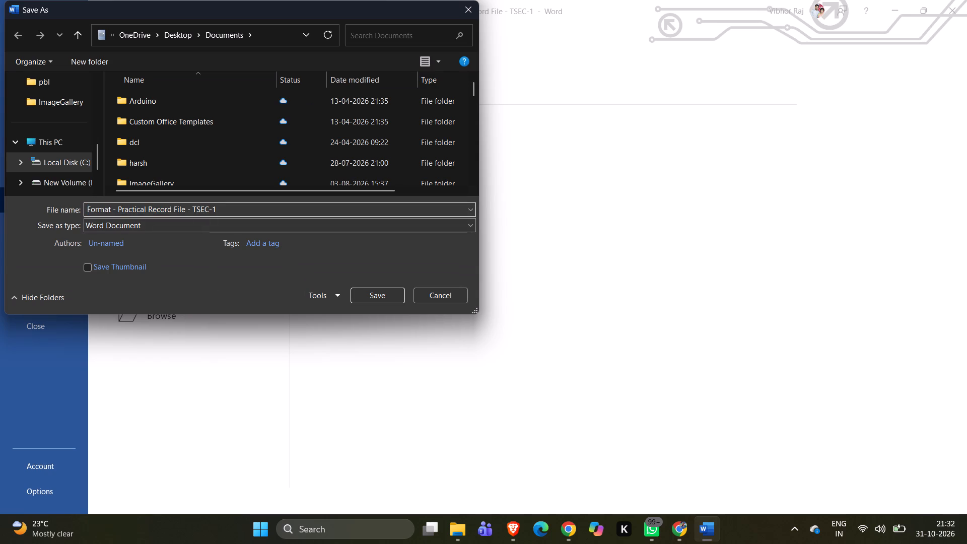
double_click(113, 208)
key(BackSpace)
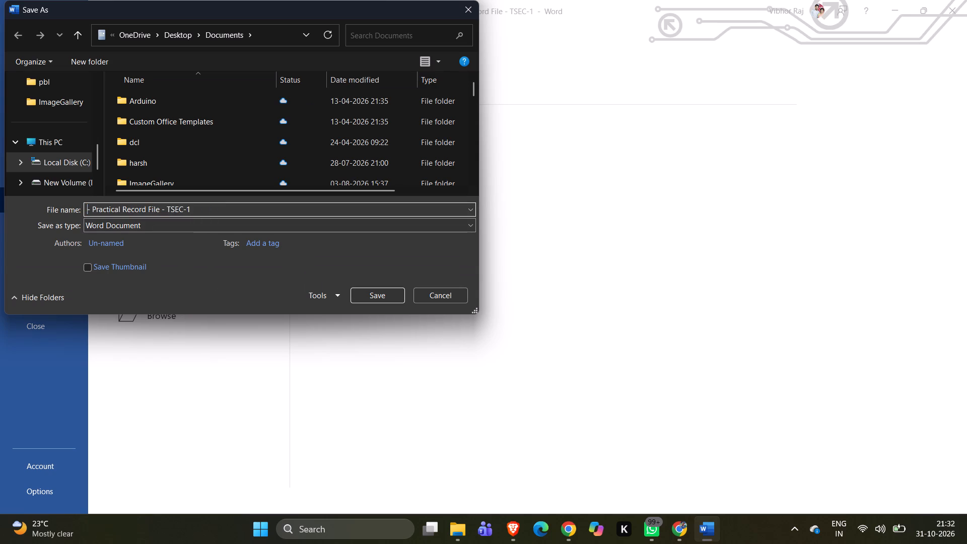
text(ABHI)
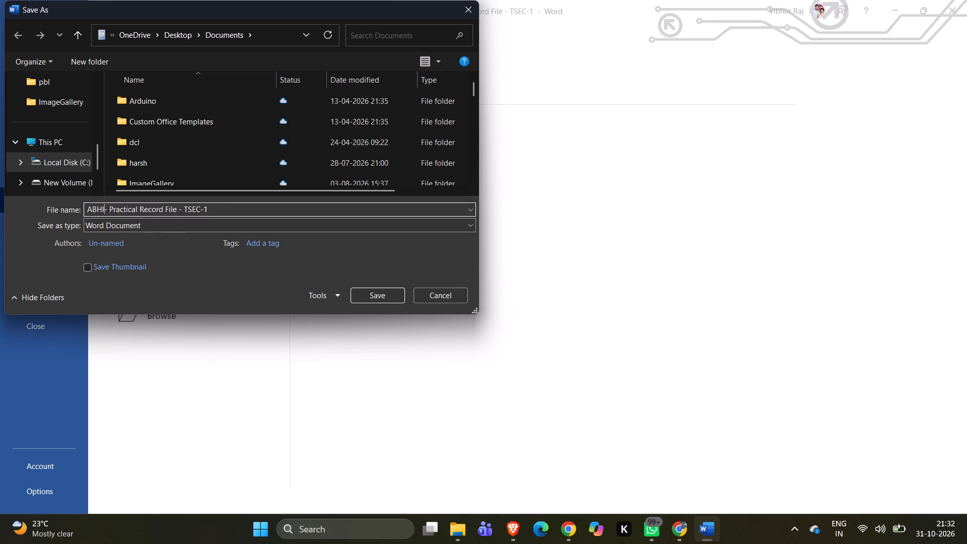
click(158, 220)
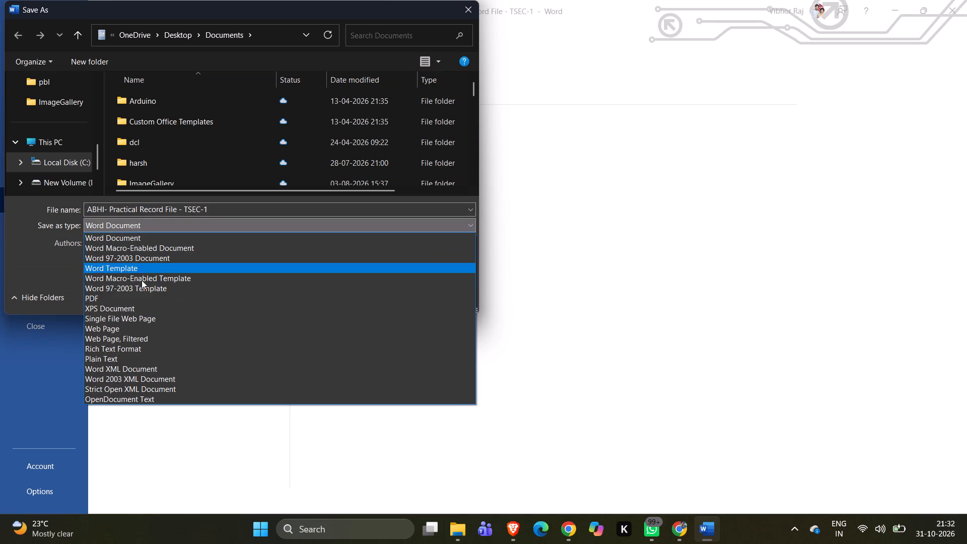
click(131, 299)
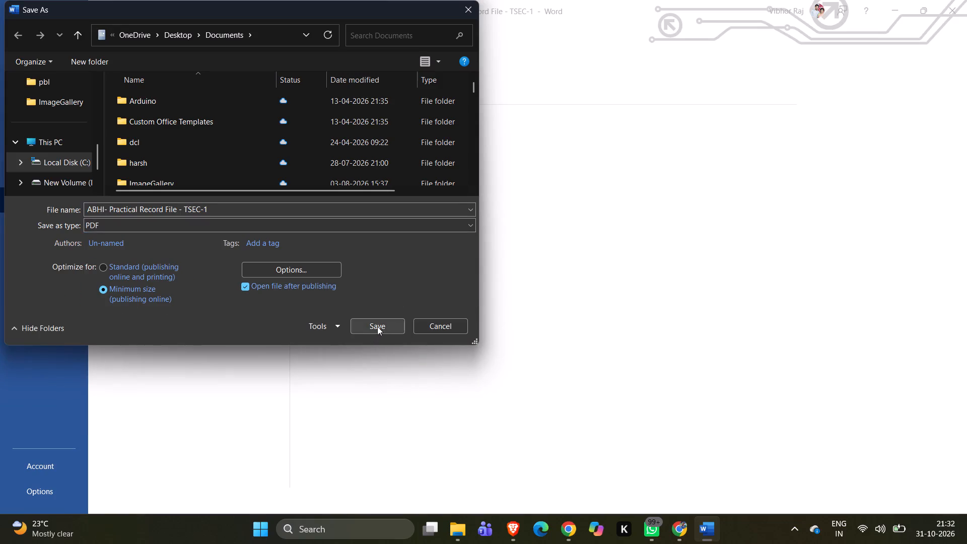
click(377, 326)
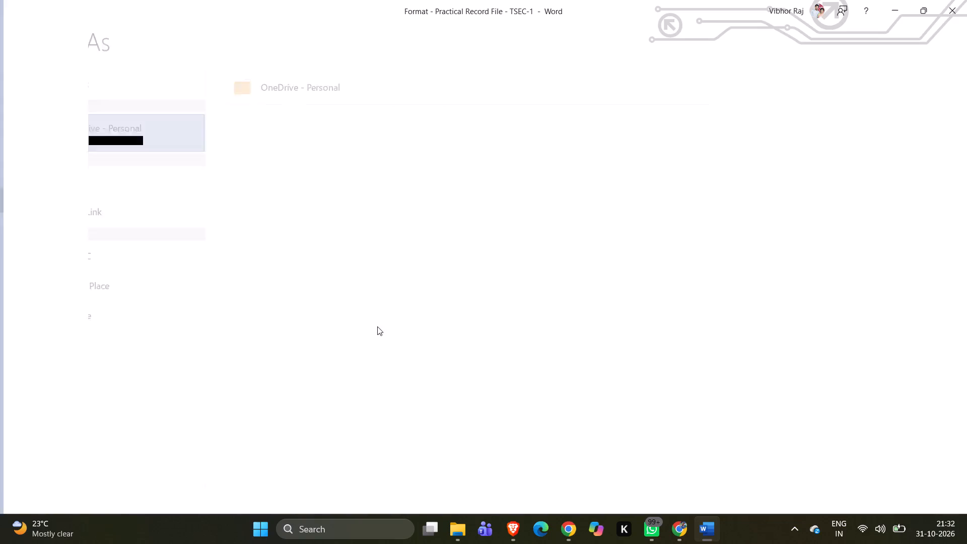
scroll(377, 326, down, 1)
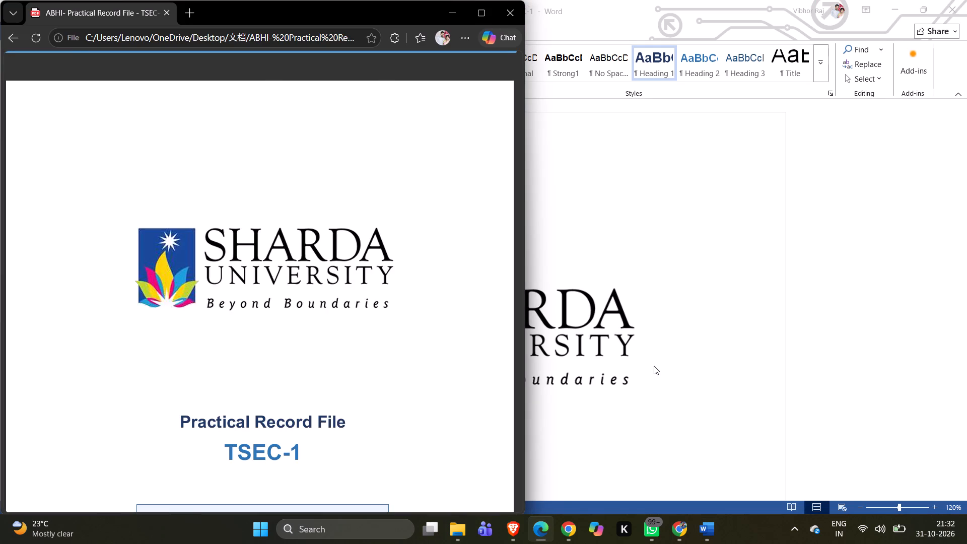
scroll(654, 366, down, 2)
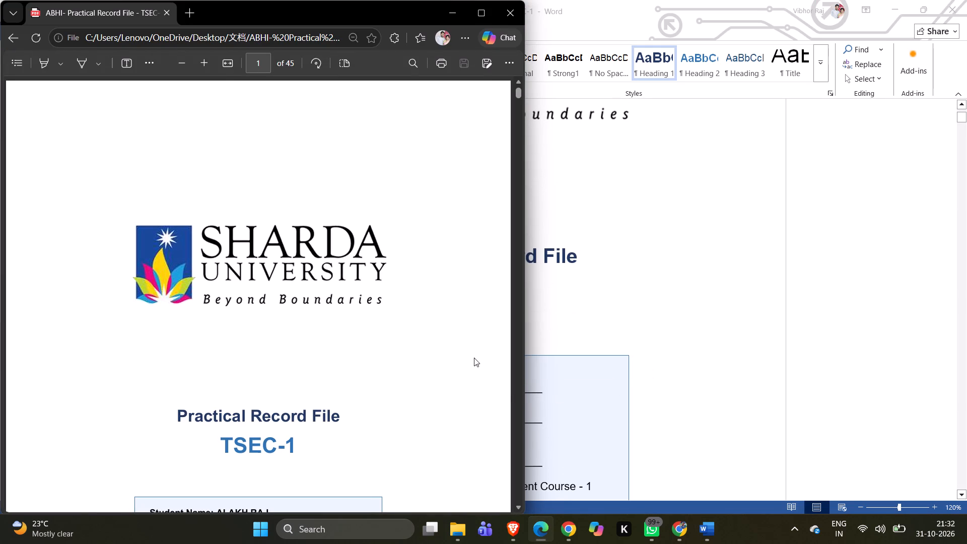
click(610, 314)
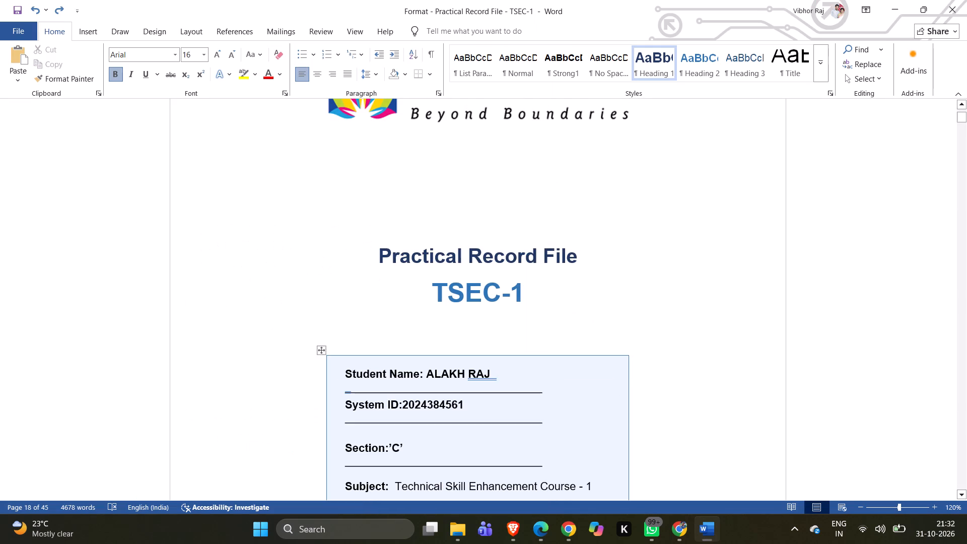
In File Explorer's Documents folder, rename the new PDF, replacing the ABHI prefix with the full student name from the cover page.
click(459, 532)
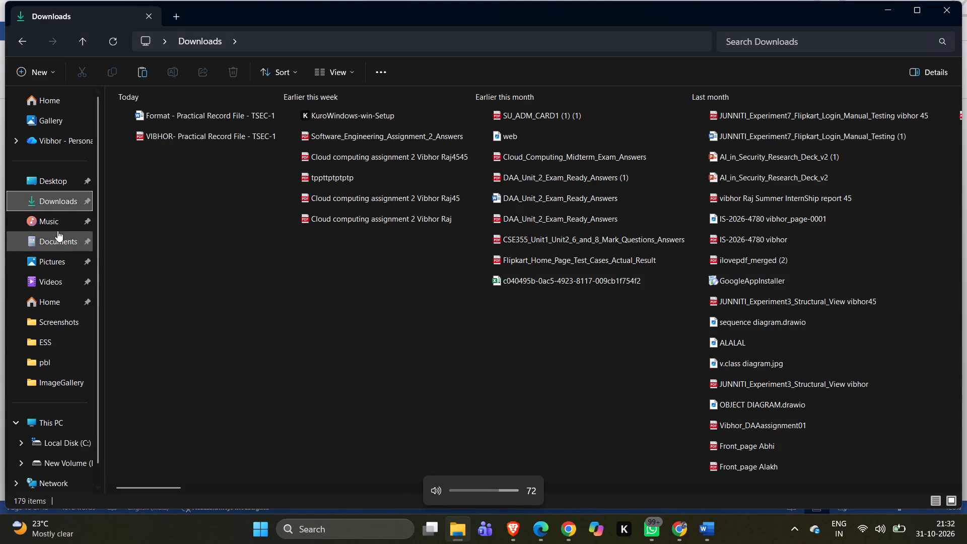
click(57, 242)
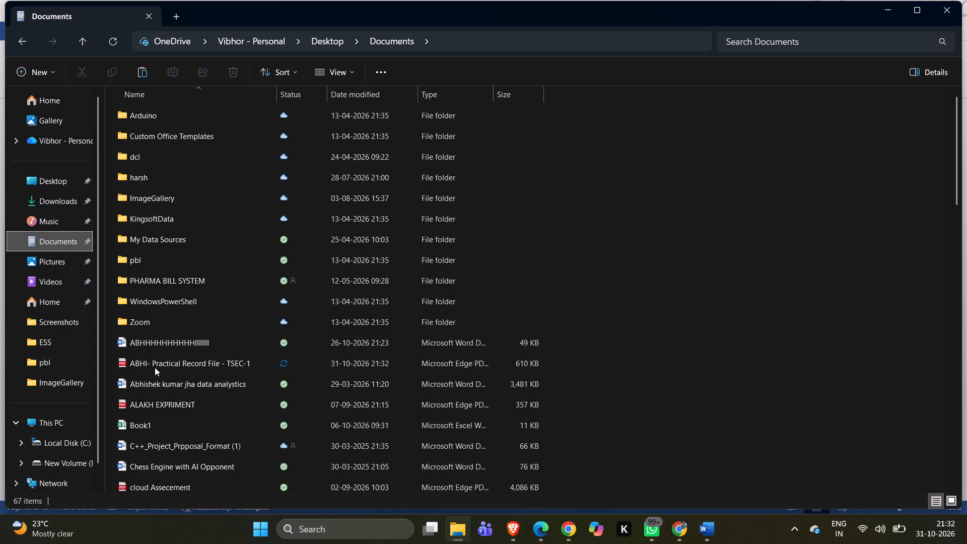
right_click(155, 367)
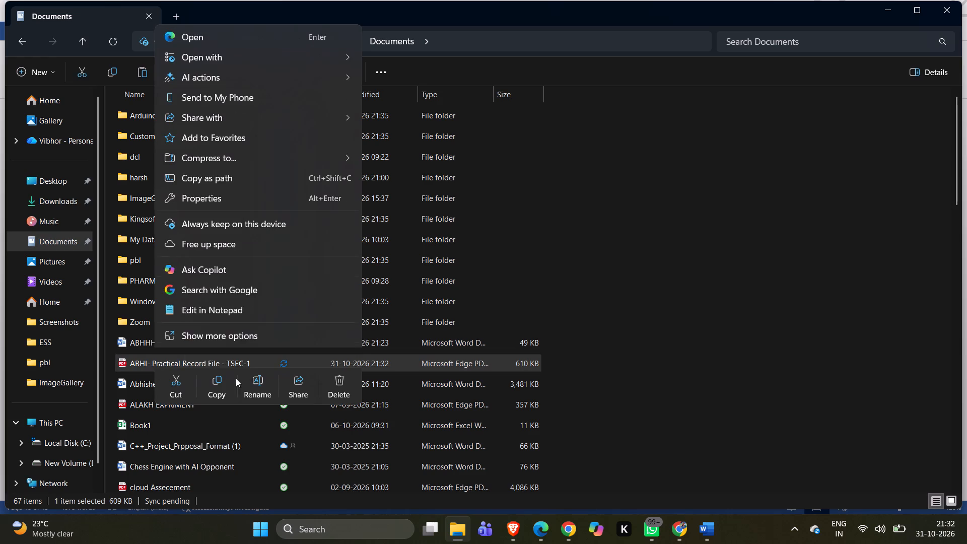
click(263, 384)
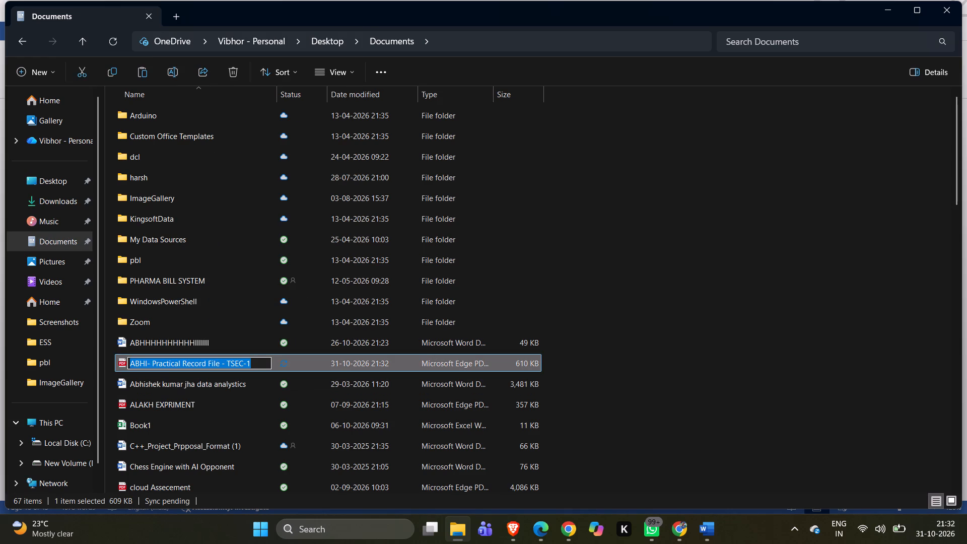
click(147, 362)
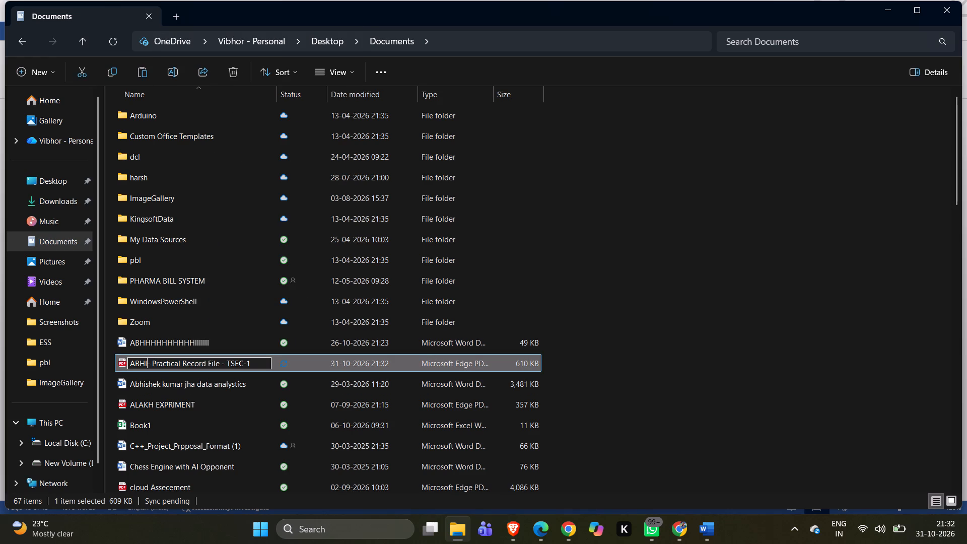
key(BackSpace)
key(BackSpace)
key(BackSpace)
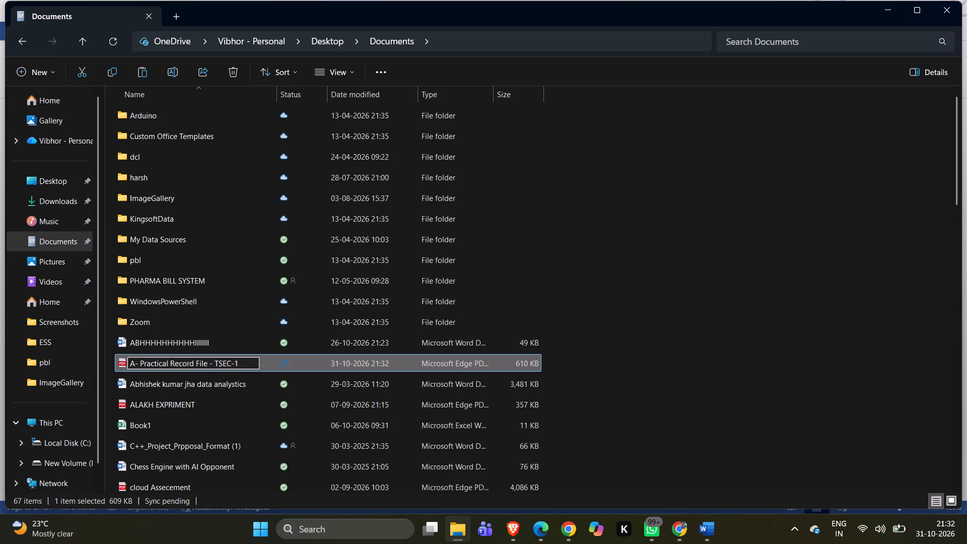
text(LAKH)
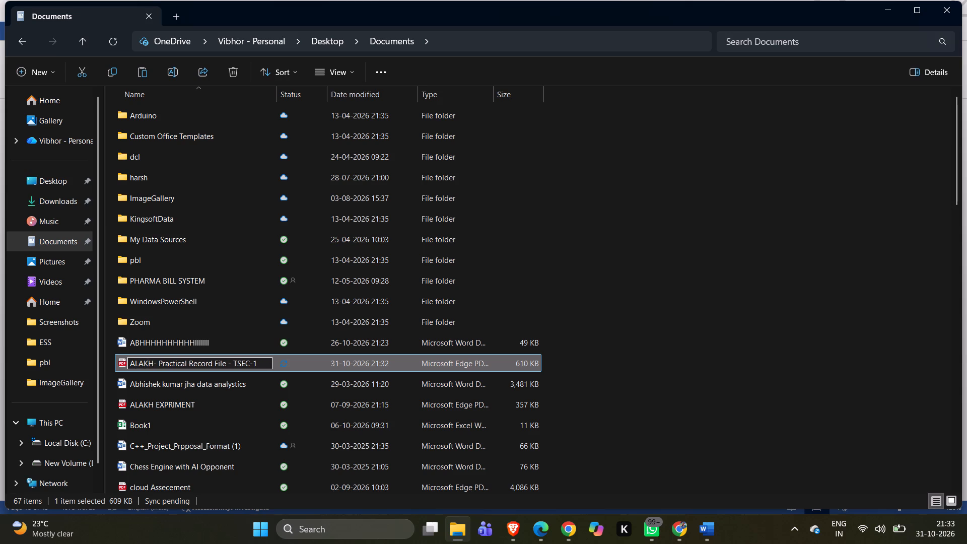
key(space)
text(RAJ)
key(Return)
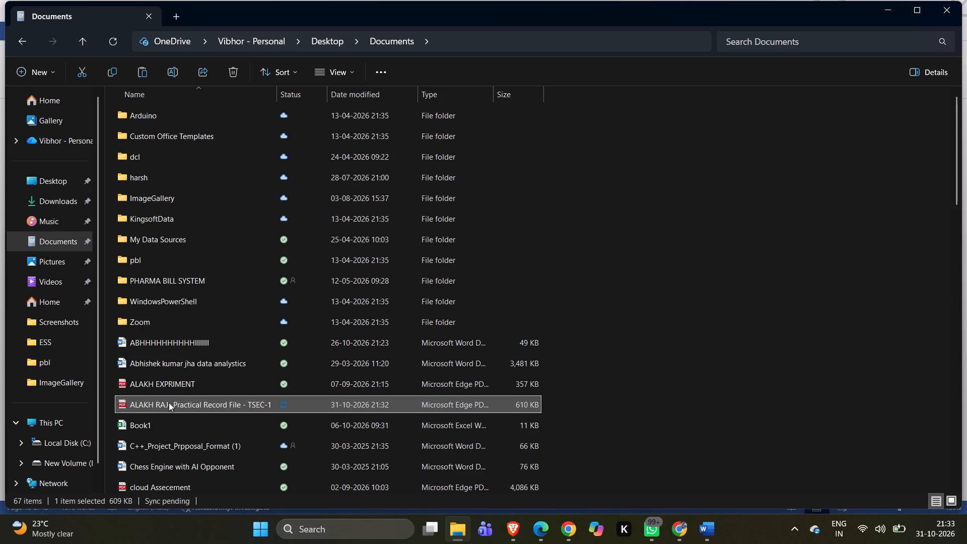
Copy the renamed practical record PDF from the Documents folder.
right_click(168, 404)
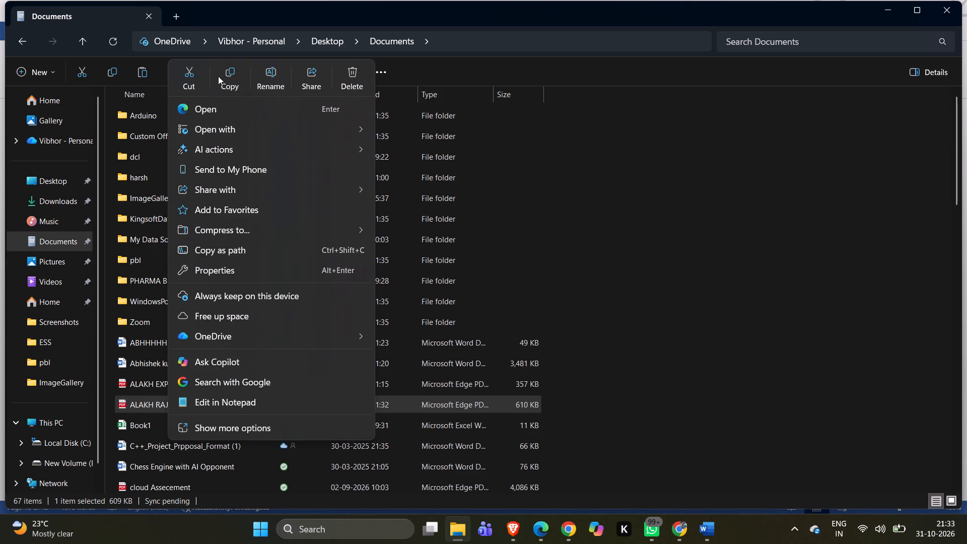
click(223, 74)
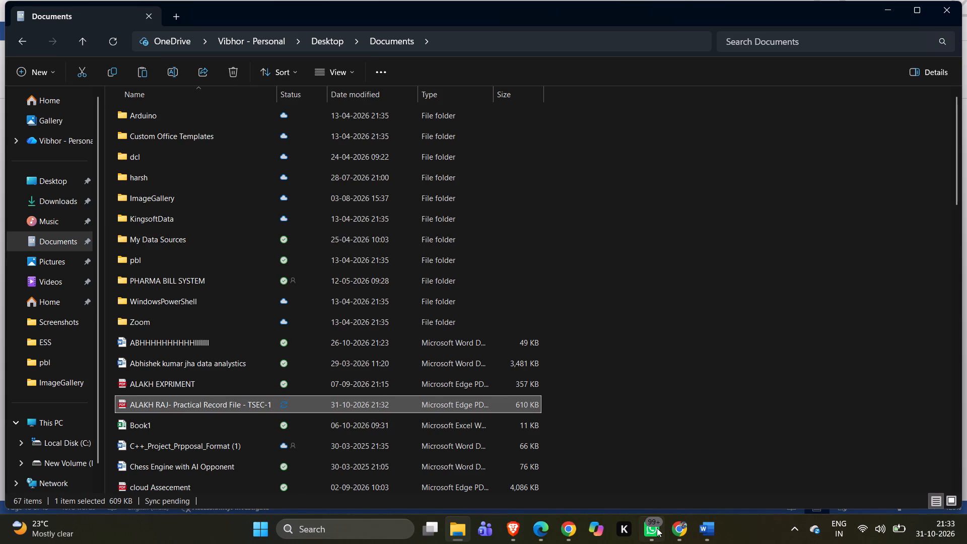
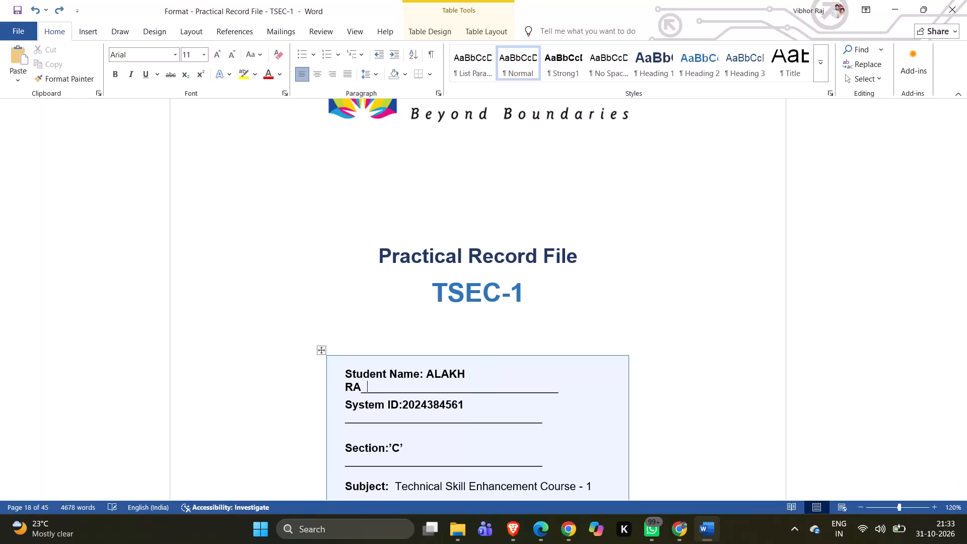
Replace the student name on the practical record file's cover page with the next student's full name in capitals.
key(BackSpace)
key(BackSpace)
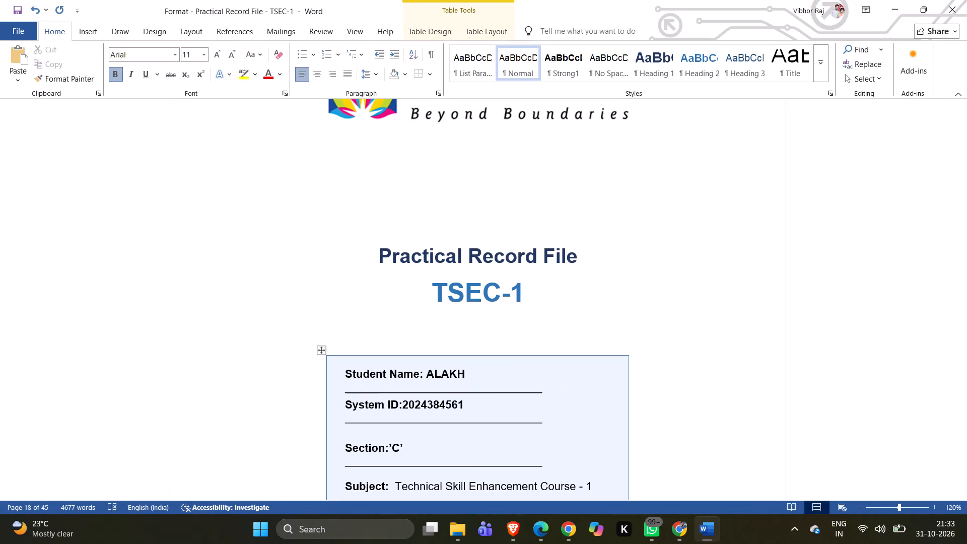
click(464, 374)
key(BackSpace)
key(BackSpace)
key(BackSpace)
key(BackSpace)
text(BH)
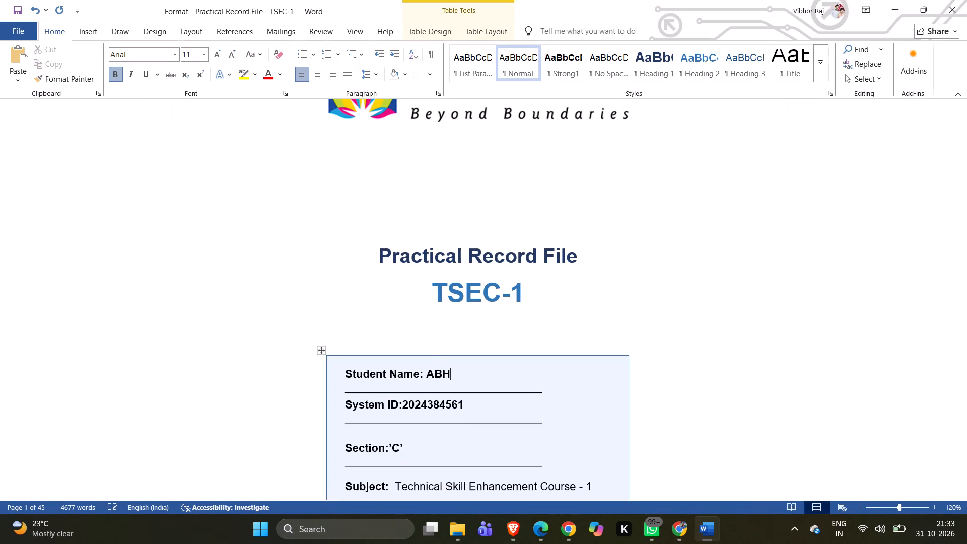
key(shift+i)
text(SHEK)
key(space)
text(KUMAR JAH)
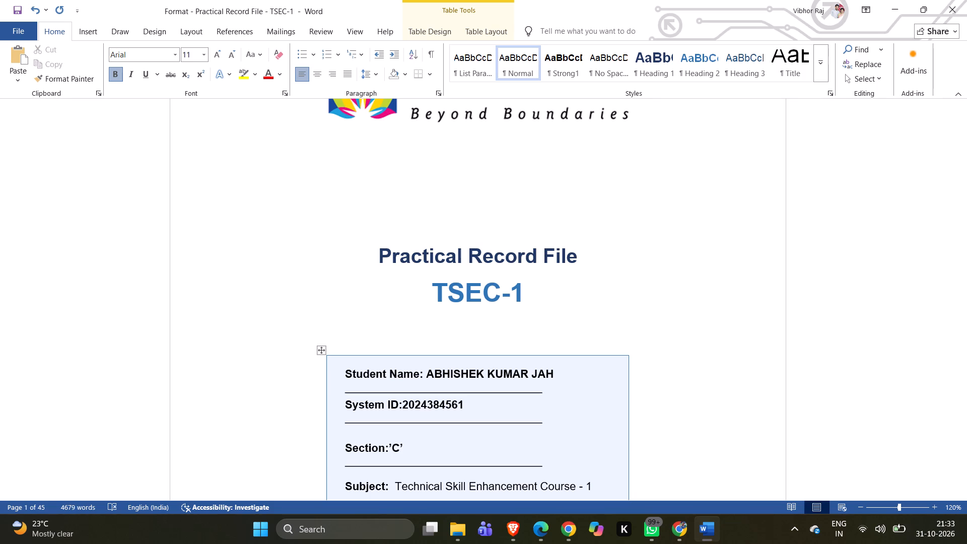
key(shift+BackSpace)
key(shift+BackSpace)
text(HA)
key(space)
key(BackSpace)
Replace the digits after 2024 in the cover page's System ID with those of the new student's ID.
scroll(464, 374, down, 1)
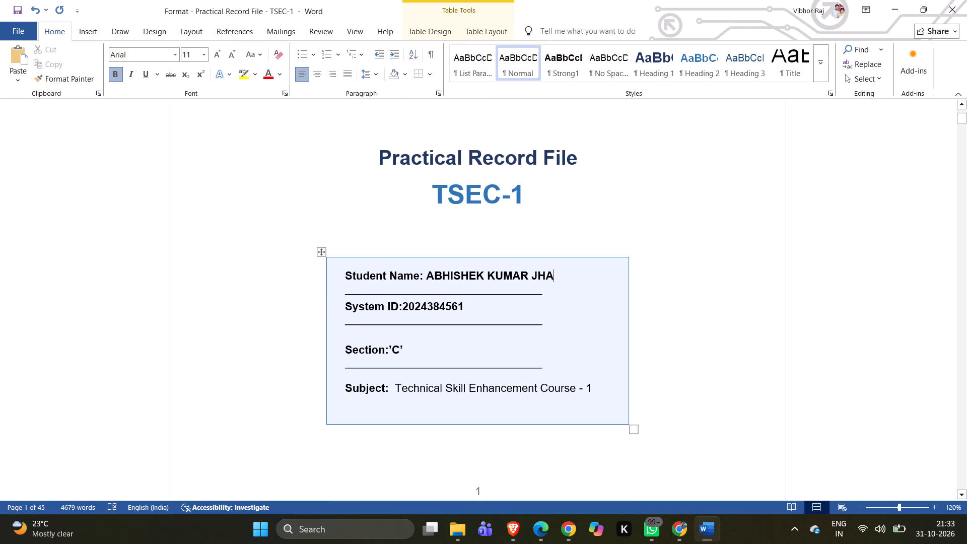
click(463, 303)
key(BackSpace)
key(BackSpace)
key(BackSpace)
key(BackSpace)
key(BackSpace)
key(BackSpace)
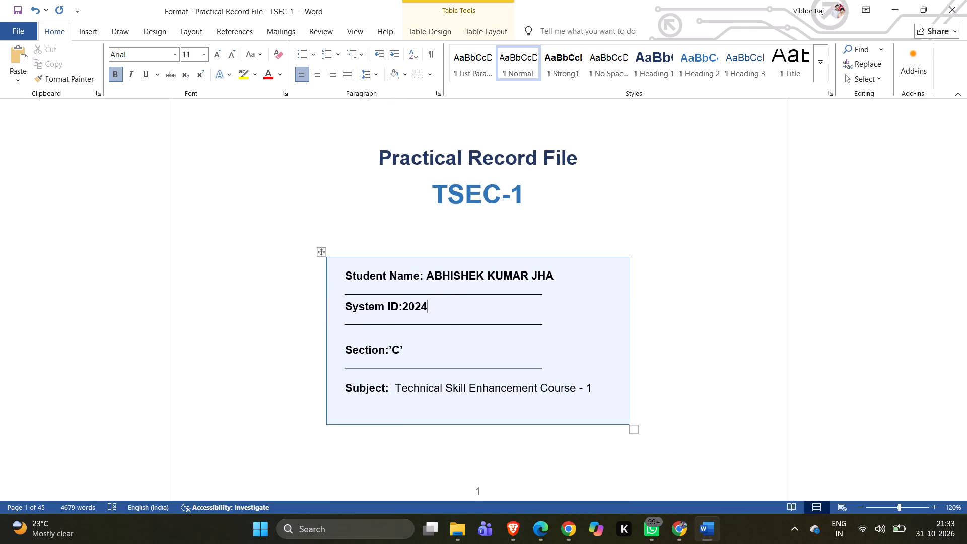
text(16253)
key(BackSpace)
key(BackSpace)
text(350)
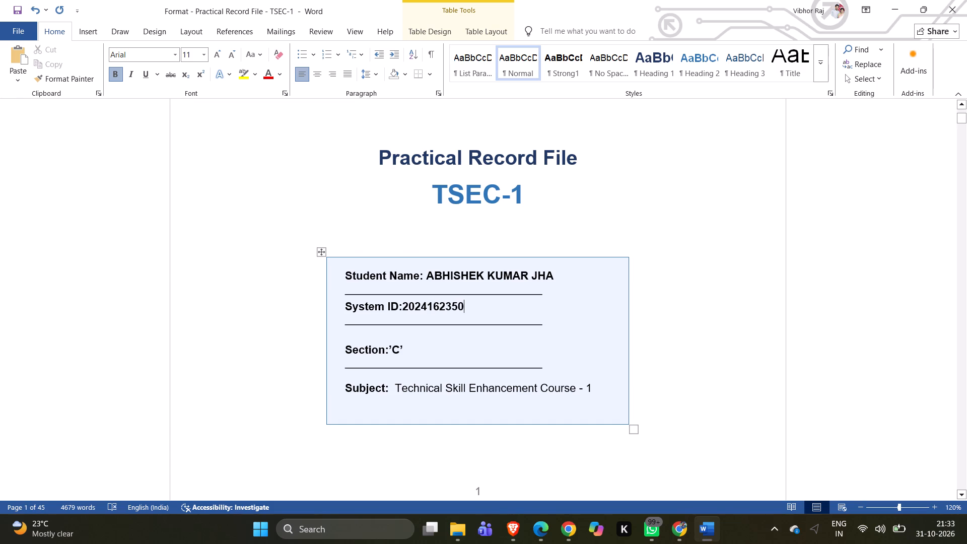
Start saving the updated practical record file under a new name.
scroll(475, 361, down, 1)
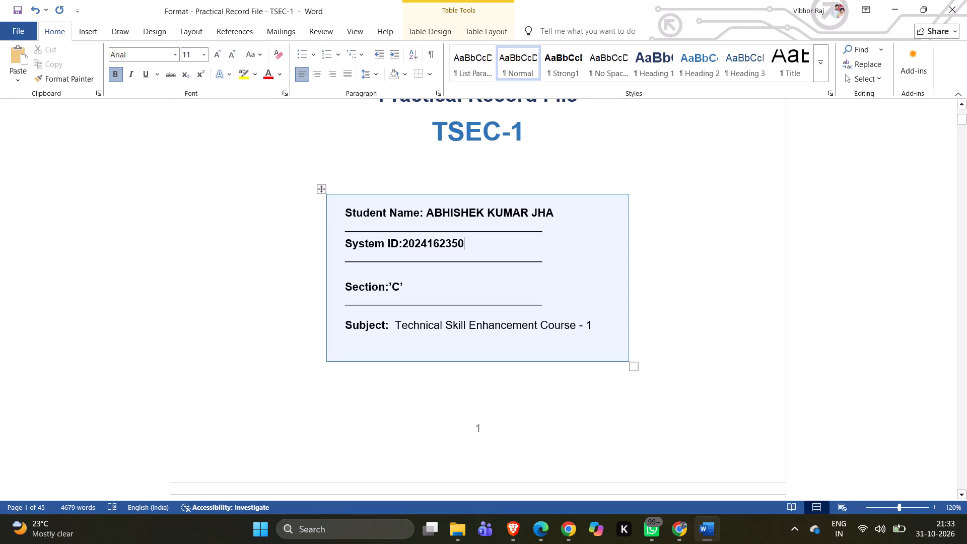
click(50, 28)
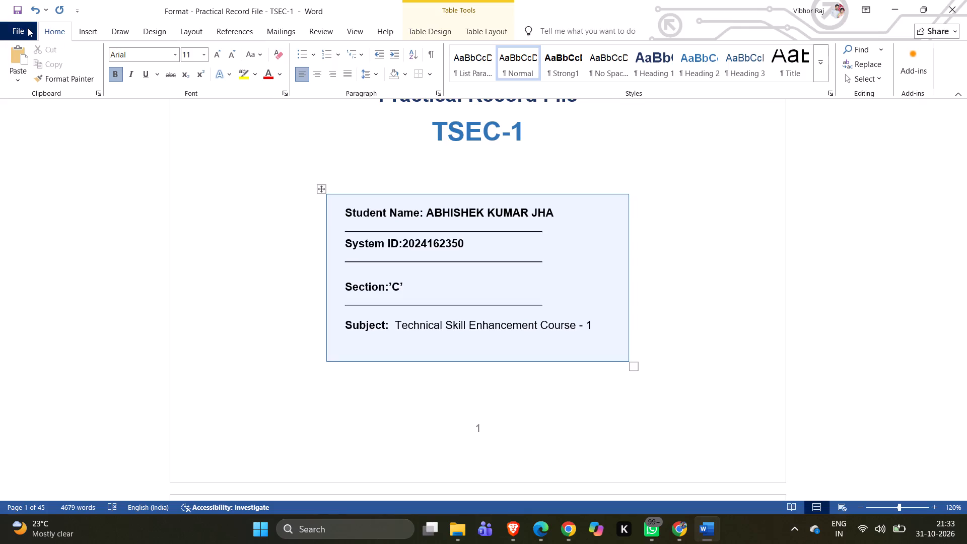
click(28, 28)
click(45, 207)
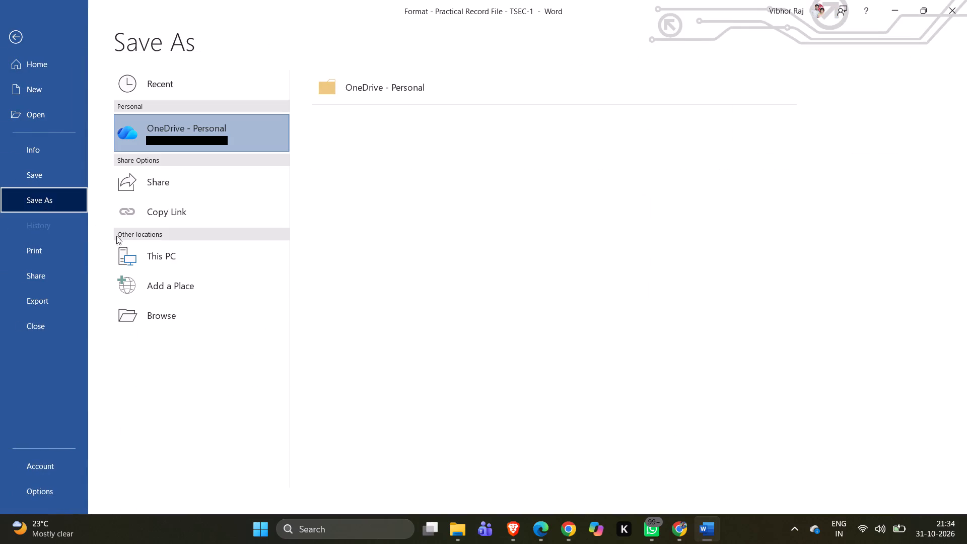
Save the practical record file as a PDF in Documents, named "ABHI- Practical Record File - TSEC-1".
click(140, 304)
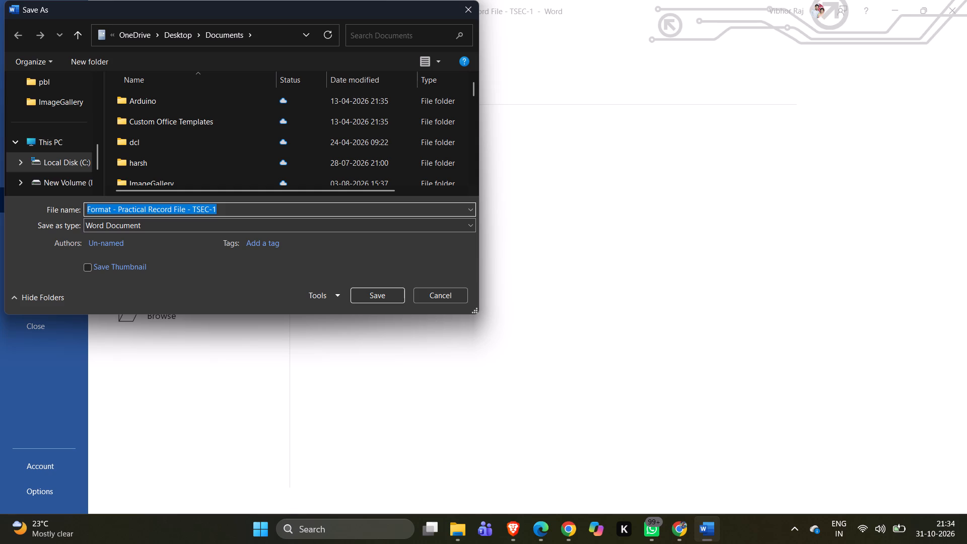
click(109, 211)
double_click(109, 211)
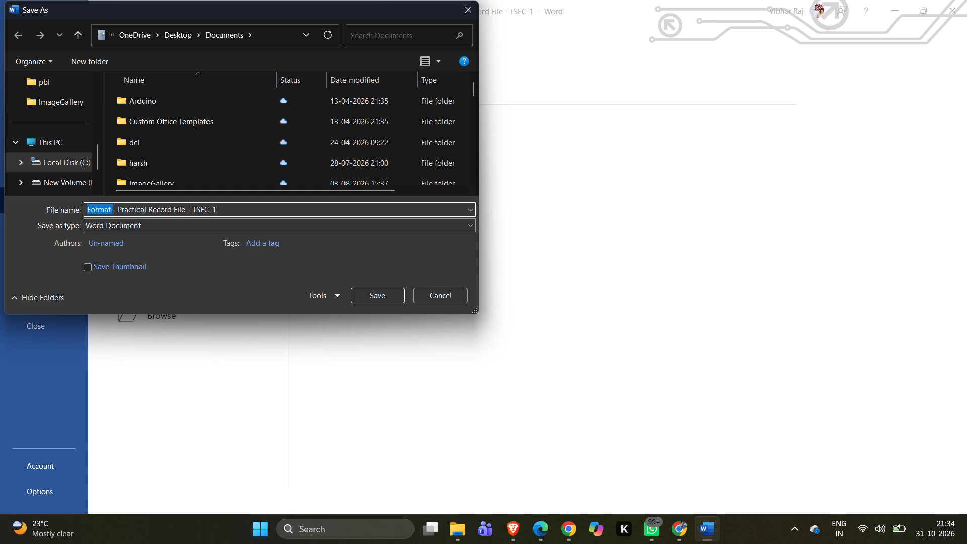
key(BackSpace)
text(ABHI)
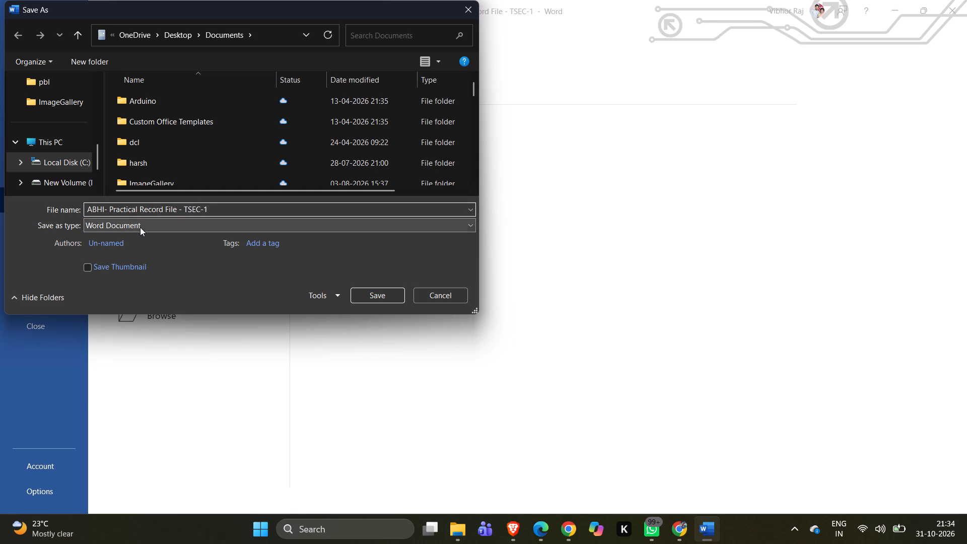
click(140, 227)
click(102, 297)
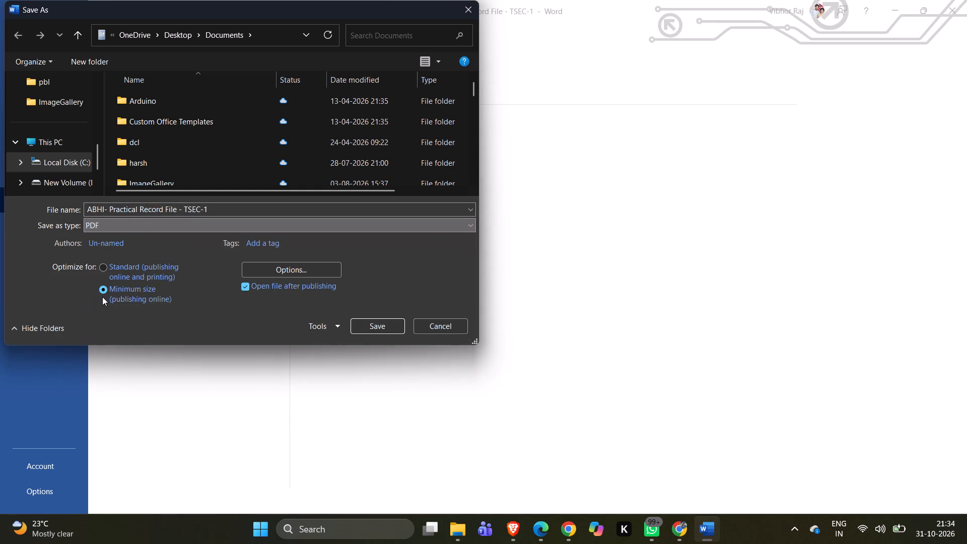
click(366, 325)
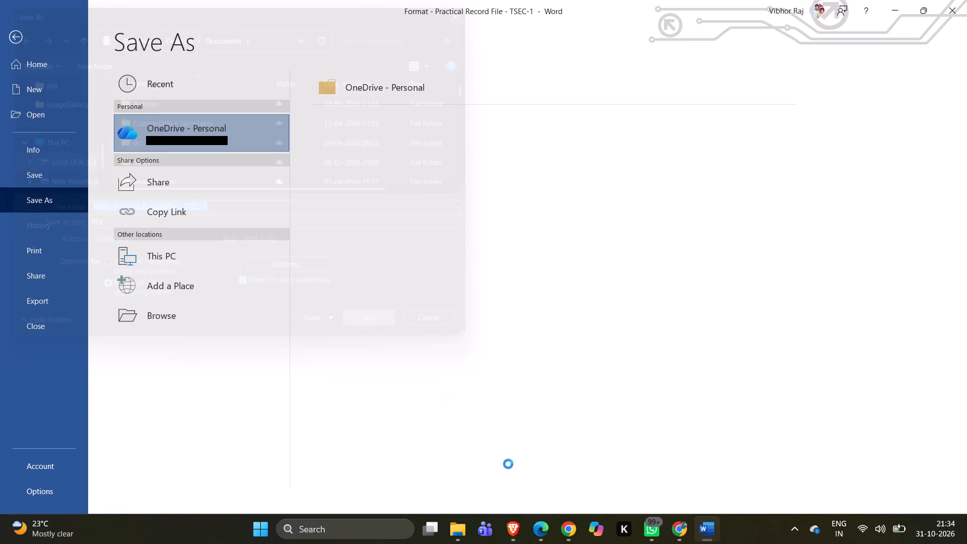
Switch to File Explorer and copy the "ABHI- Practical Record File - TSEC-1" PDF from the Documents folder.
click(464, 534)
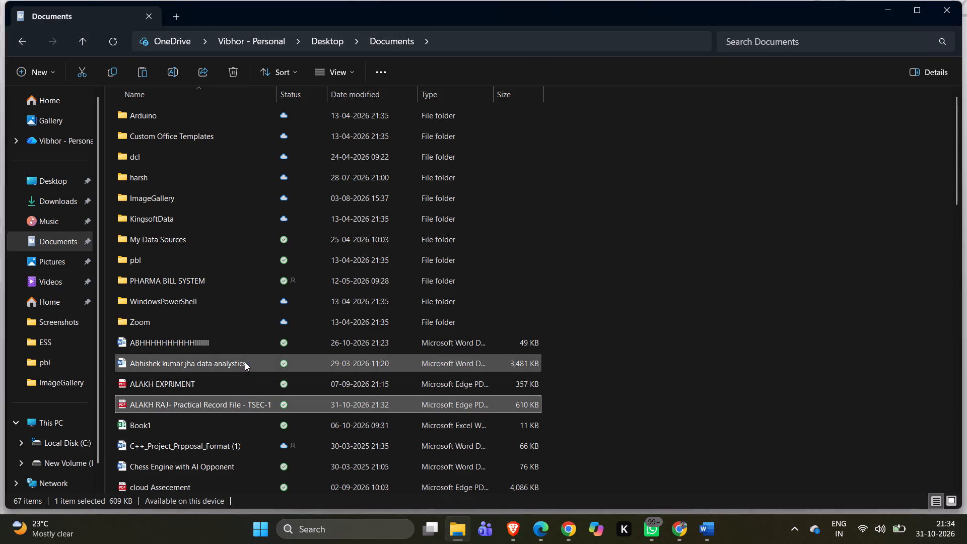
click(510, 6)
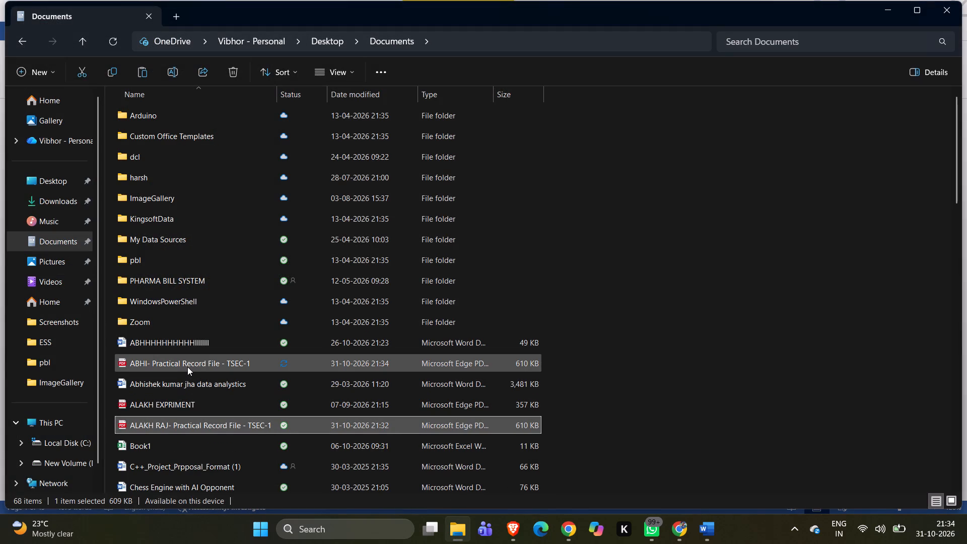
right_click(187, 367)
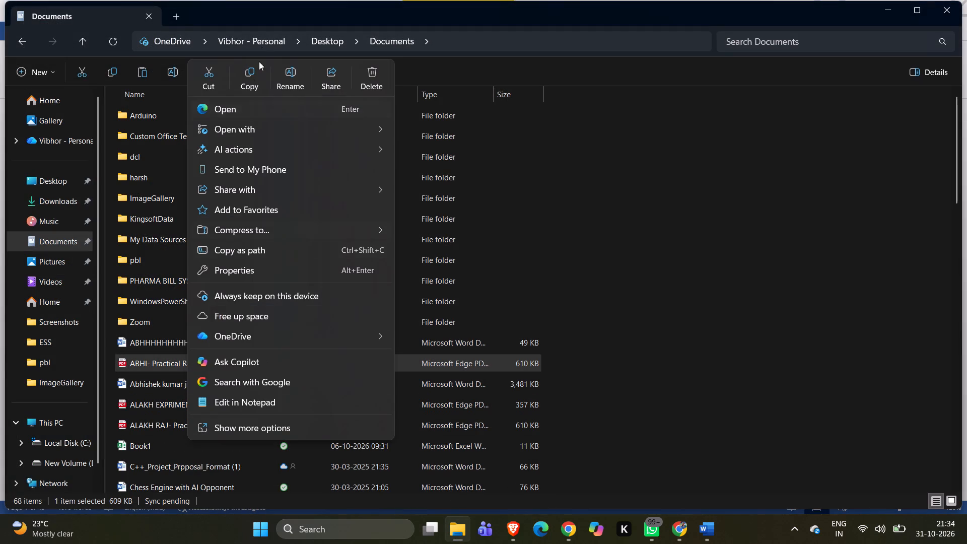
click(247, 75)
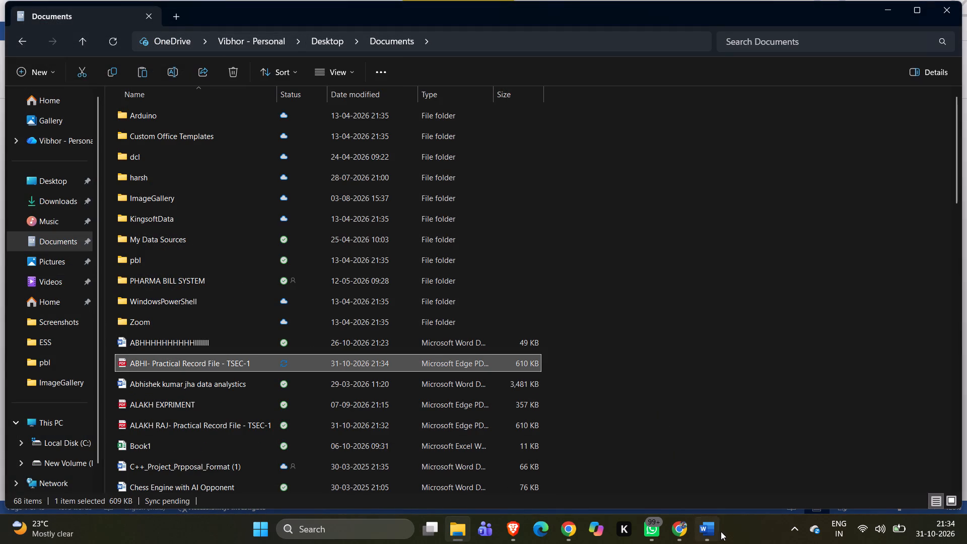